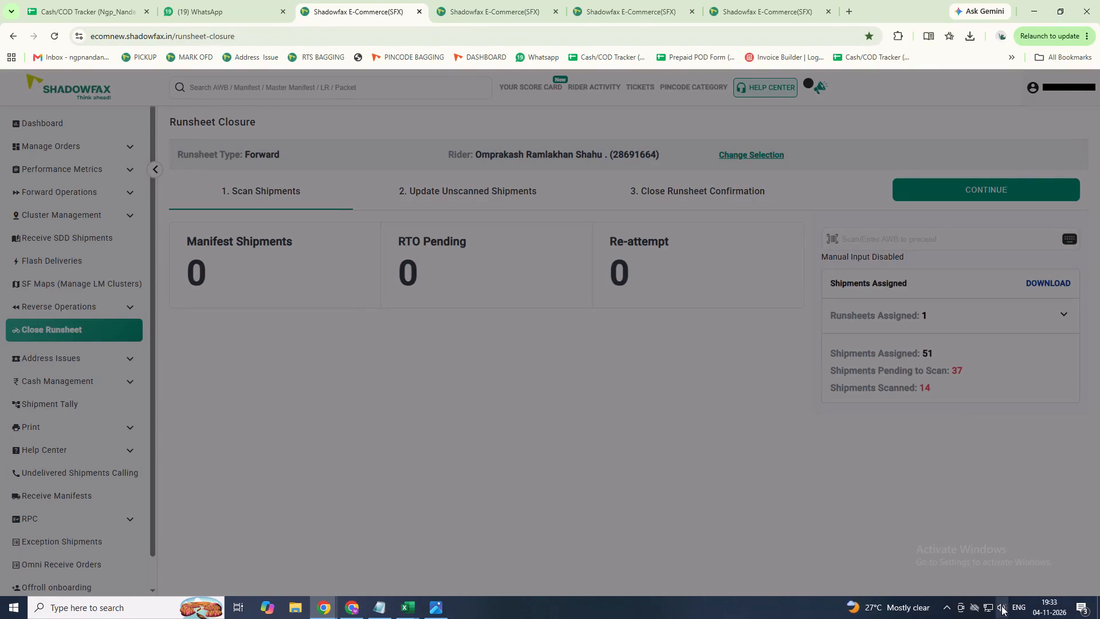
Set the headphone volume to 69.
left_click(1022, 577)
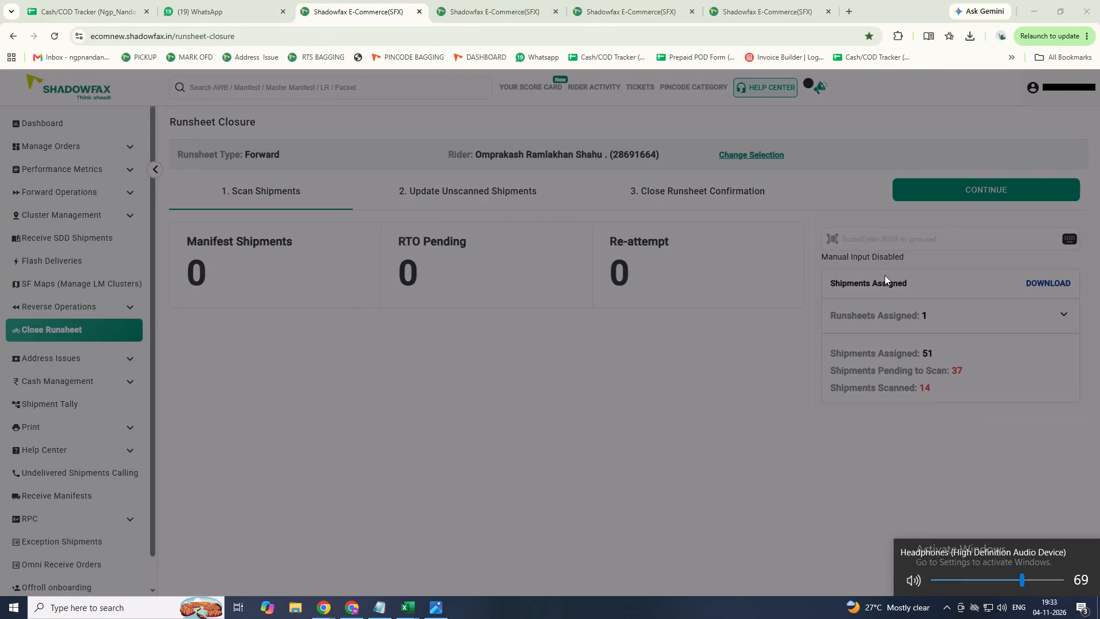
left_click(888, 242)
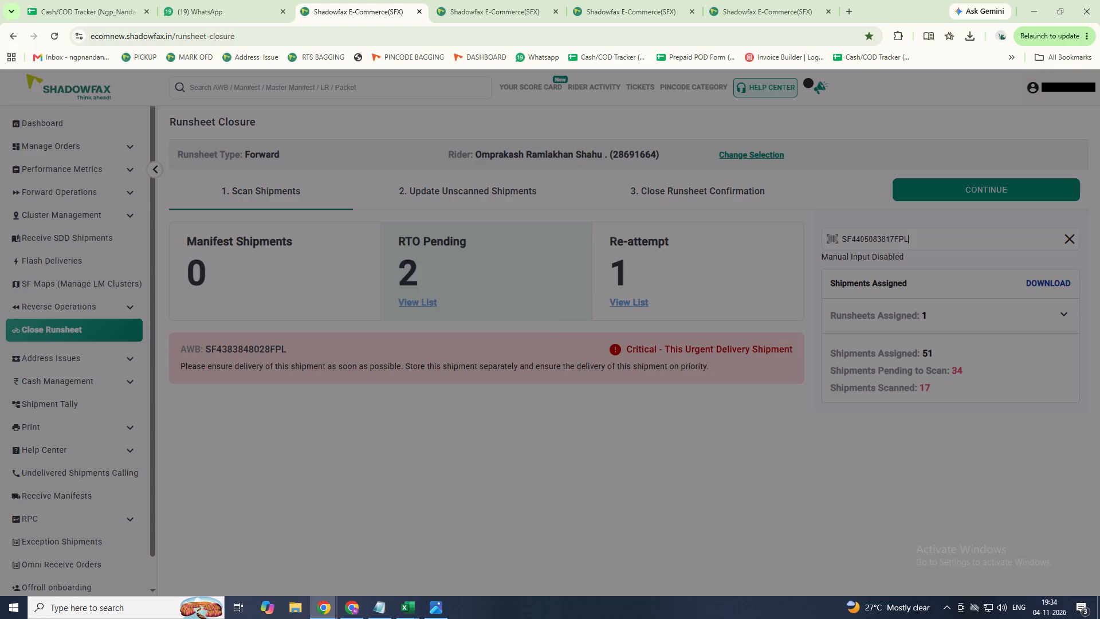
key("ctrl+a")
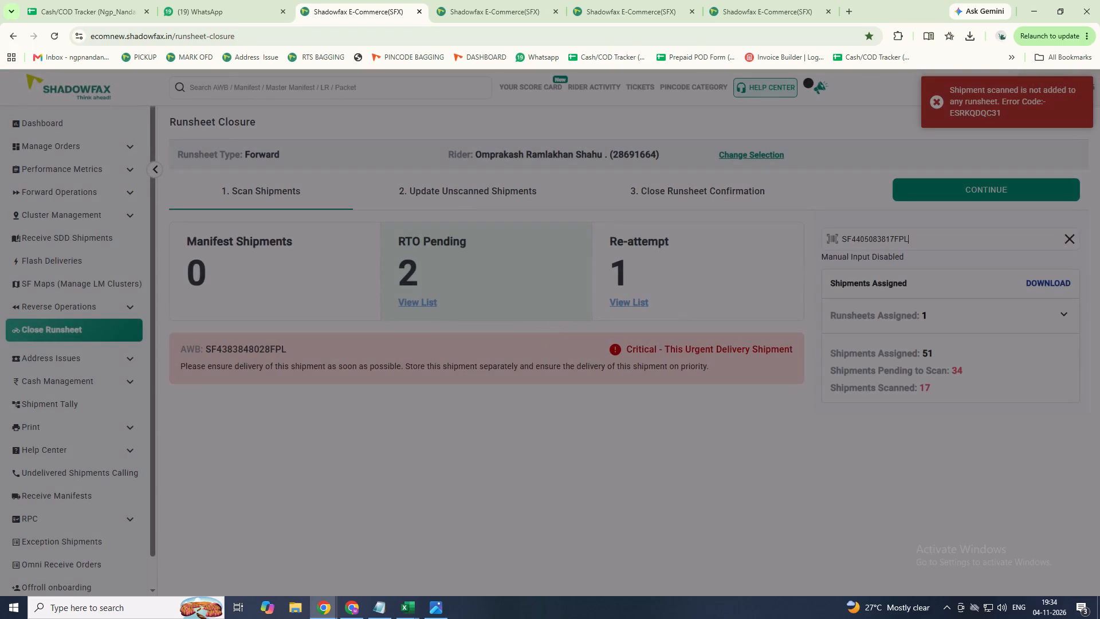
key("ctrl+a")
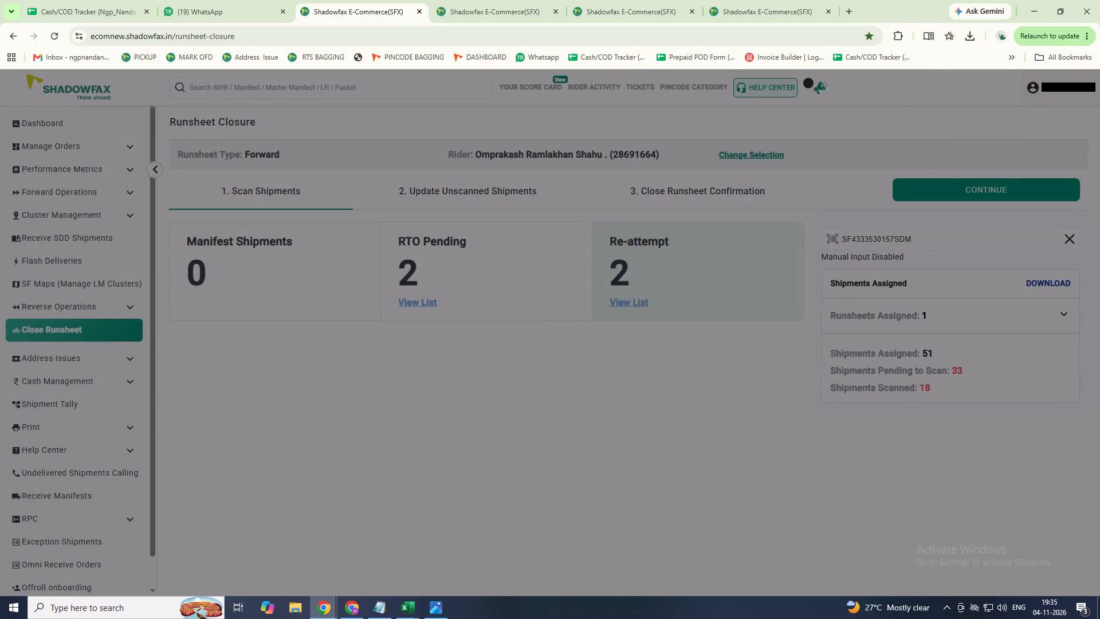
key("ctrl+a")
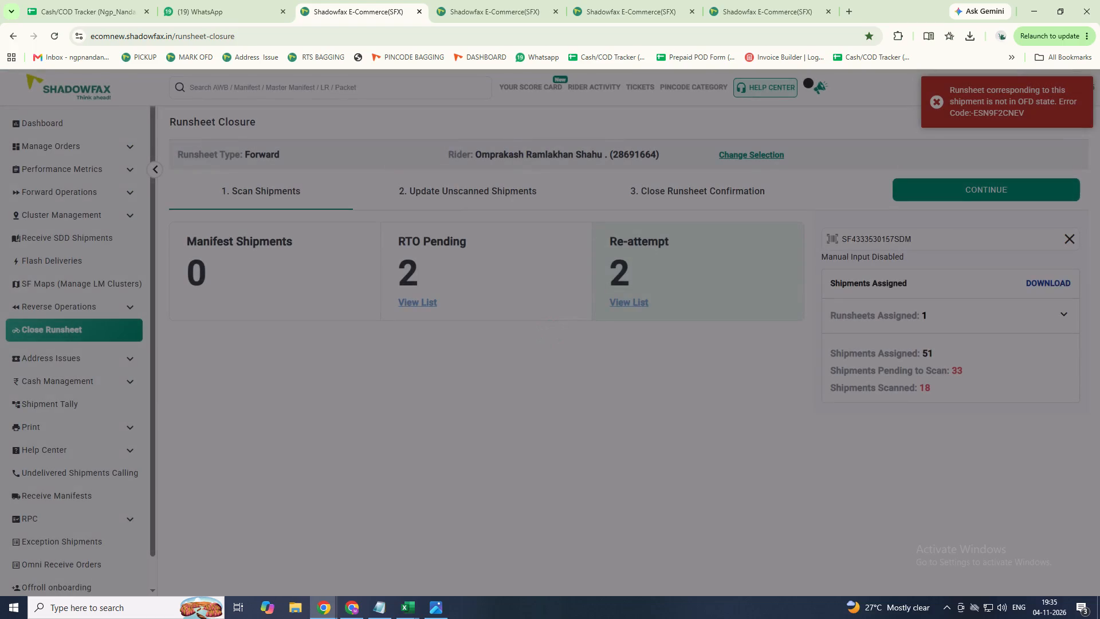
key("ctrl+a")
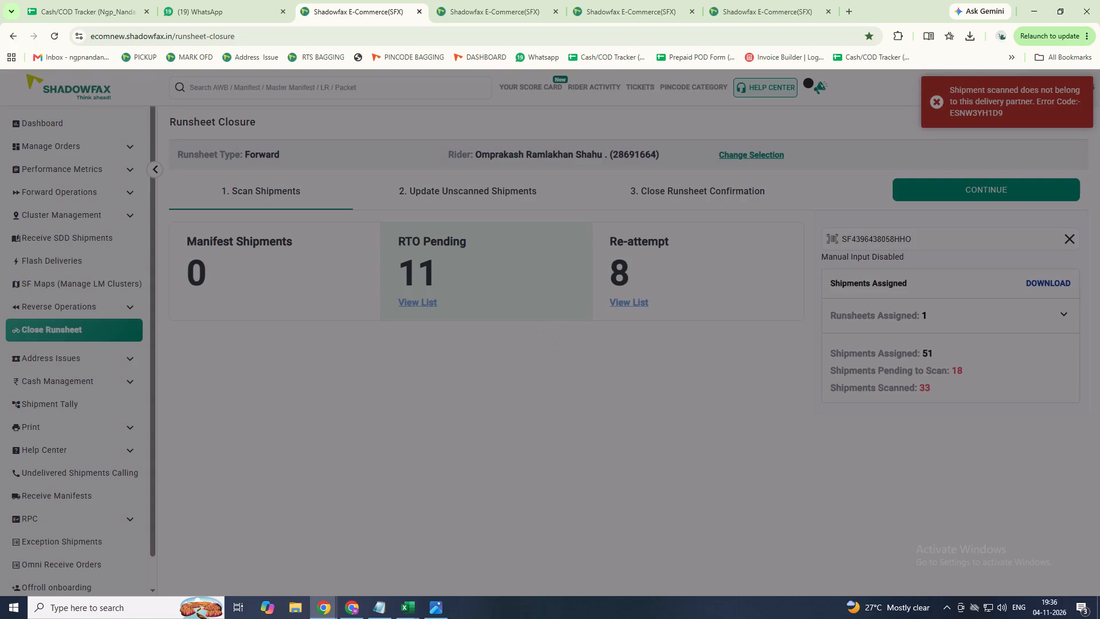
key("ctrl+a")
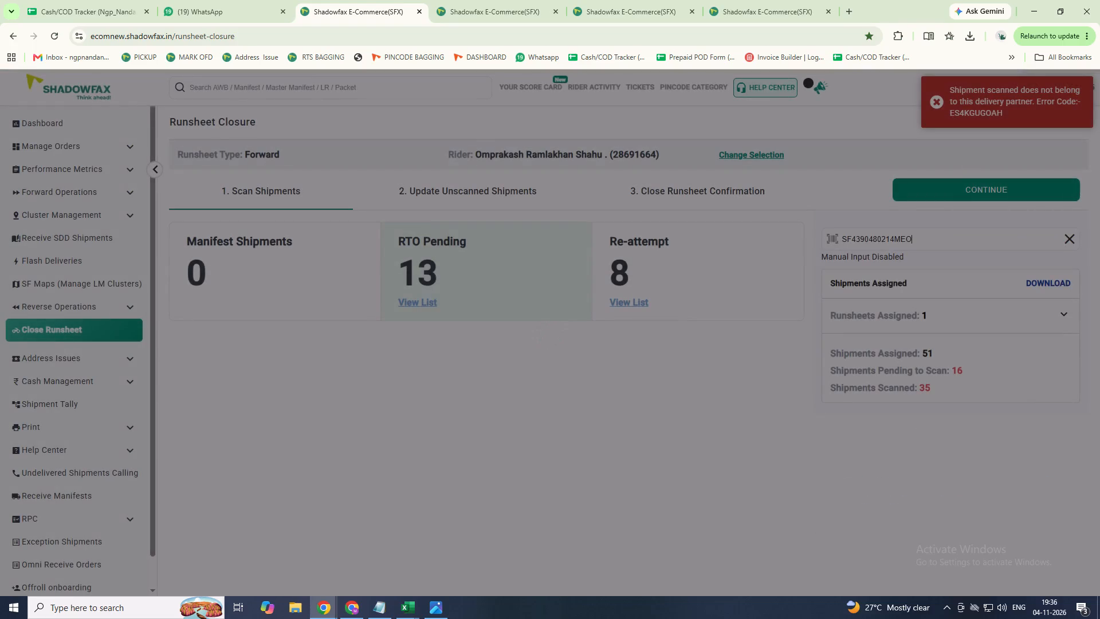
key("a")
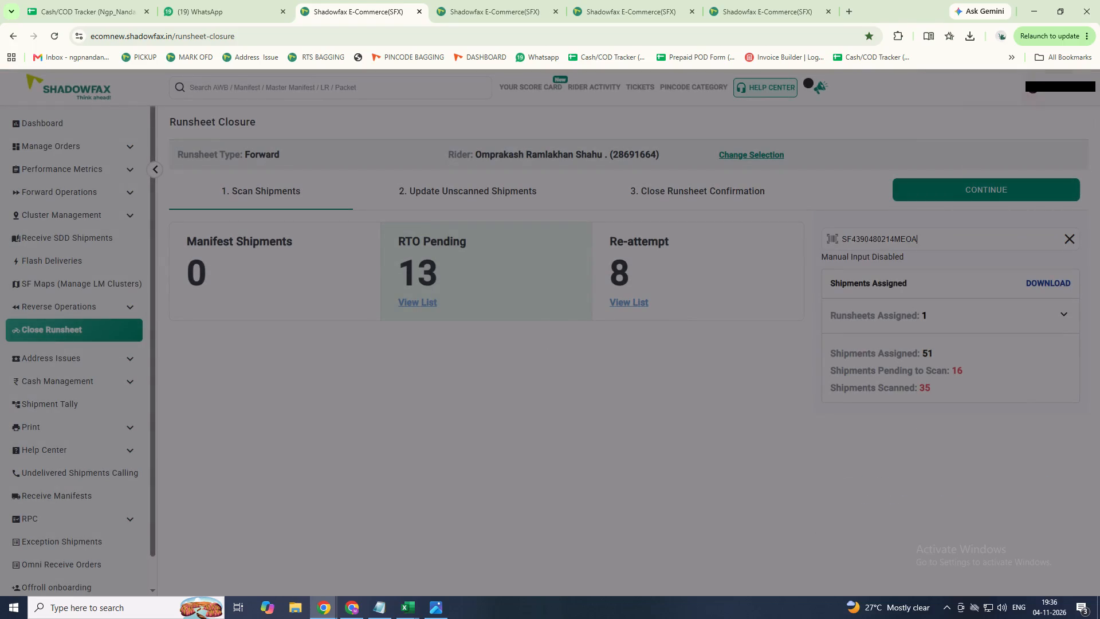
key("ctrl+a")
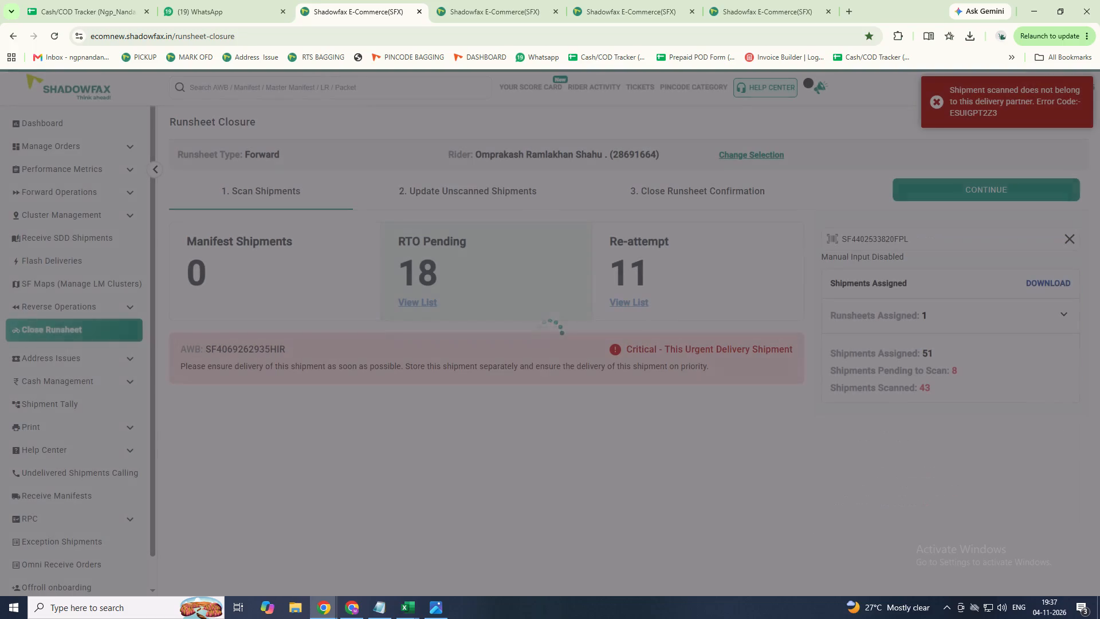
key("ctrl+a")
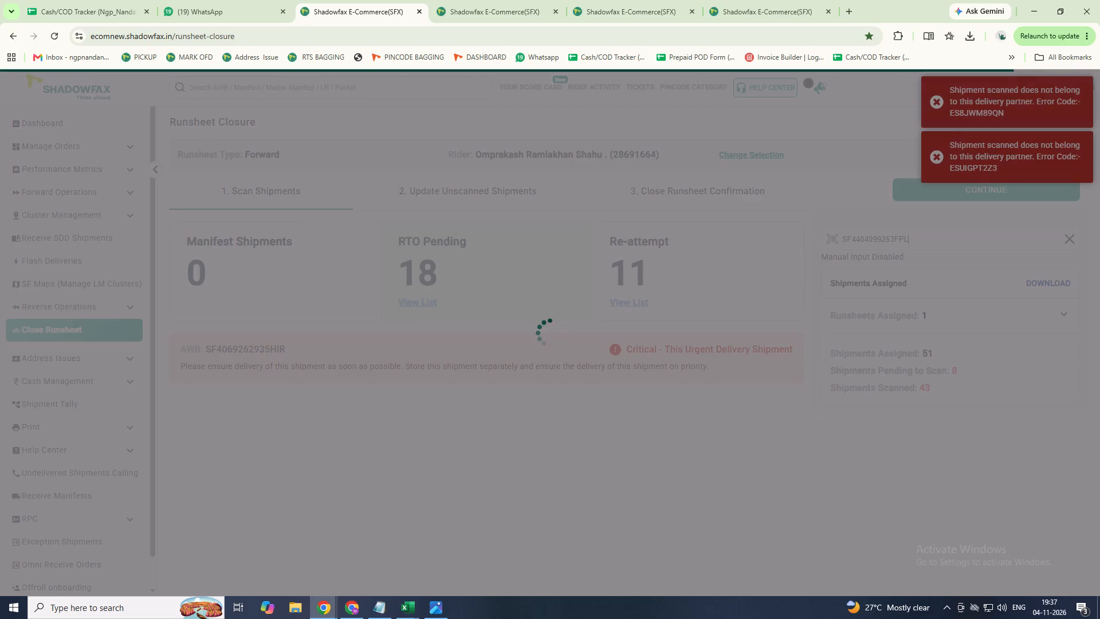
key("ctrl+a")
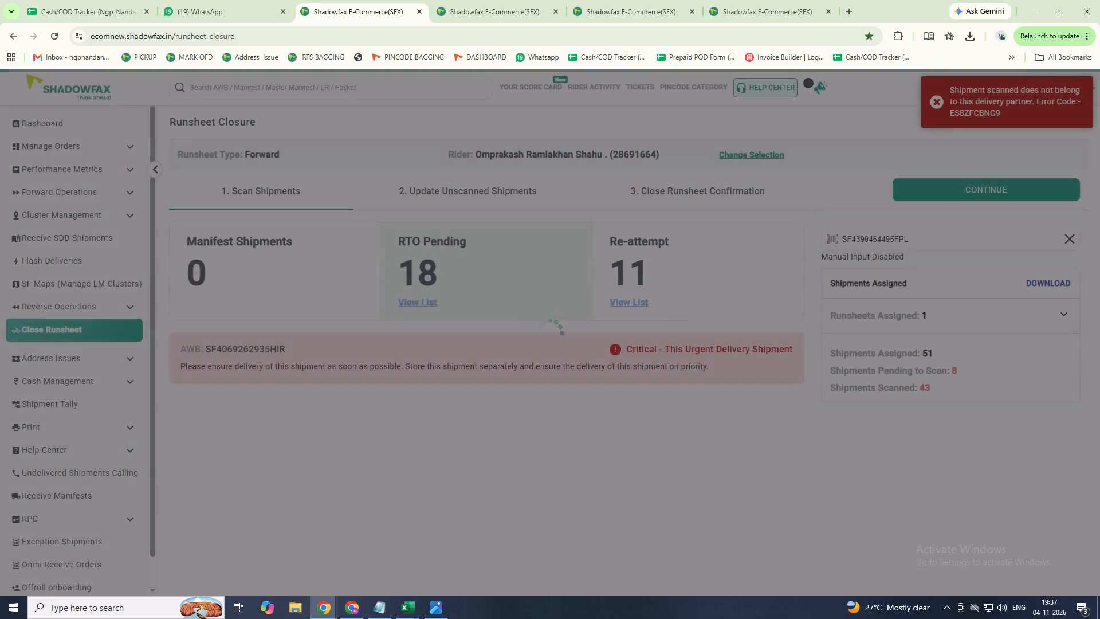
key("ctrl+a")
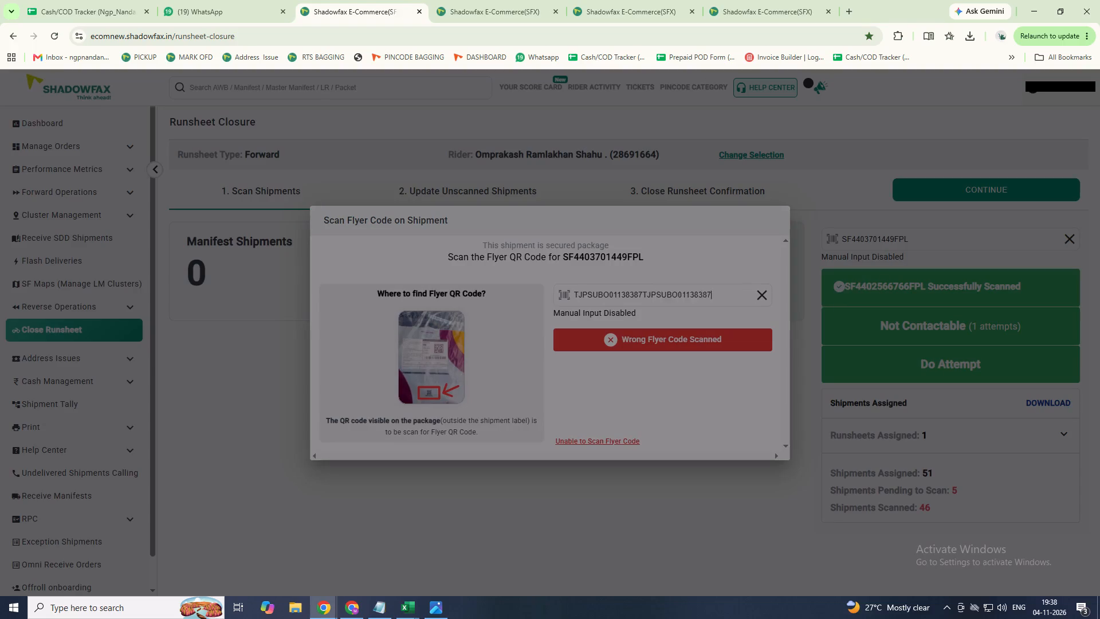
key("ctrl+a")
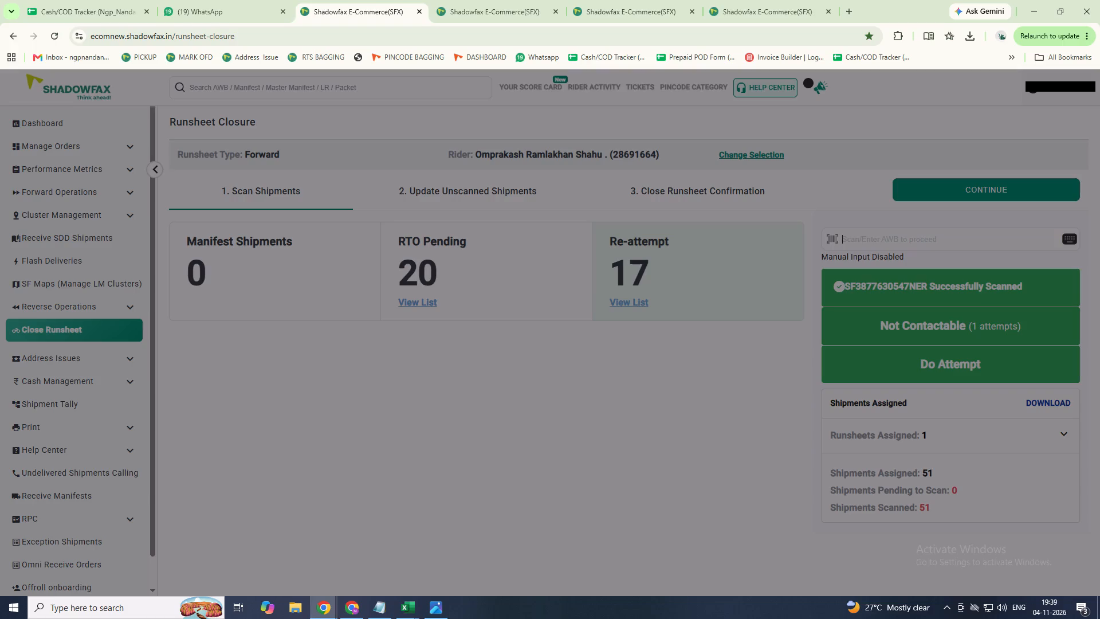
Review the close runsheet confirmation for Omprakash, including the cash to be collected.
left_click(685, 189)
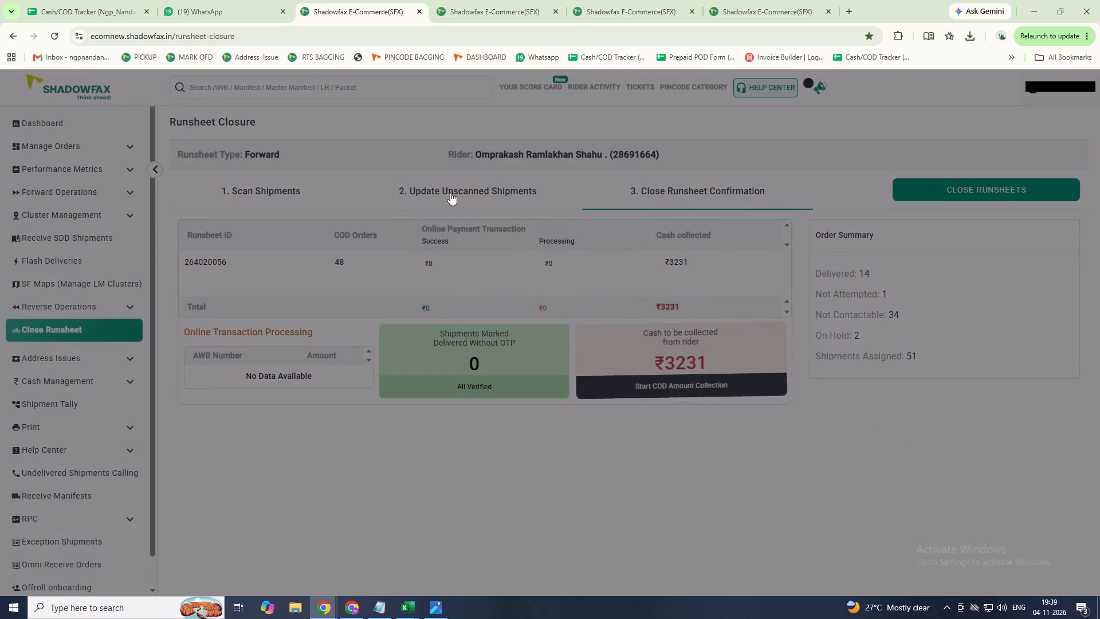
Change the runsheet closure selection to the rider with first name Anchal, keeping type Forward, and proceed to shipment scanning.
left_click(470, 194)
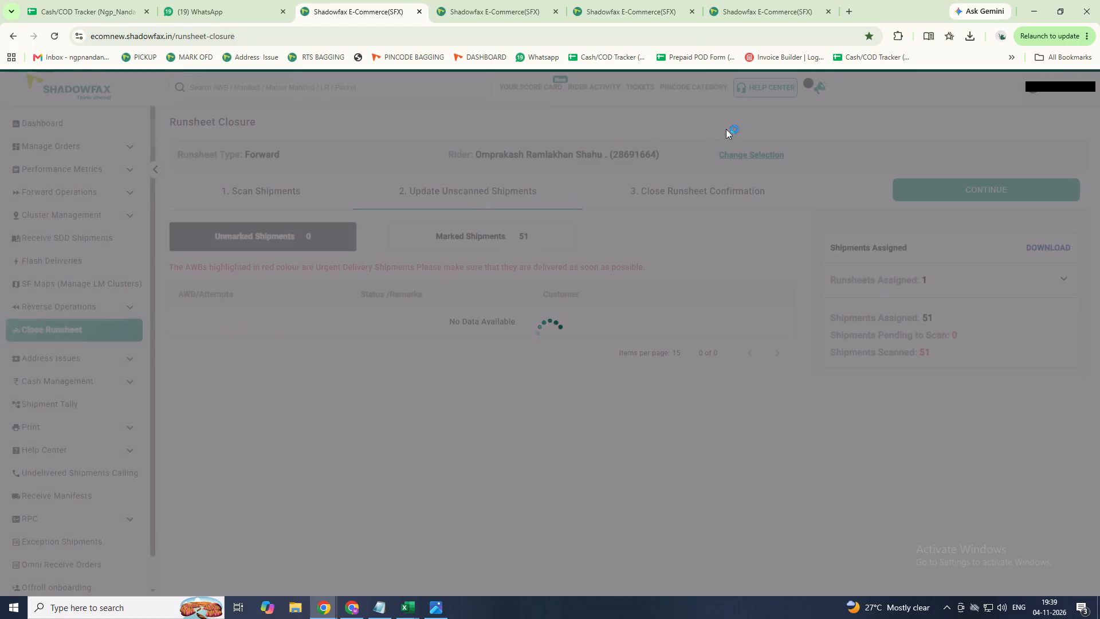
left_click(737, 151)
left_click(531, 182)
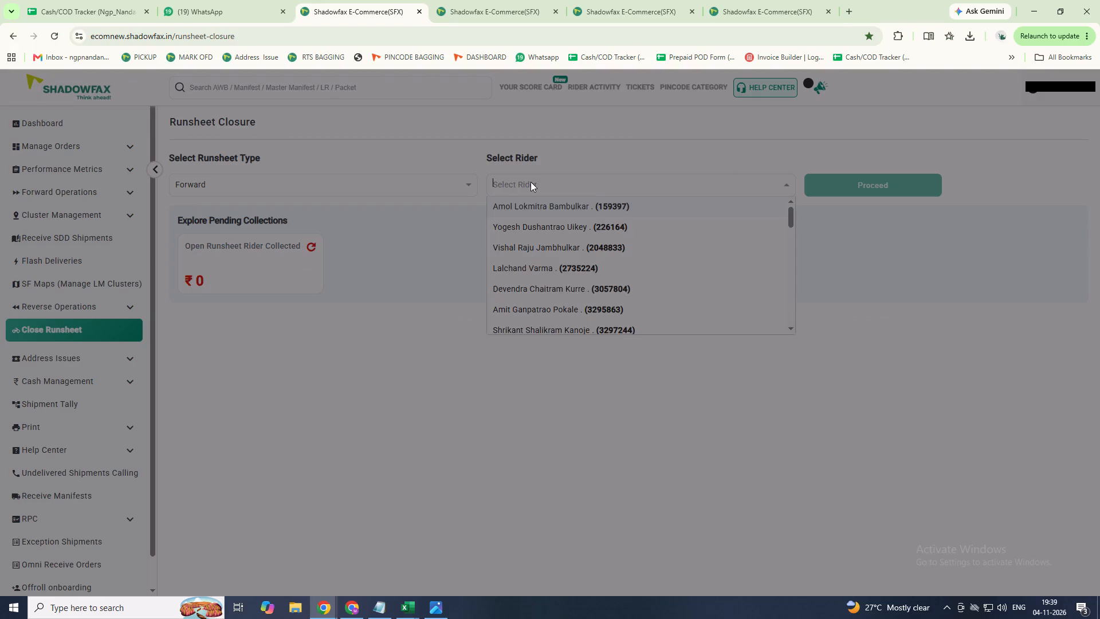
type("ANCH")
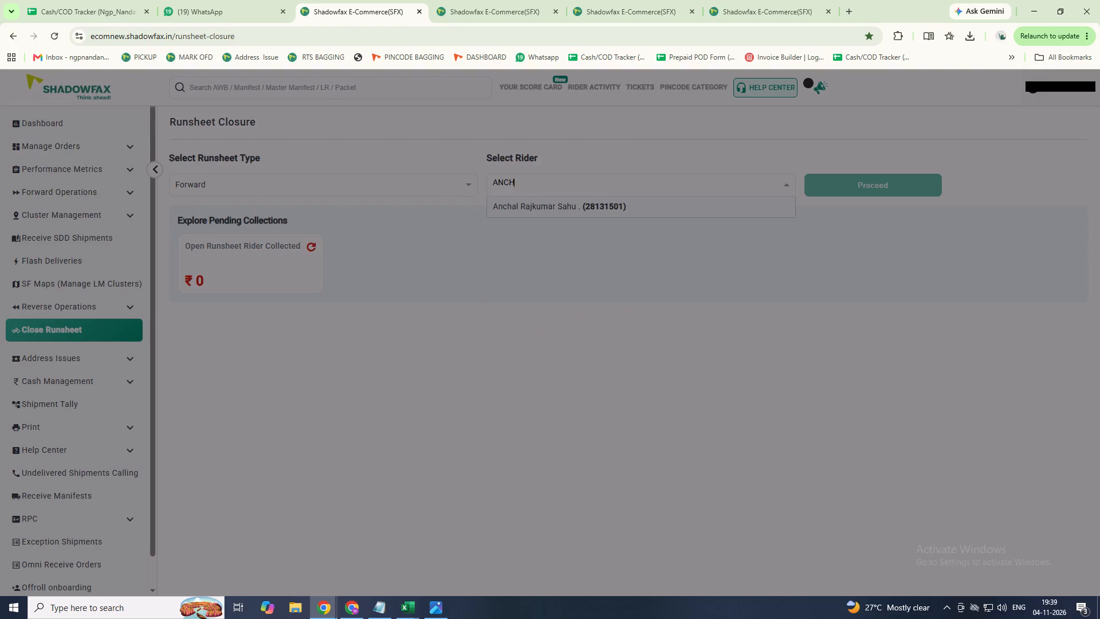
left_click(565, 210)
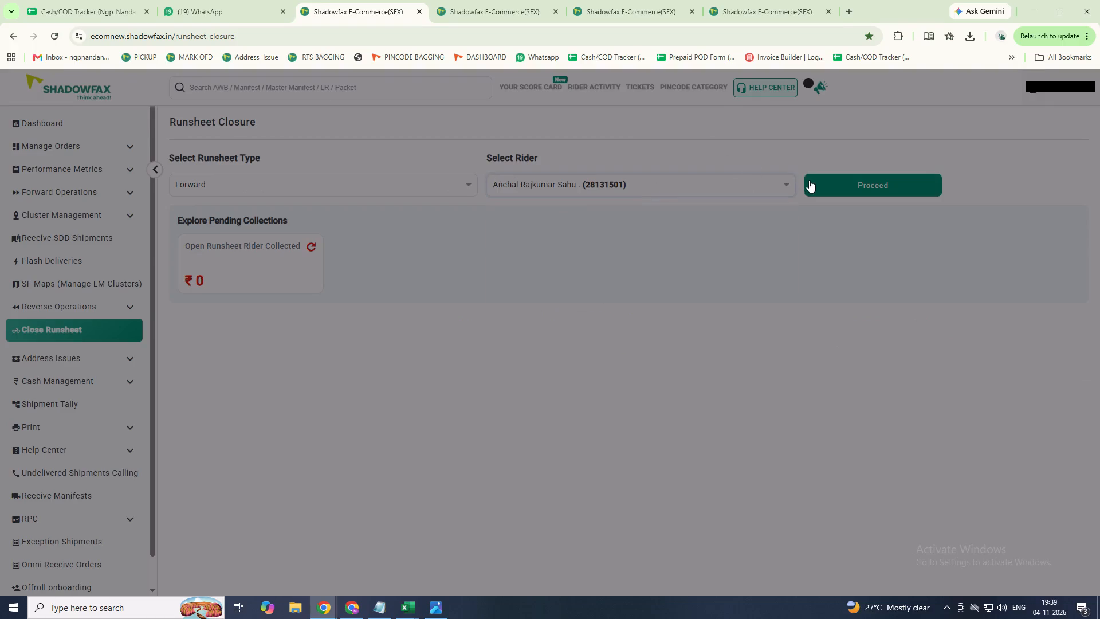
double_click(810, 181)
triple_click(902, 238)
left_click(901, 239)
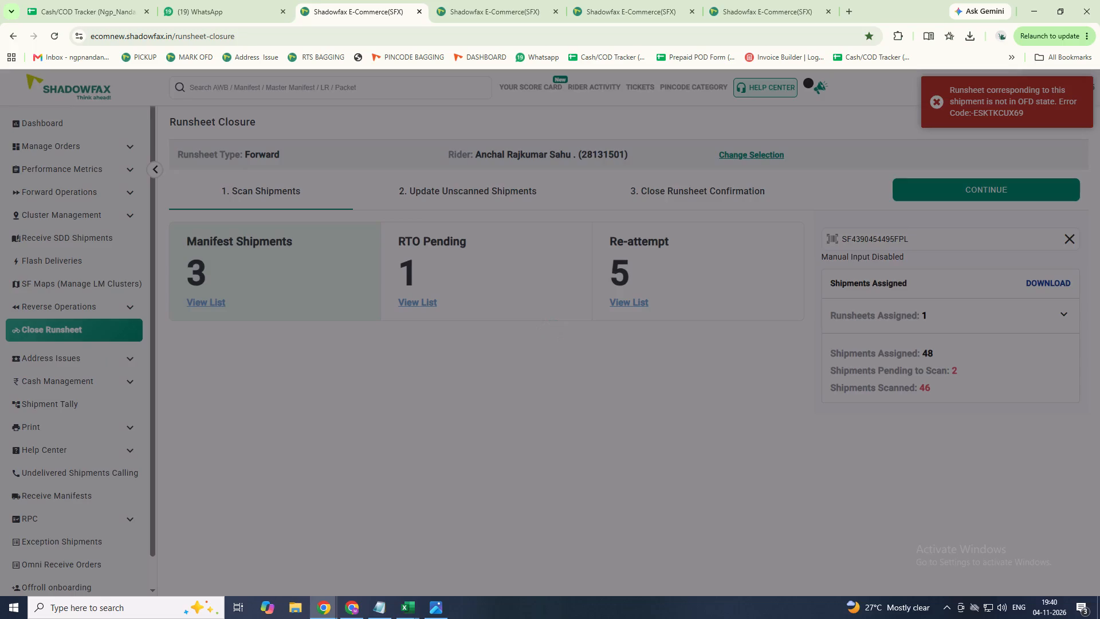
key("ctrl+a")
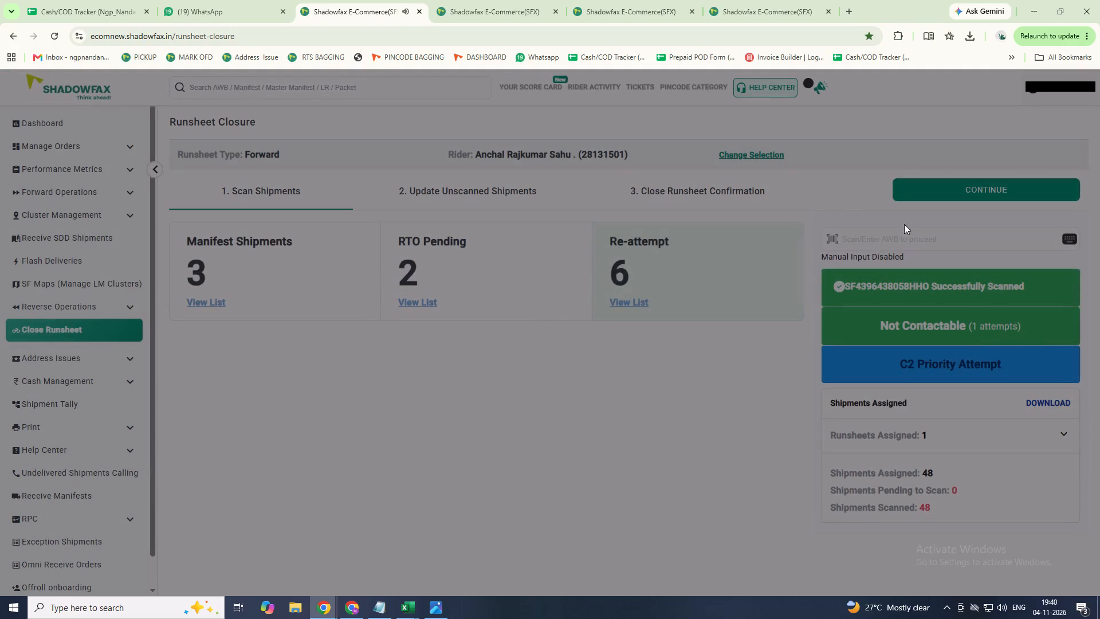
Check Anchal's unscanned shipments and the close runsheet confirmation with the cash to be collected.
left_click(691, 193)
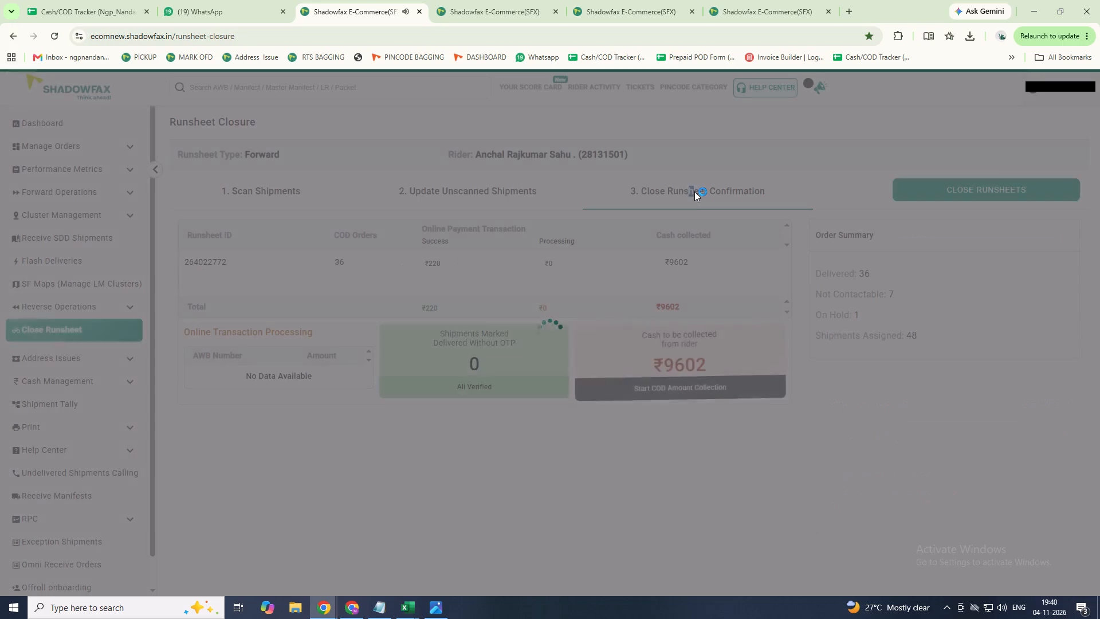
left_click(461, 179)
right_click(461, 179)
left_click(461, 179)
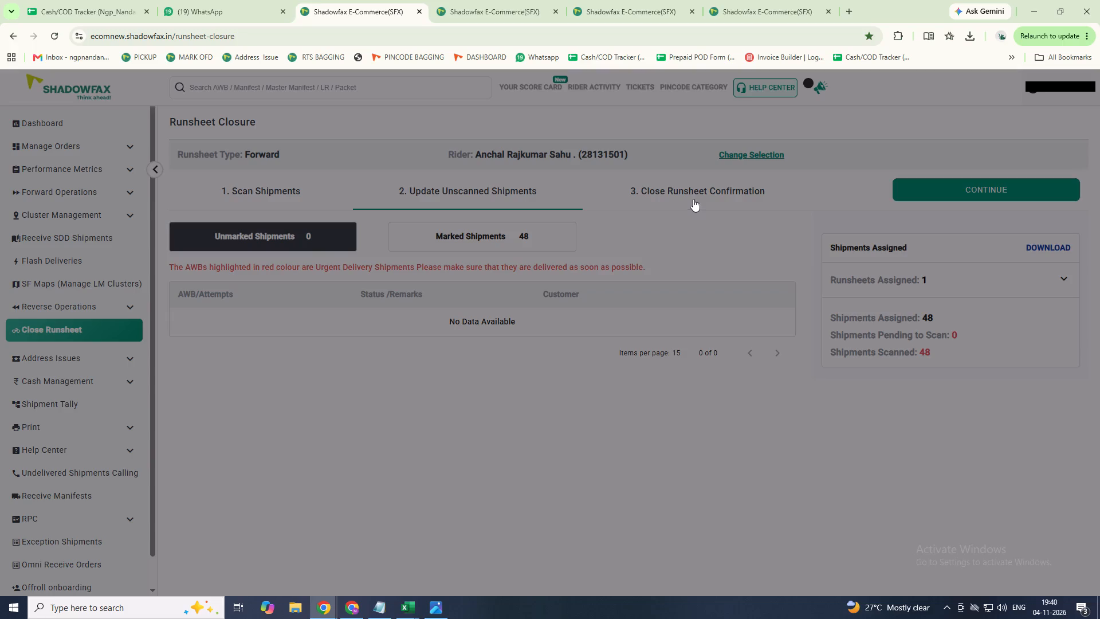
left_click(647, 189)
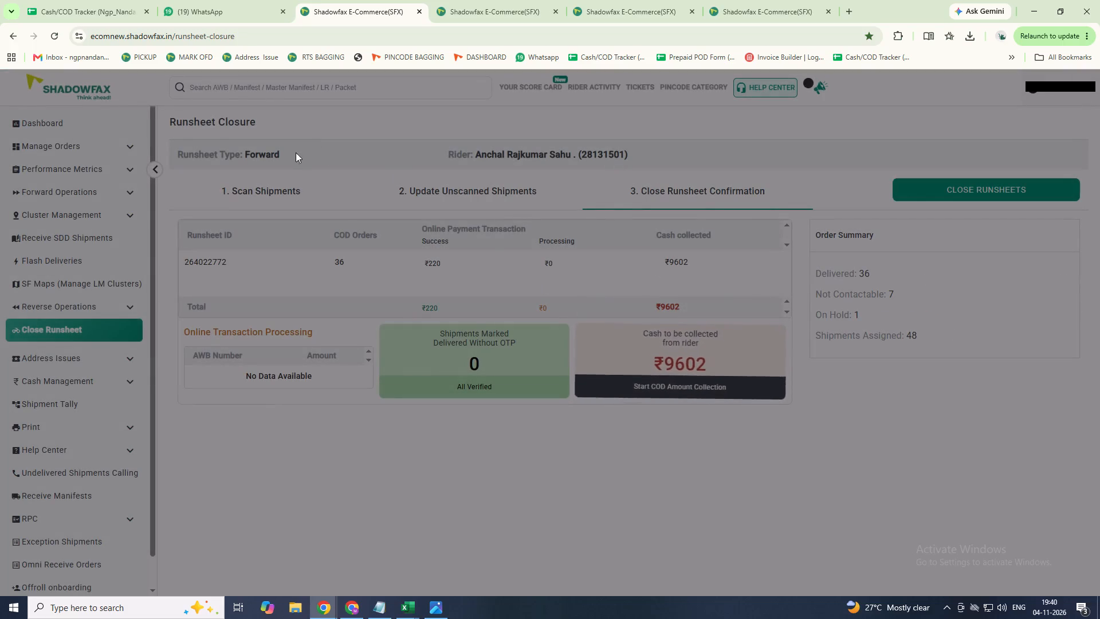
In the Cash/COD Tracker's November 26 sheet, fill rider column 7 of the 2-11-2026 block with name ANCHAL and Demo amount 9602.
left_click(56, 9)
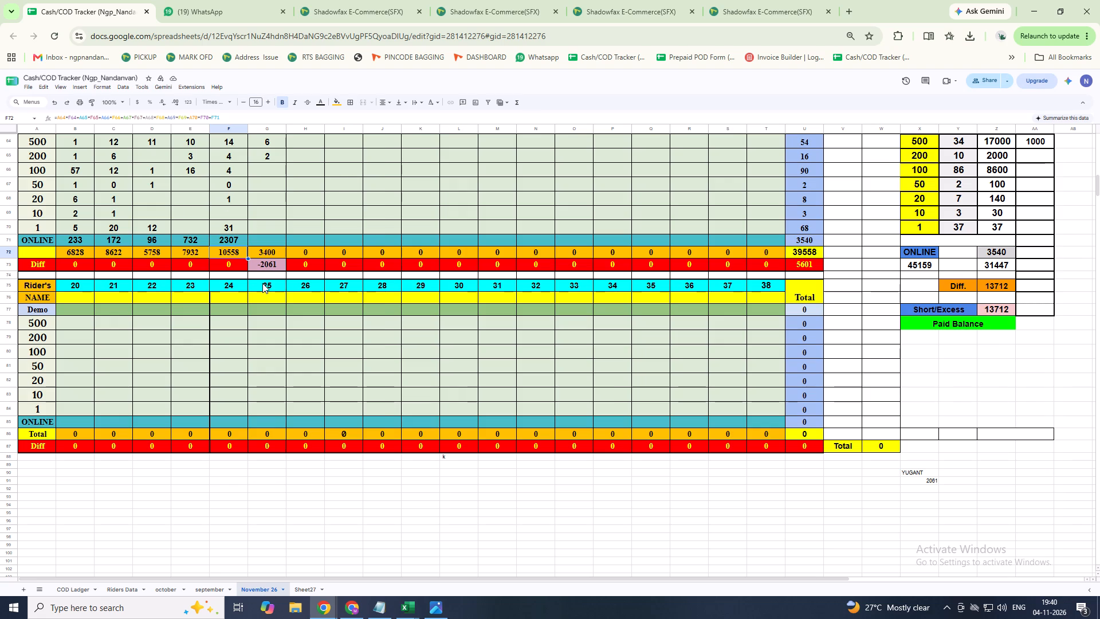
scroll(305, 268, "up", 3)
left_click(304, 300)
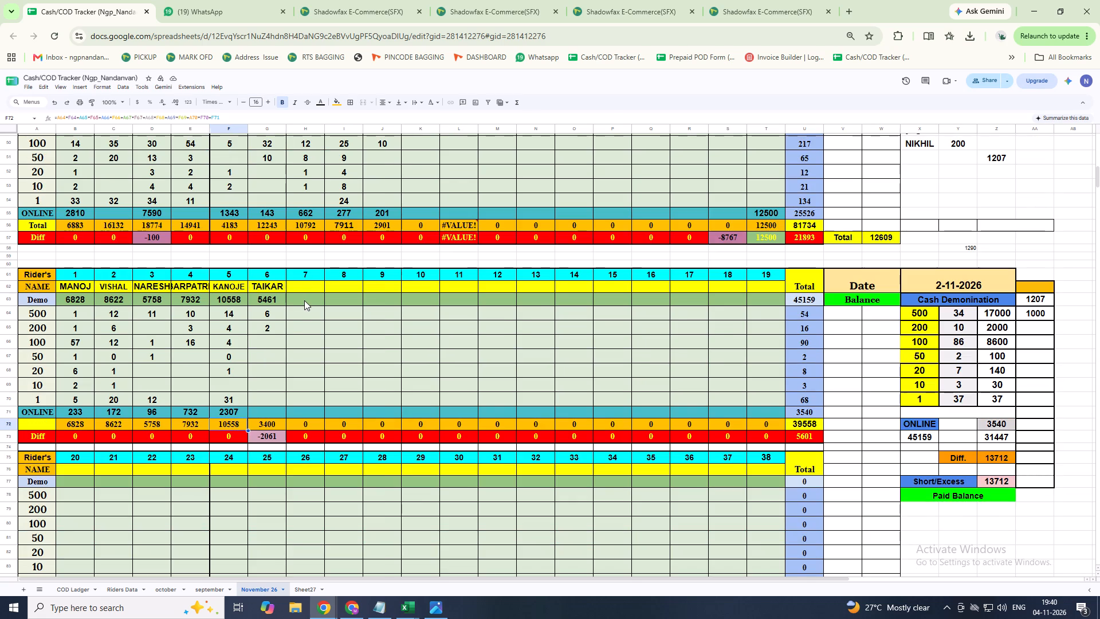
key("9")
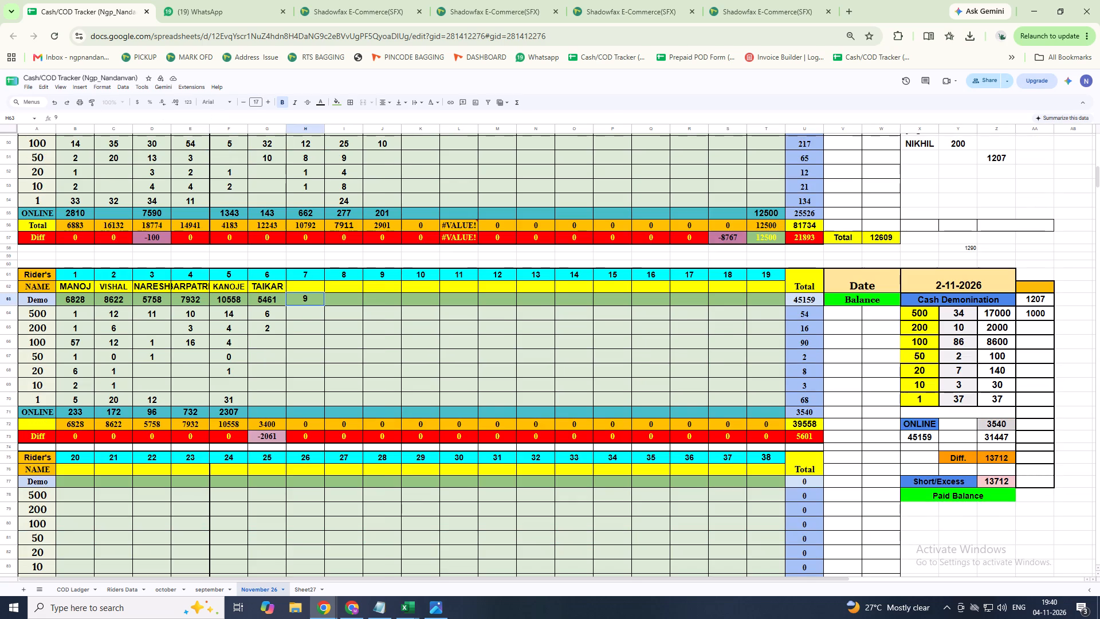
type("602")
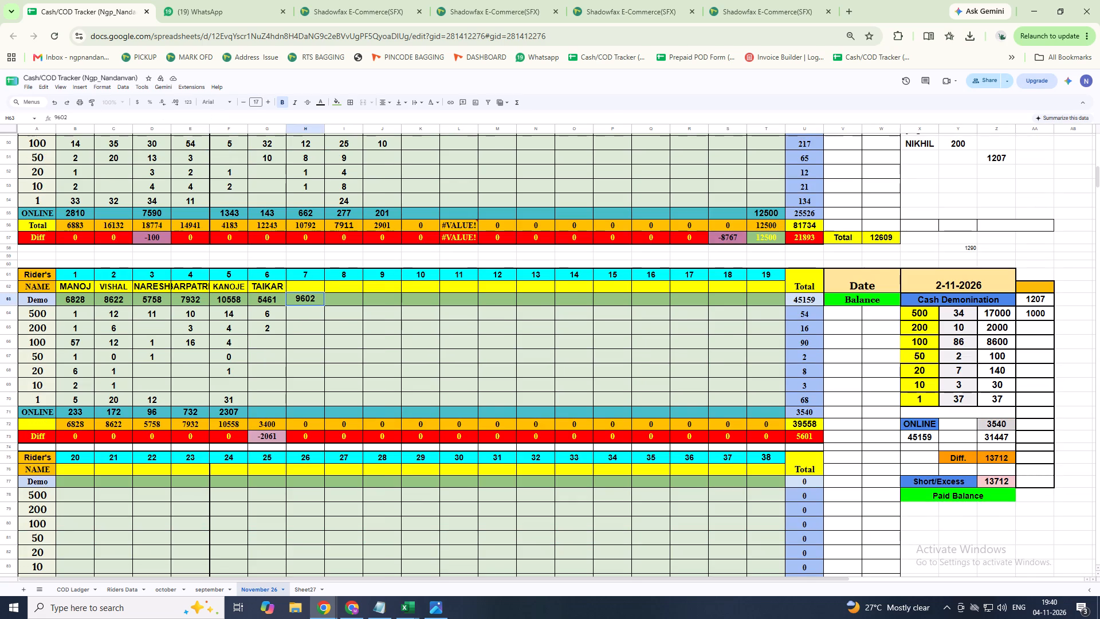
key("Up")
type("ANCHAL")
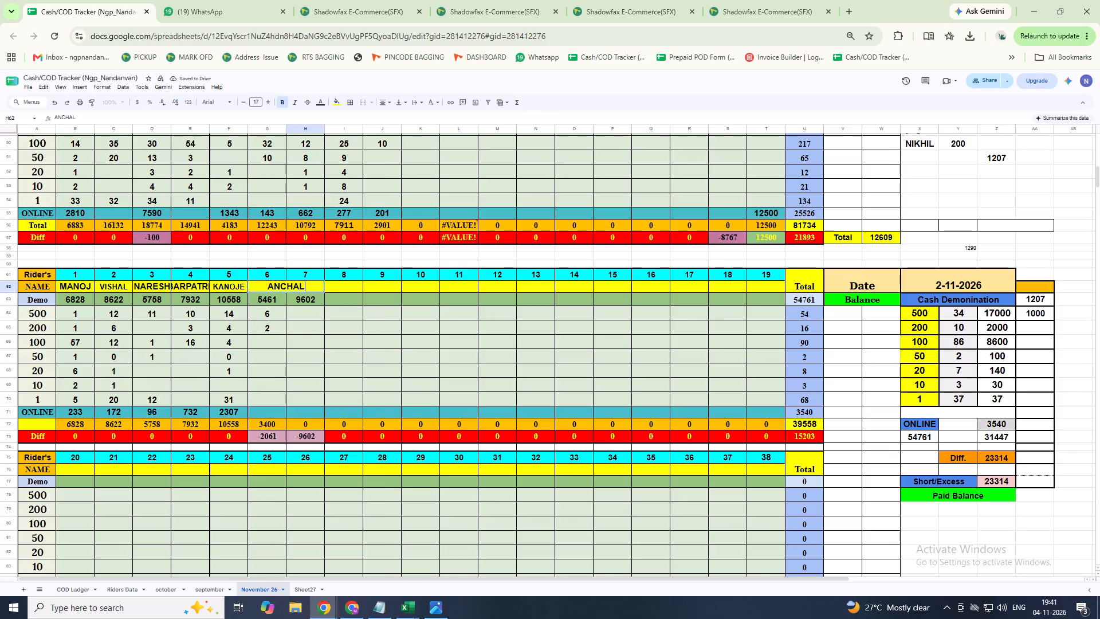
key("Return")
key("Return")
key("Return")
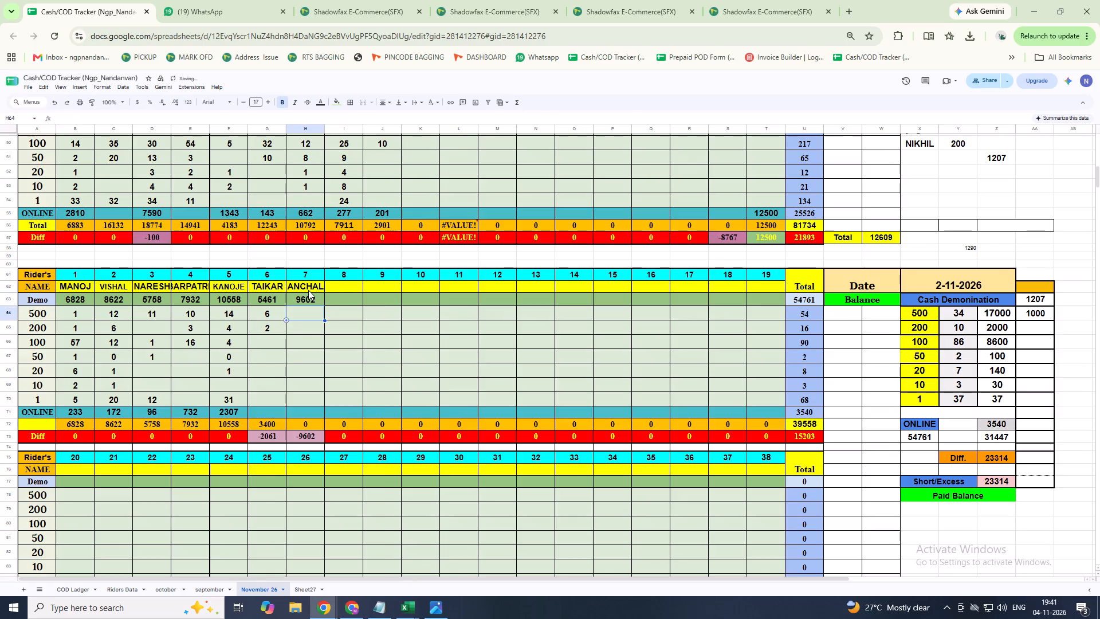
left_click(335, 288)
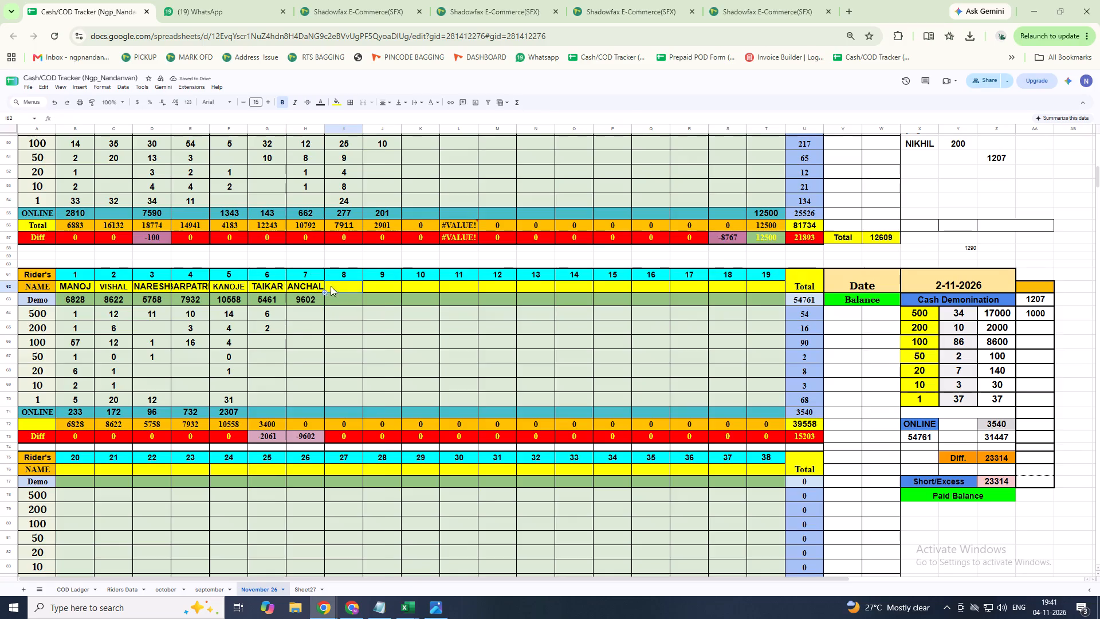
Return to Anchal's runsheet closure and go back to the Update Unscanned Shipments stage to change the rider selection.
left_click(350, 7)
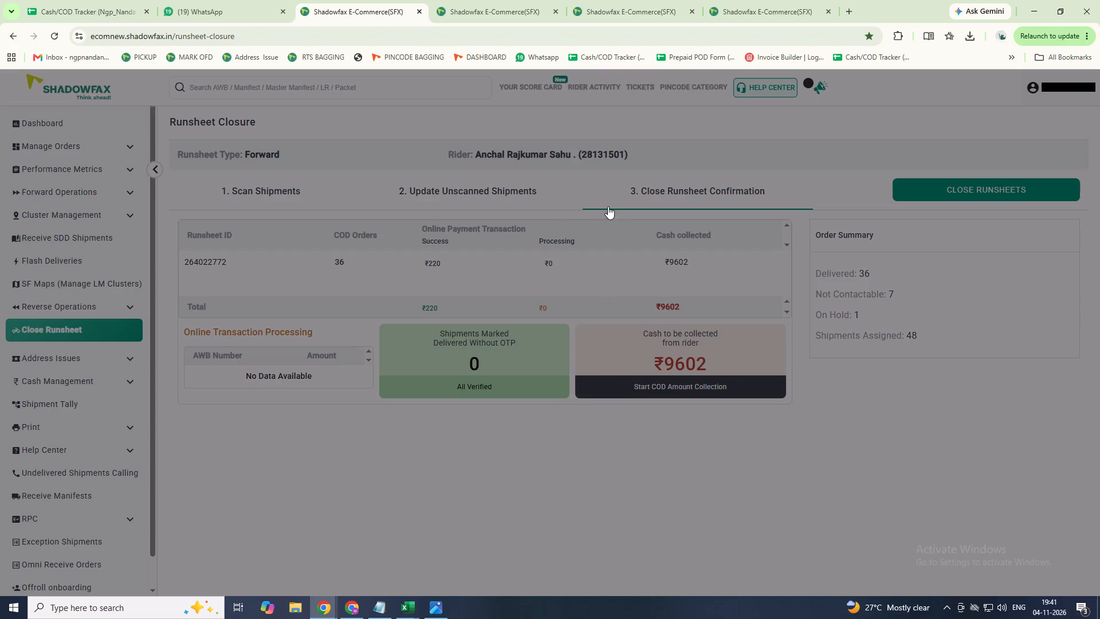
left_click(463, 189)
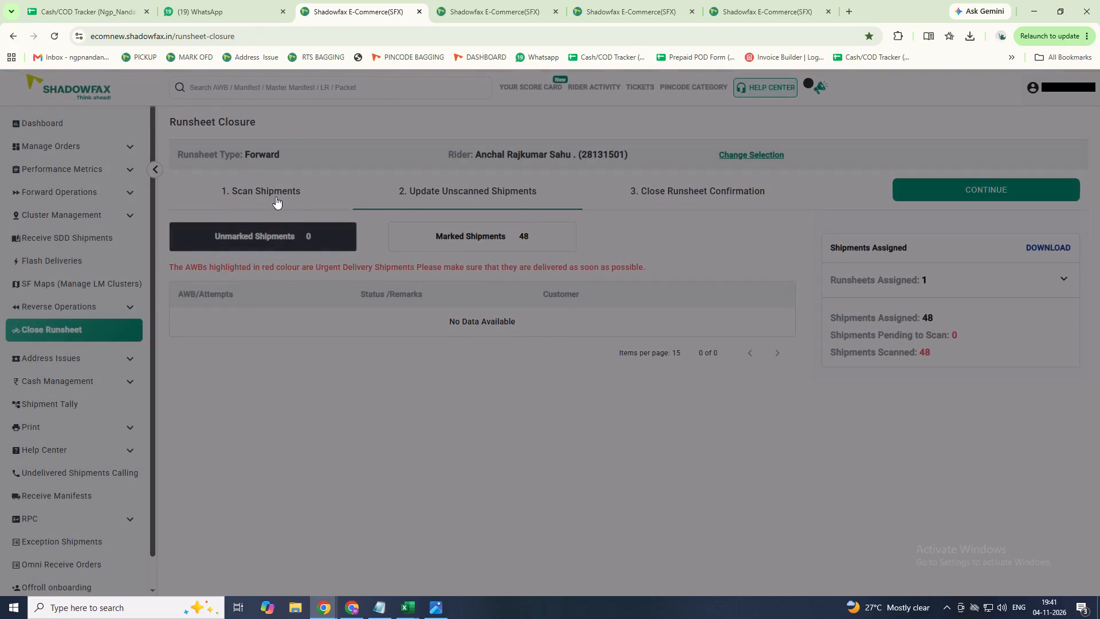
Reopen the runsheet type and rider selection from Anchal's Forward runsheet closure.
left_click(729, 155)
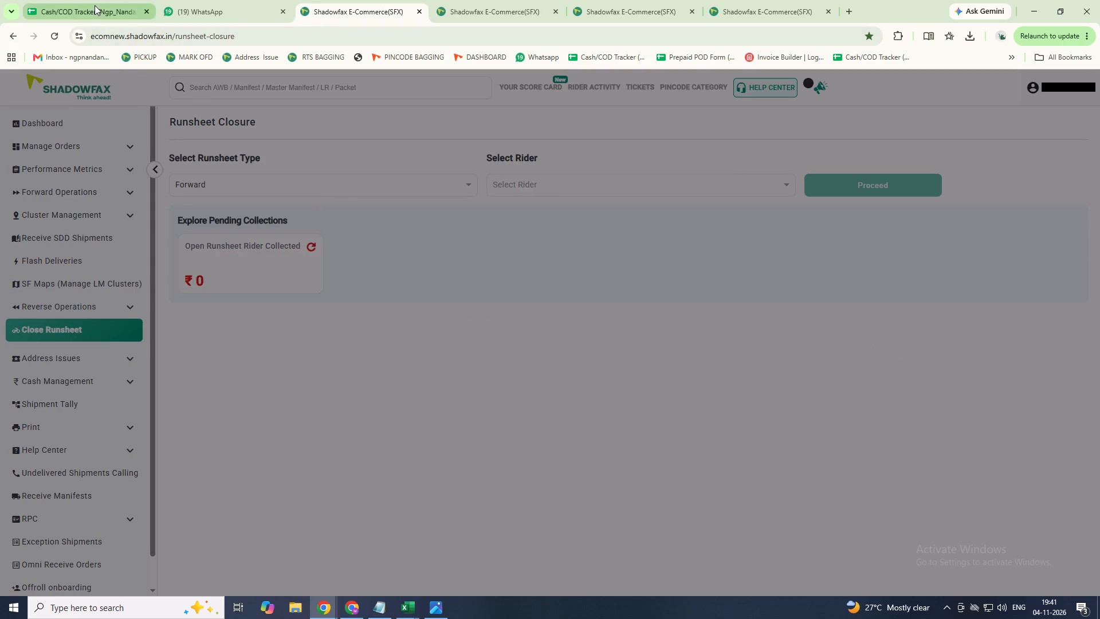
left_click(95, 6)
scroll(951, 388, "up", 6)
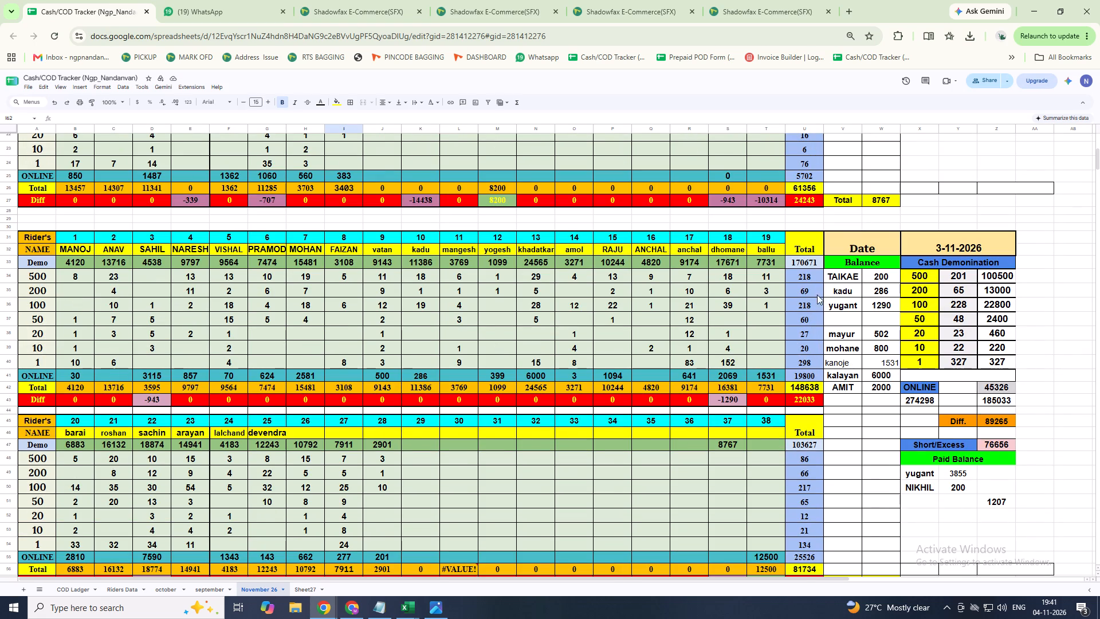
scroll(859, 352, "down", 1)
scroll(856, 352, "up", 8)
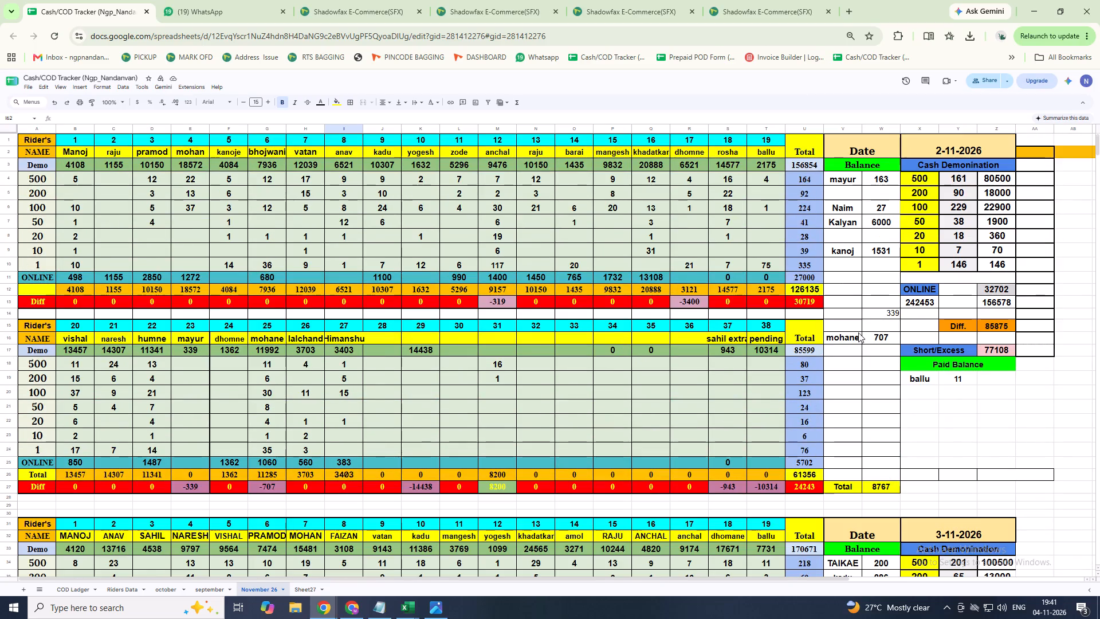
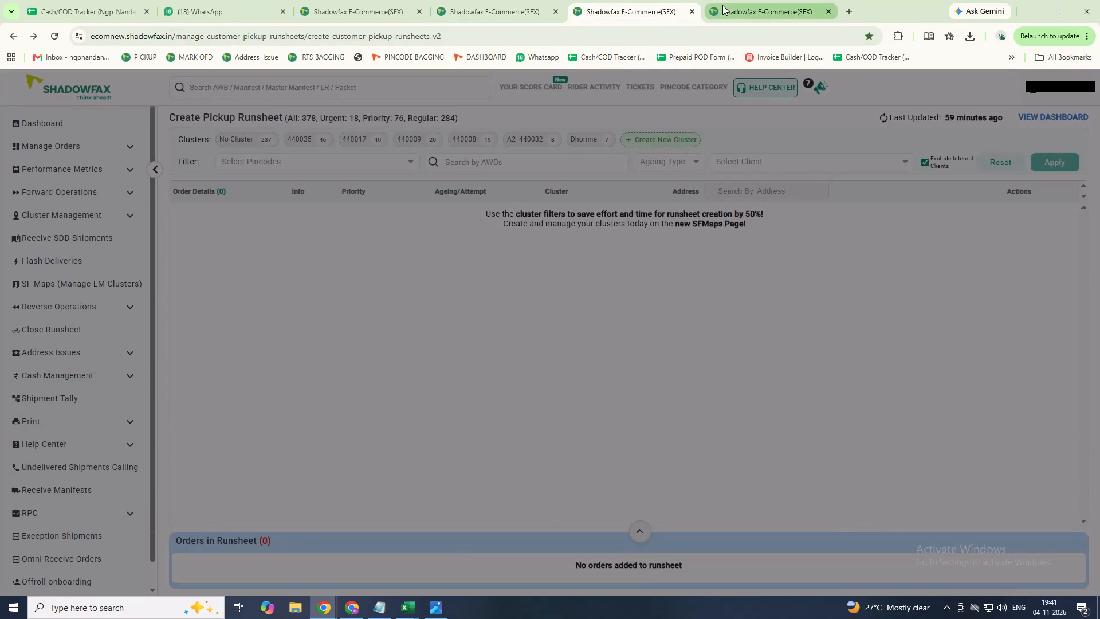
Select the rider with first name Anchal for Forward runsheet closure again and check the Close Runsheet Confirmation stage.
left_click(338, 7)
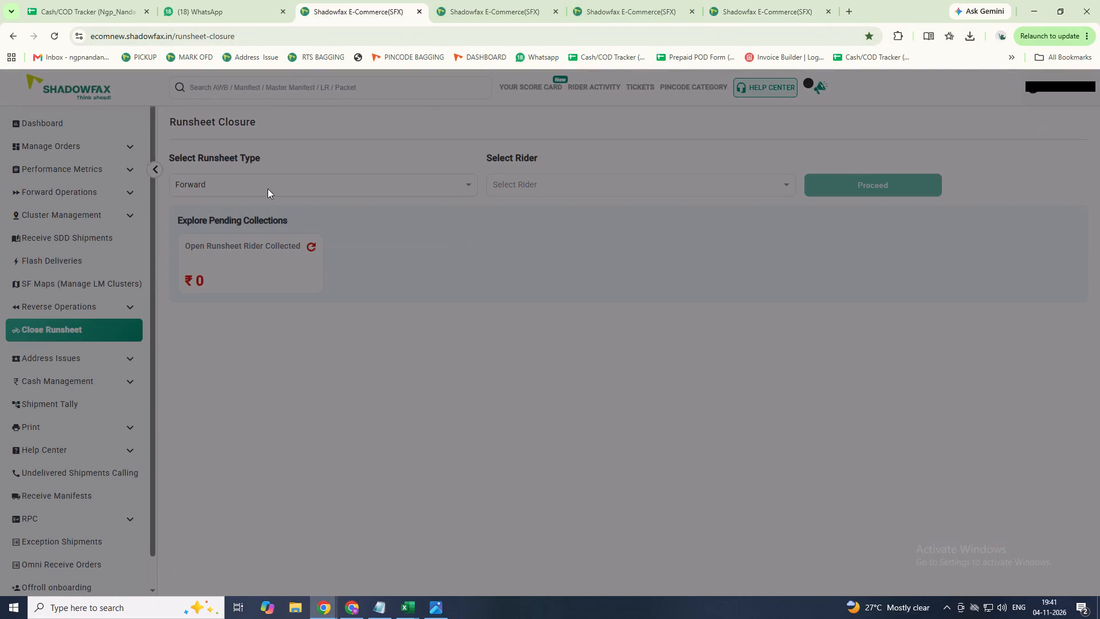
left_click(500, 181)
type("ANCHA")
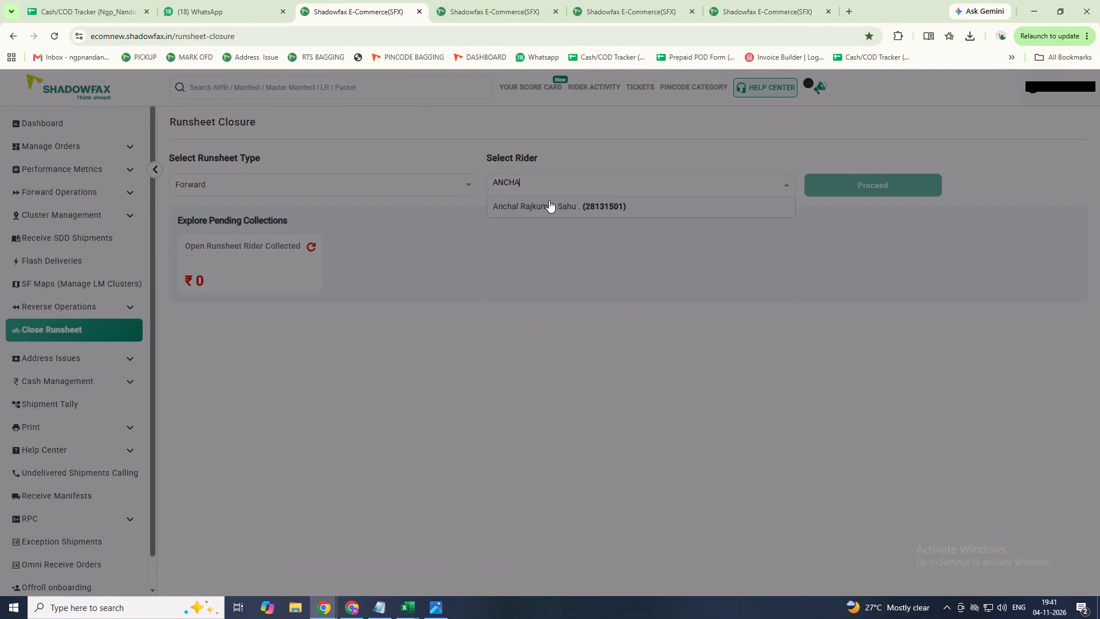
left_click(549, 204)
left_click(815, 188)
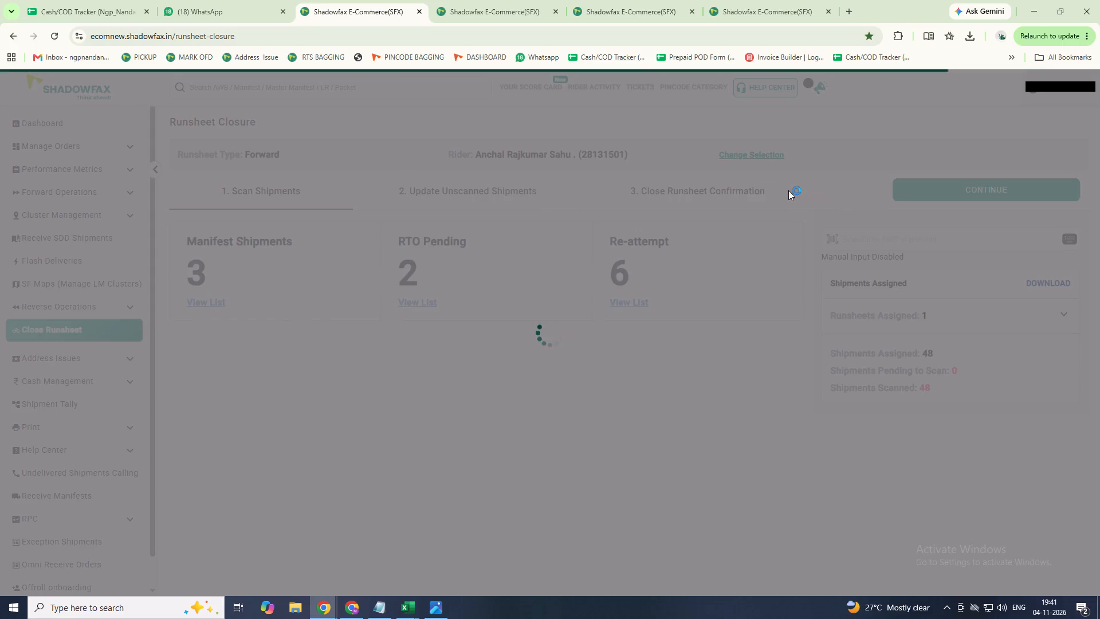
left_click(651, 190)
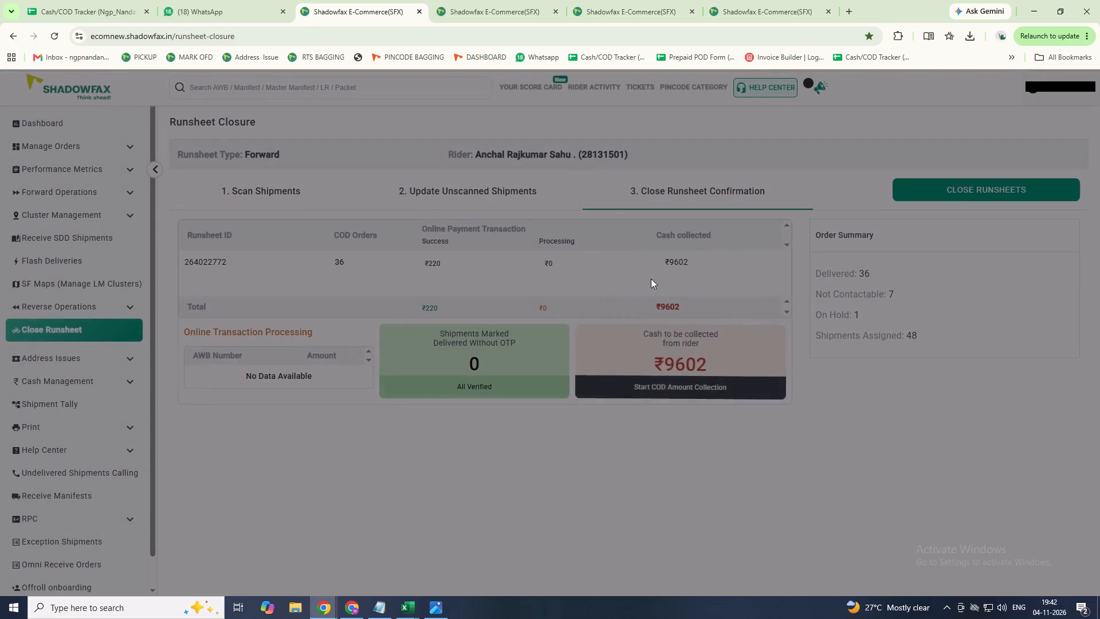
In the Cash/COD Tracker's 2-11-2026 block, enter ANCHAL's note counts: 13 for 500, 6 for 200 and 22 for 100.
left_click(93, 7)
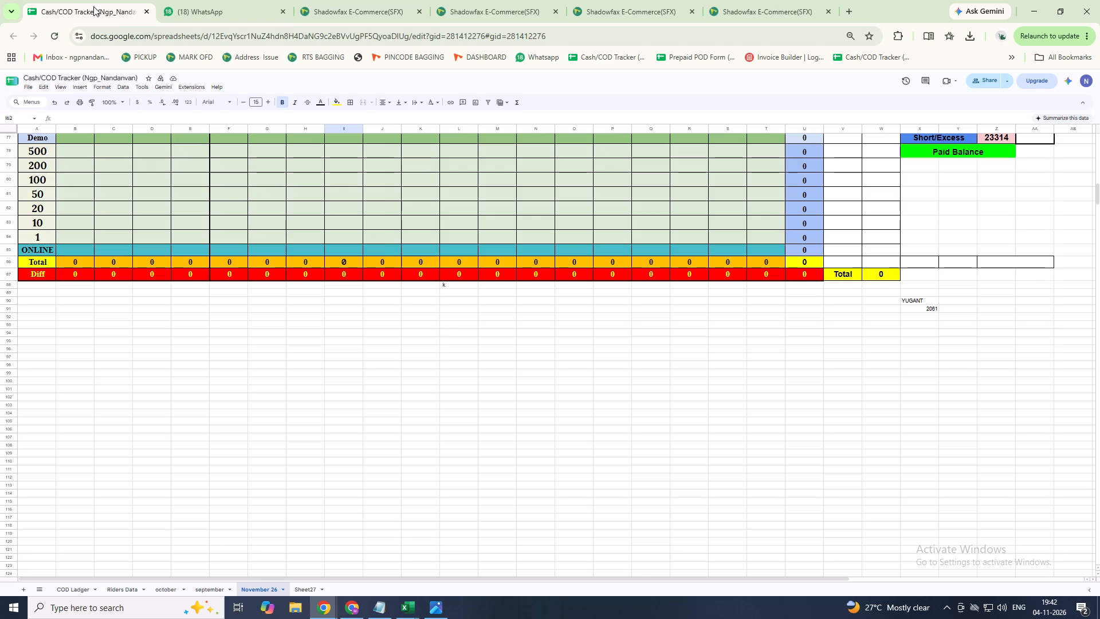
scroll(432, 366, "up", 5)
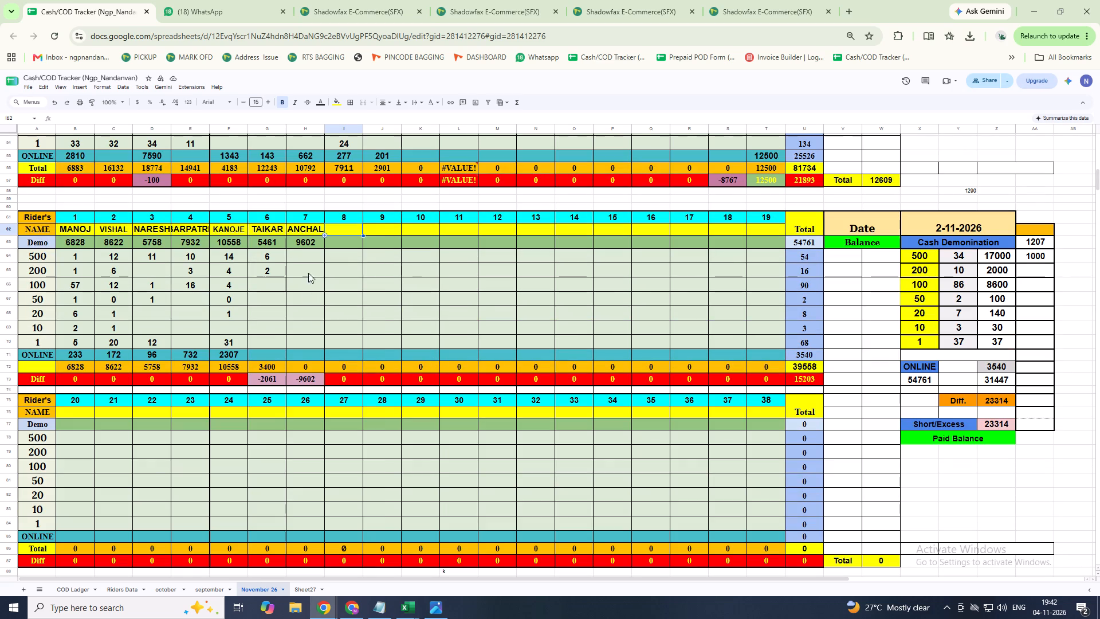
left_click(309, 258)
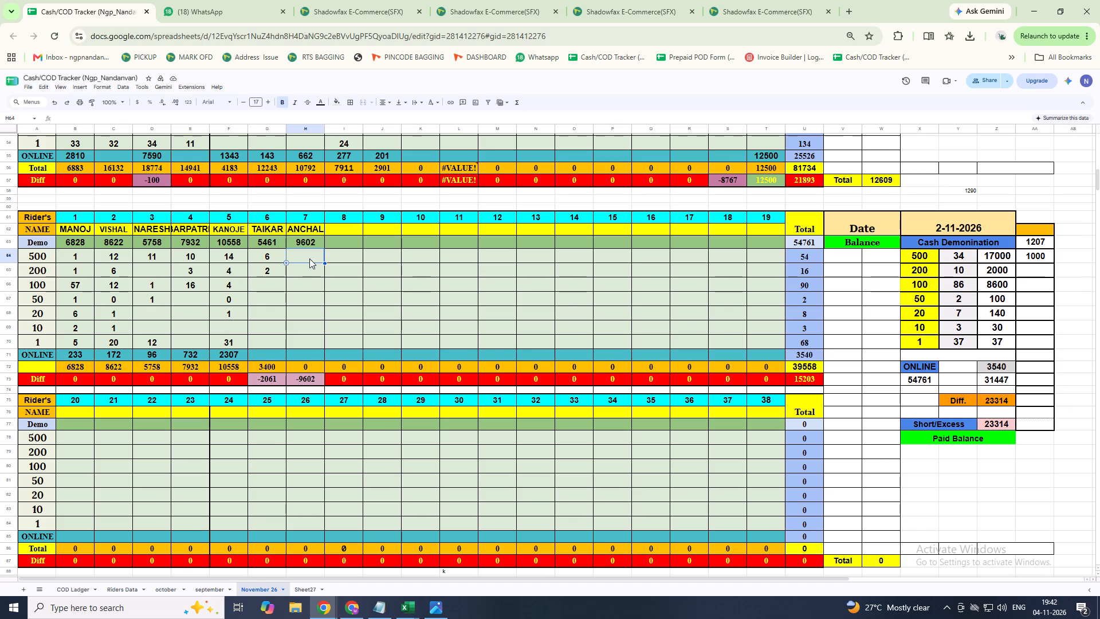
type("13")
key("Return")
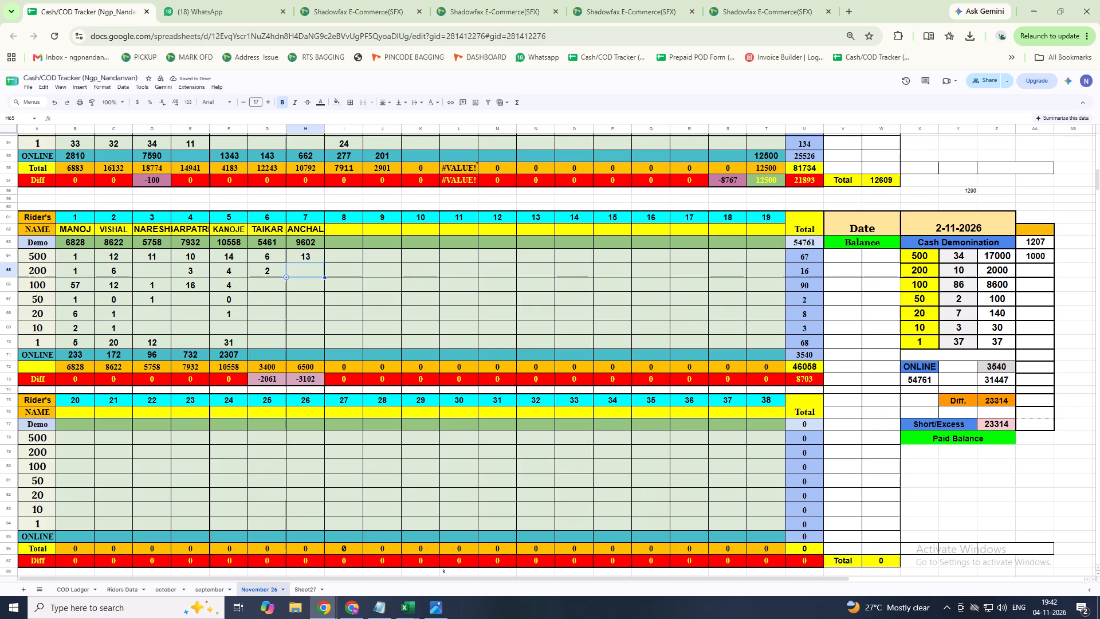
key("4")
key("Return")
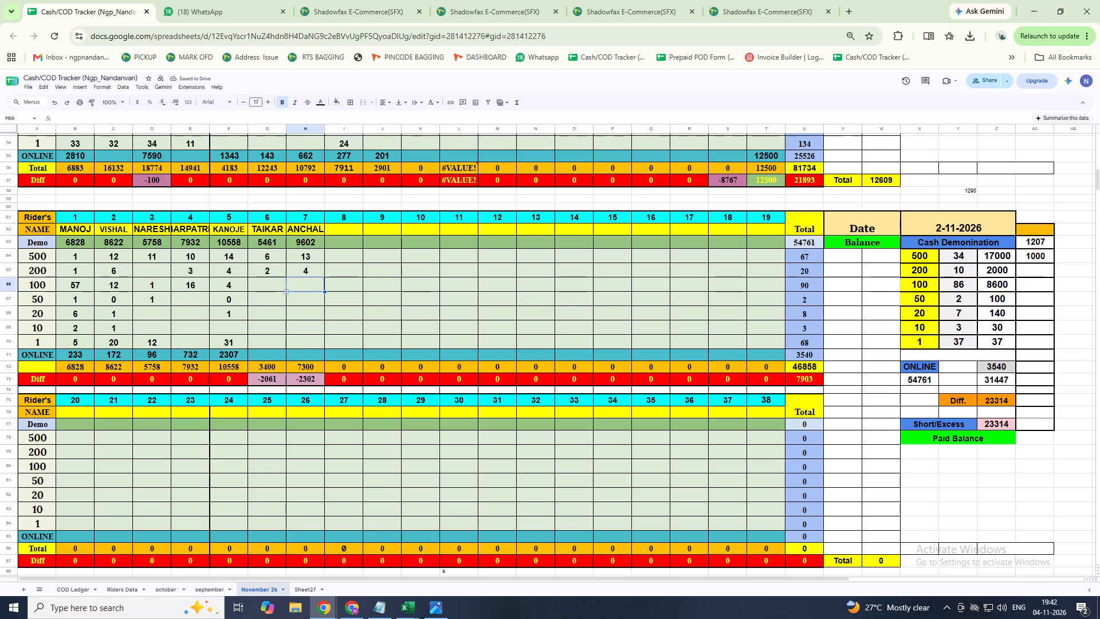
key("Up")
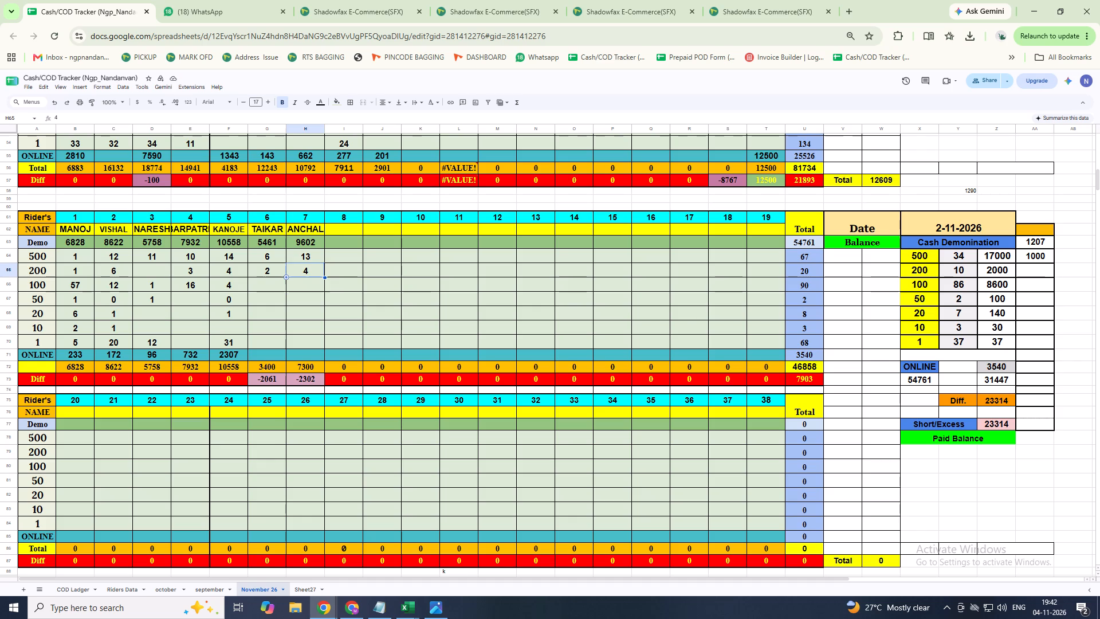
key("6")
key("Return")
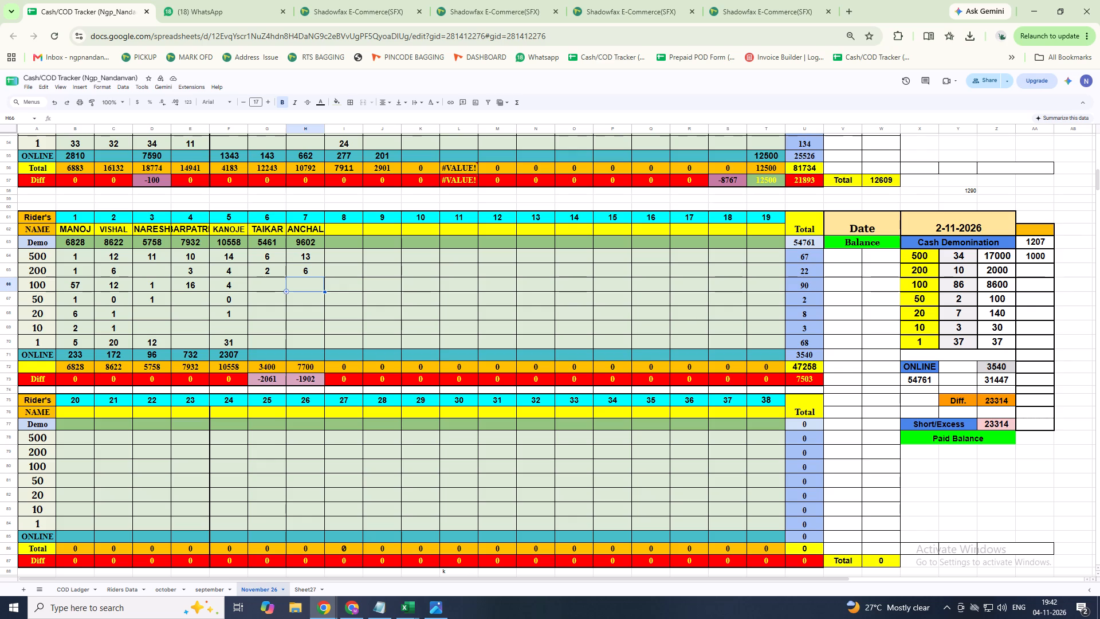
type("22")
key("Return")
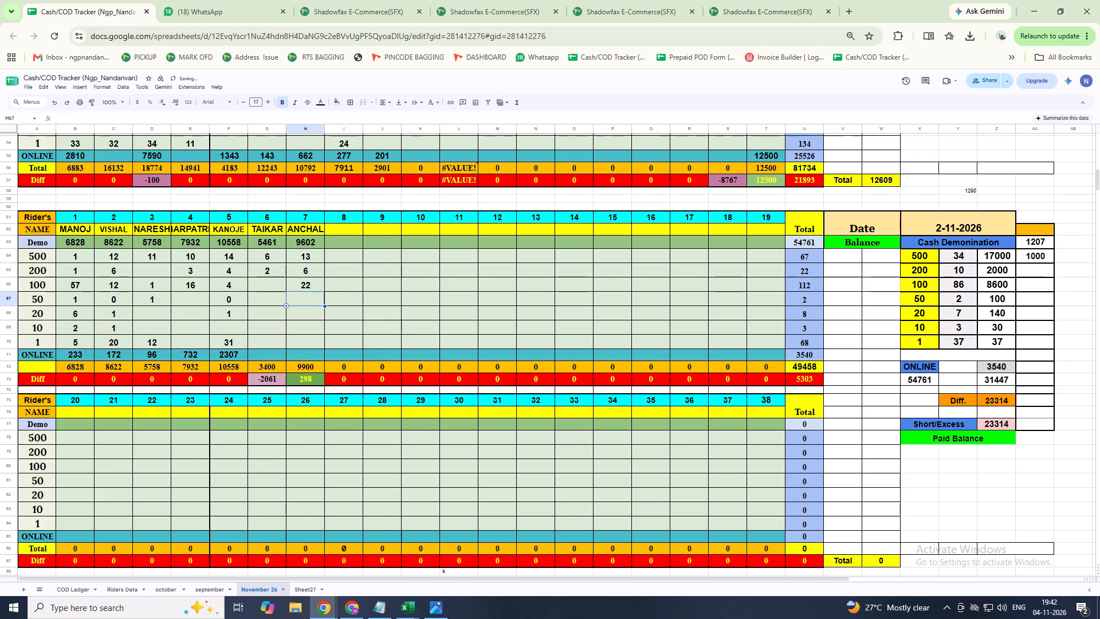
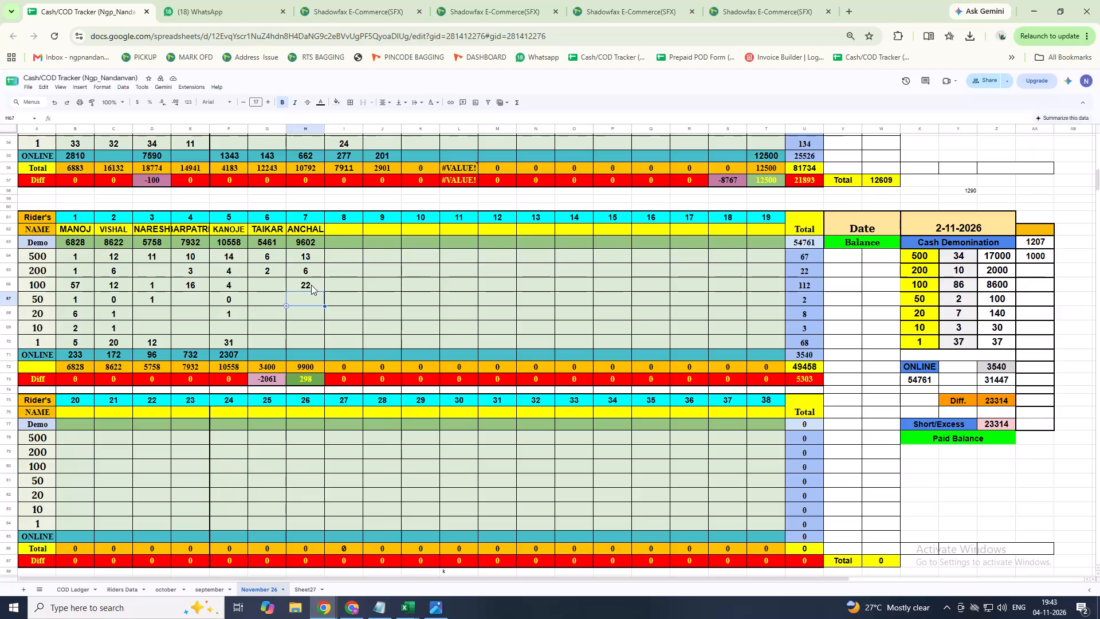
In the 2-11-2026 block, set ANCHAL's note count for 100 to 20.
left_click(311, 285)
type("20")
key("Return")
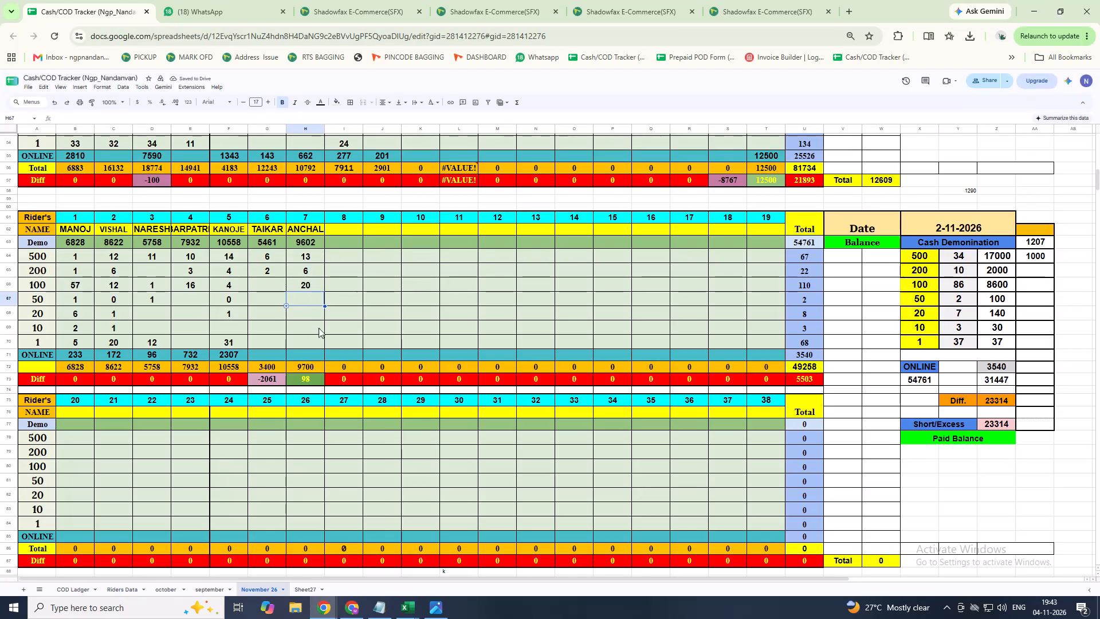
Enter 98 in the 1 denomination row of the rider 8 column.
left_click(351, 343)
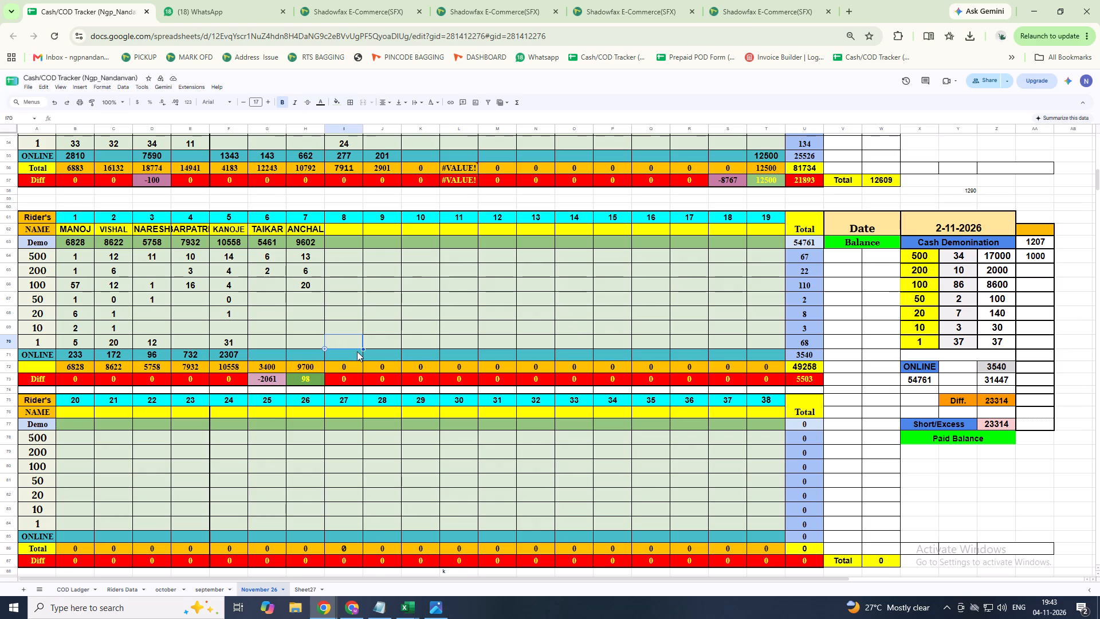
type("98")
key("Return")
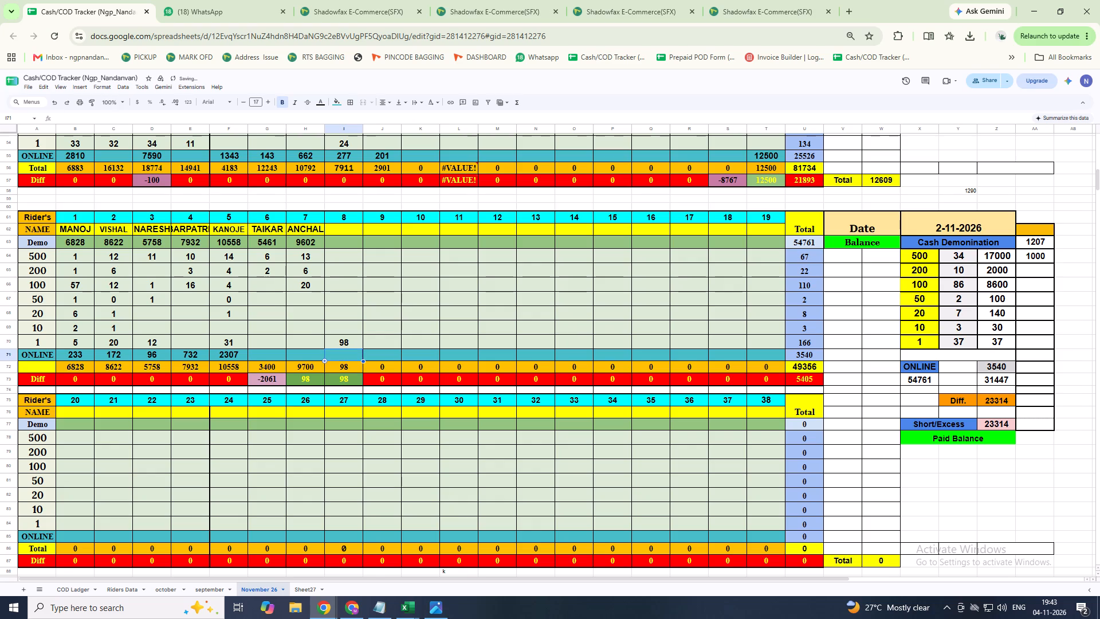
left_click(304, 339)
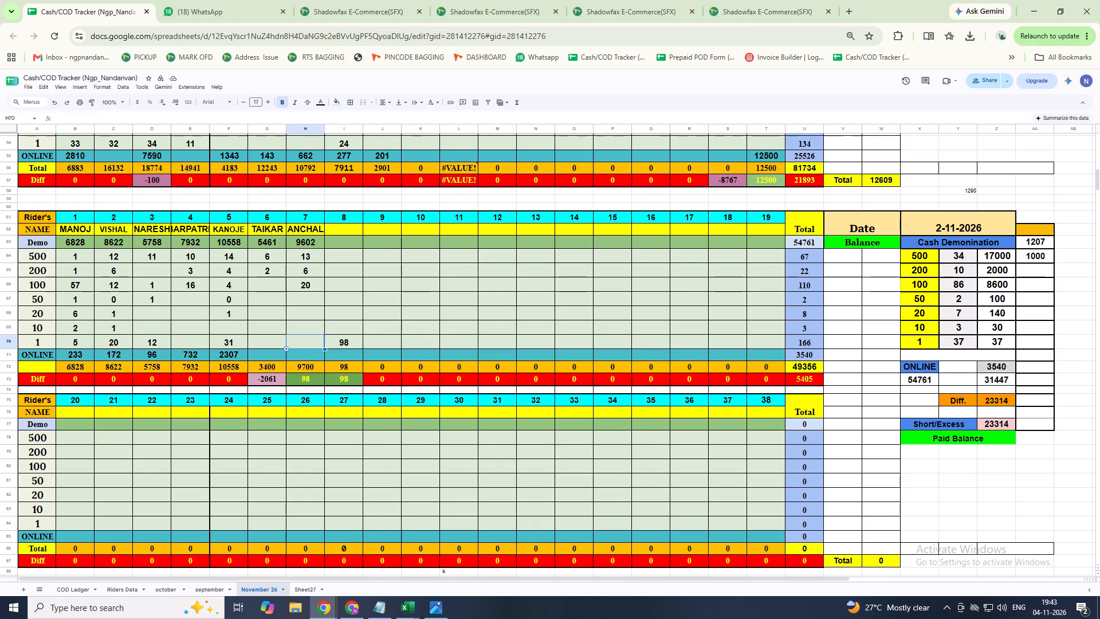
In the Shadowfax portal, record a cash-in-hand COD payment of 9602 for Anchal's runsheet and close the payment window.
left_click(340, 12)
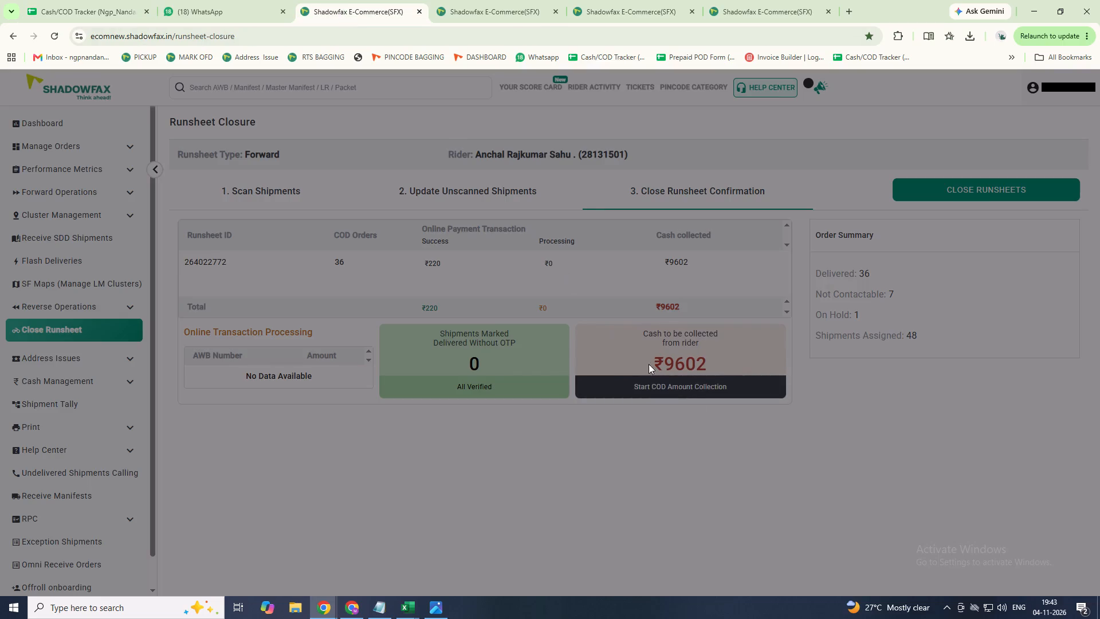
left_click(685, 389)
left_click(596, 350)
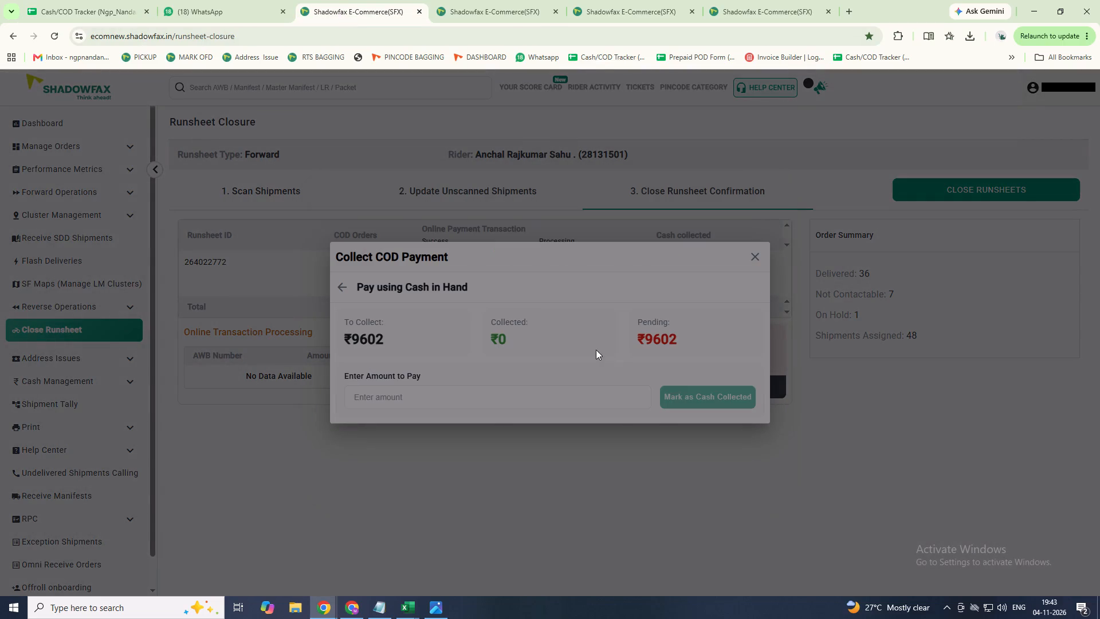
left_click(544, 395)
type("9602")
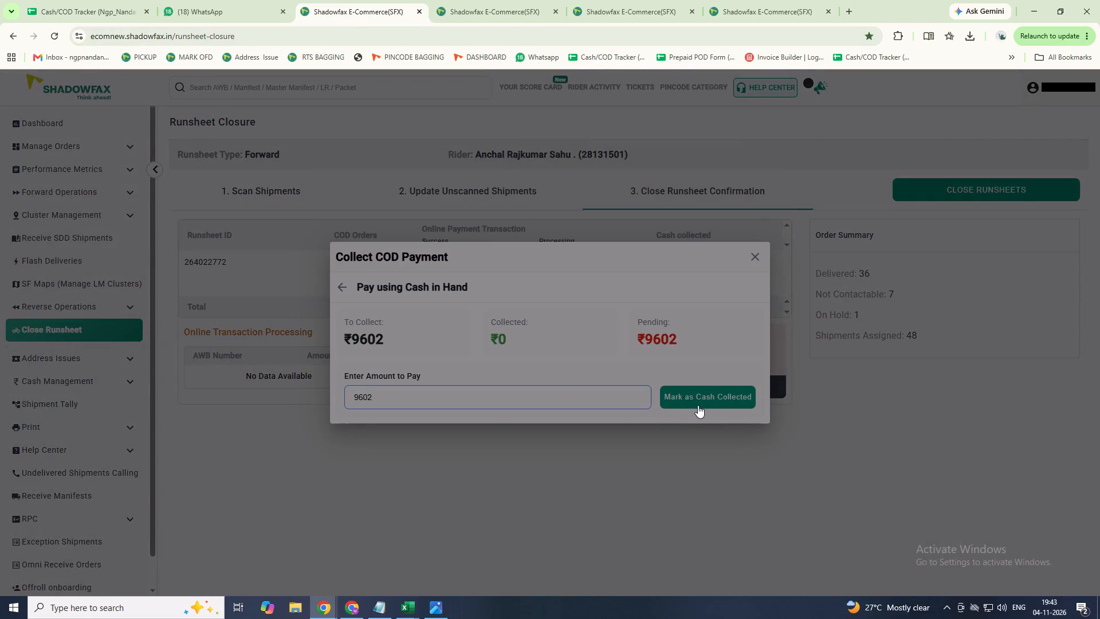
left_click(694, 401)
left_click(759, 193)
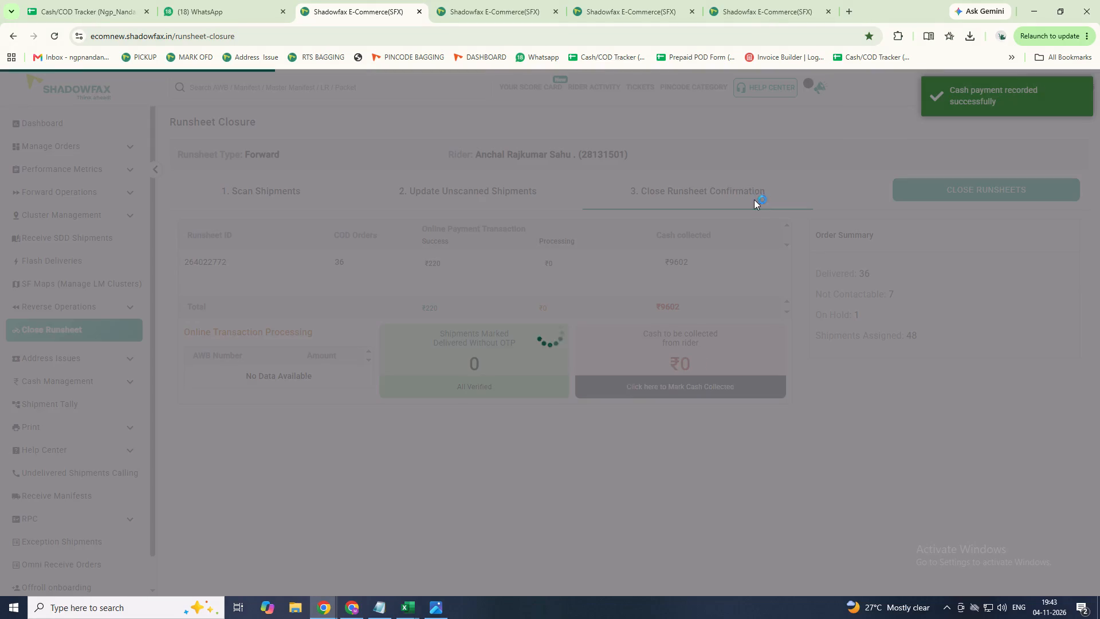
Mark the cash as collected for Anchal and close the rider's runsheet.
left_click(684, 382)
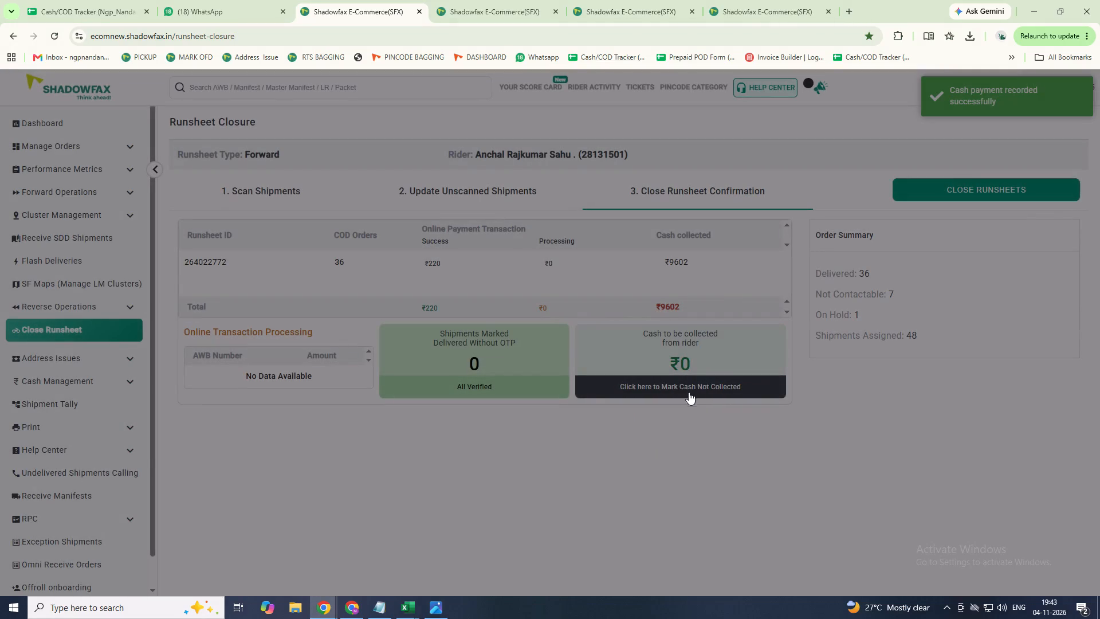
double_click(690, 394)
left_click(915, 189)
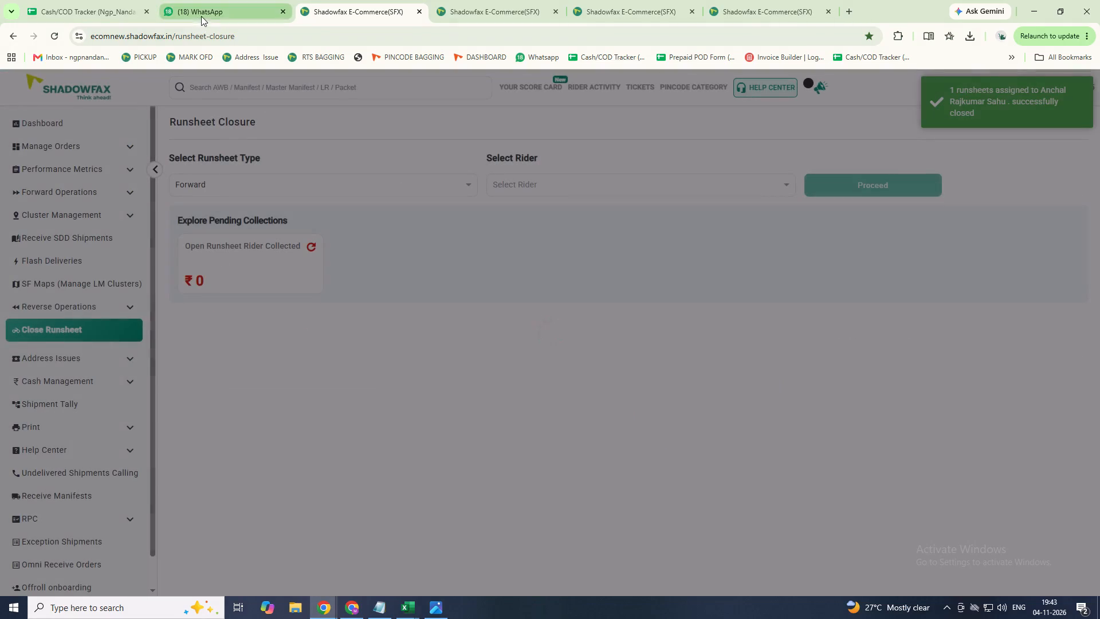
Start a forward runsheet closure for the rider Omprakash and go to the Close Runsheet Confirmation stage.
left_click(110, 0)
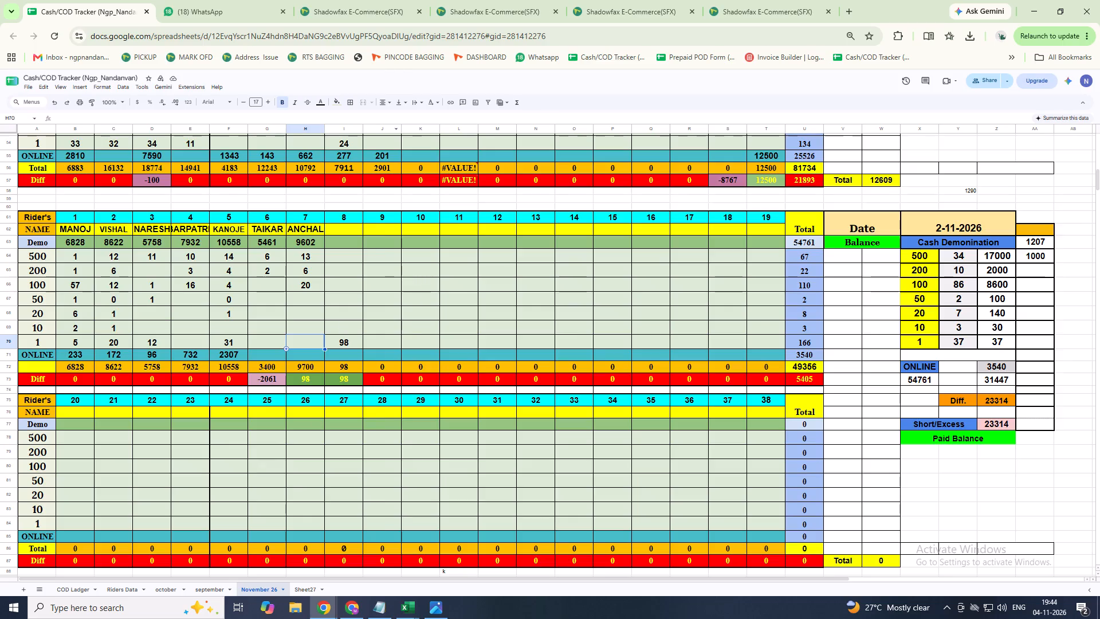
left_click(357, 17)
left_click(577, 191)
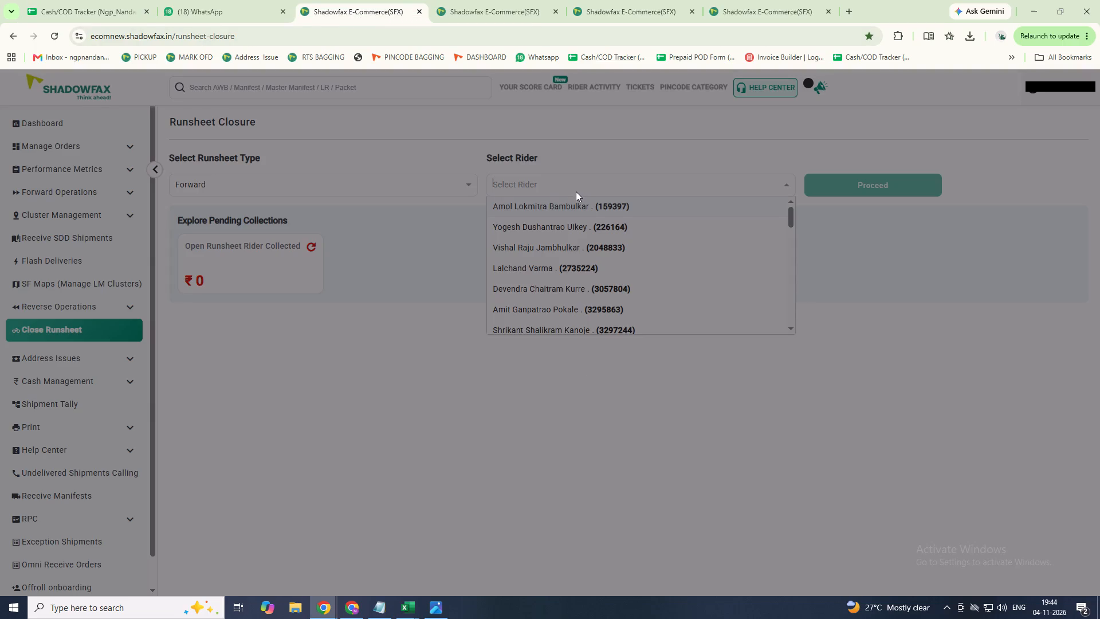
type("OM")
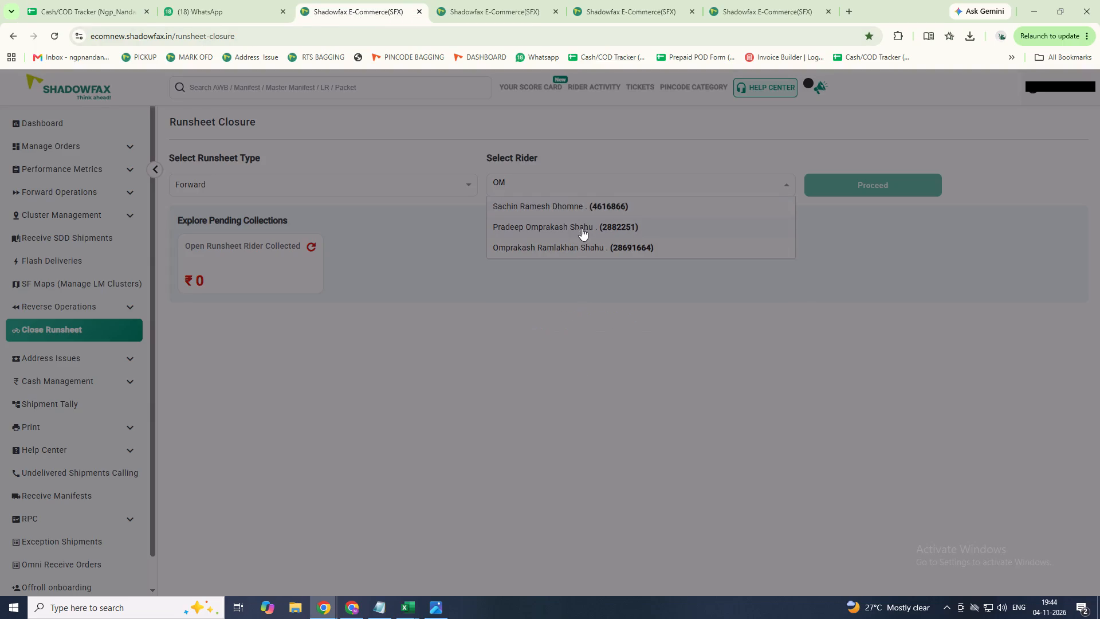
left_click(581, 240)
left_click(834, 187)
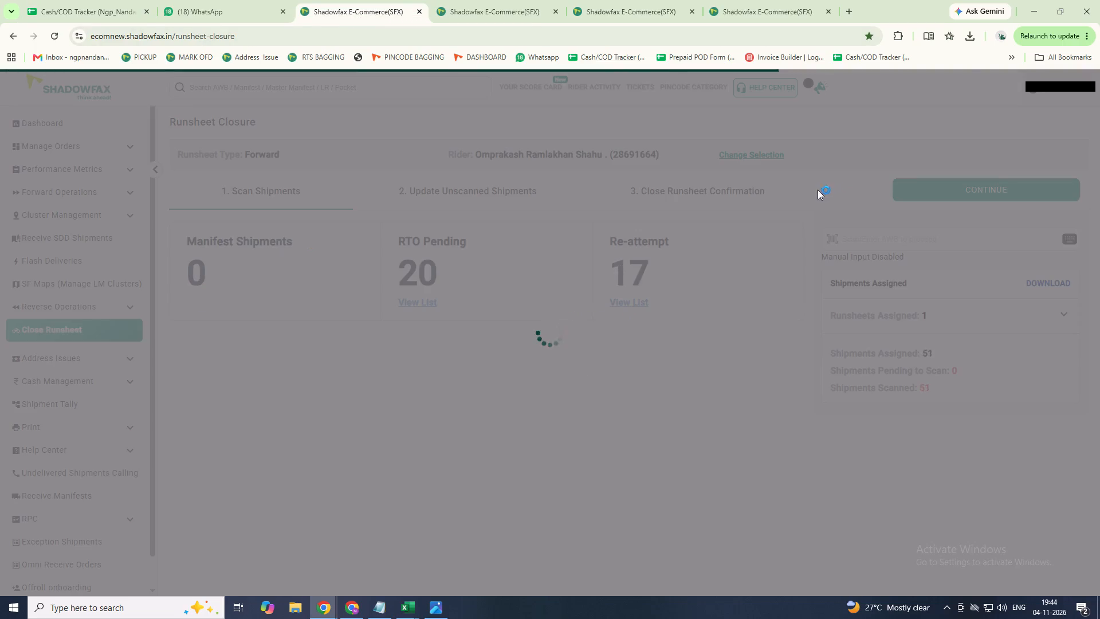
left_click(664, 187)
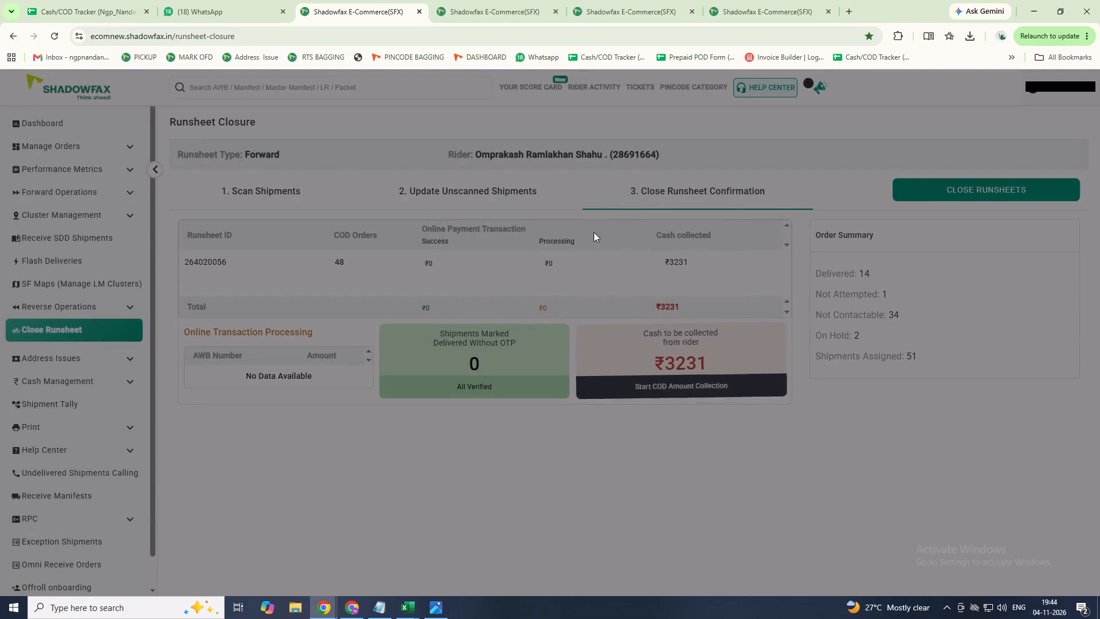
In the Cash/COD Tracker's 2-11-2026 block, enter 3231 as the rider 8 Demo amount and Omprakash's short name above it.
left_click(107, 10)
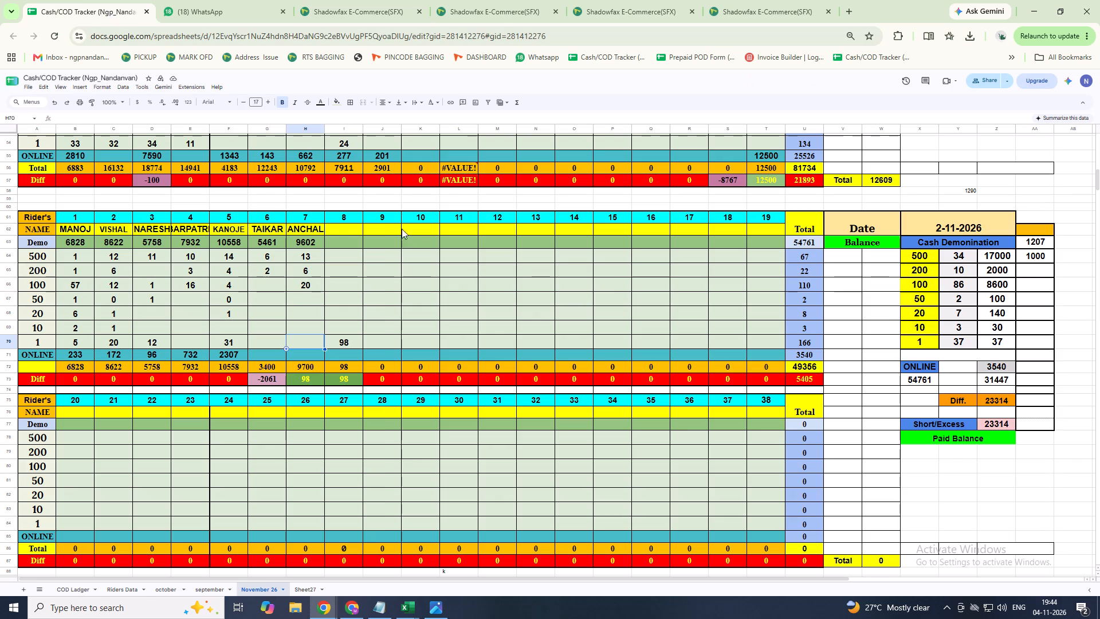
left_click(354, 242)
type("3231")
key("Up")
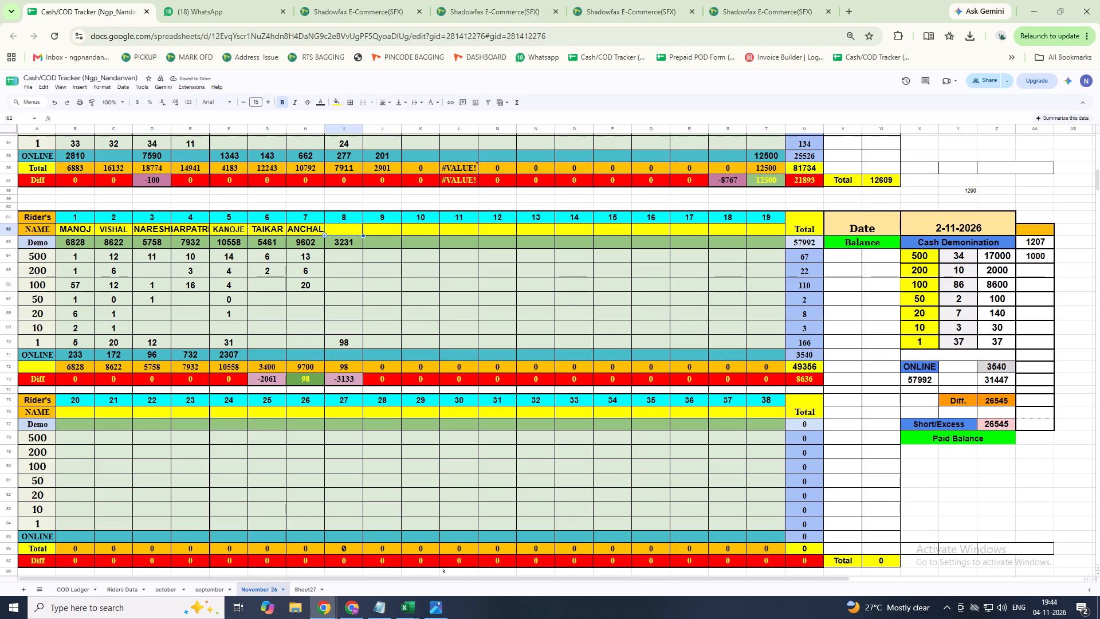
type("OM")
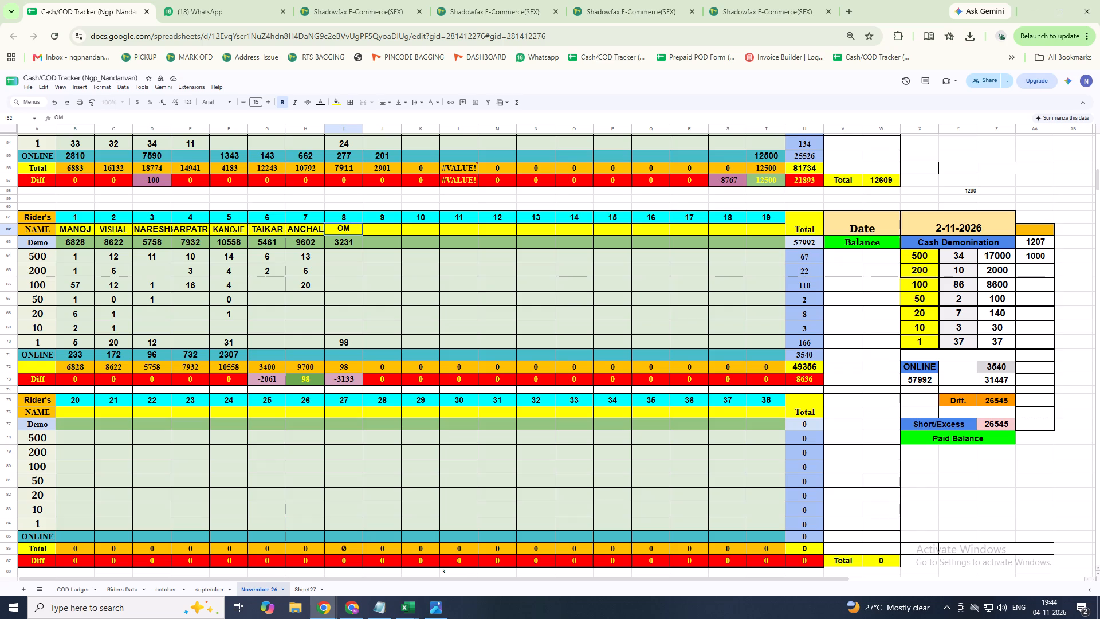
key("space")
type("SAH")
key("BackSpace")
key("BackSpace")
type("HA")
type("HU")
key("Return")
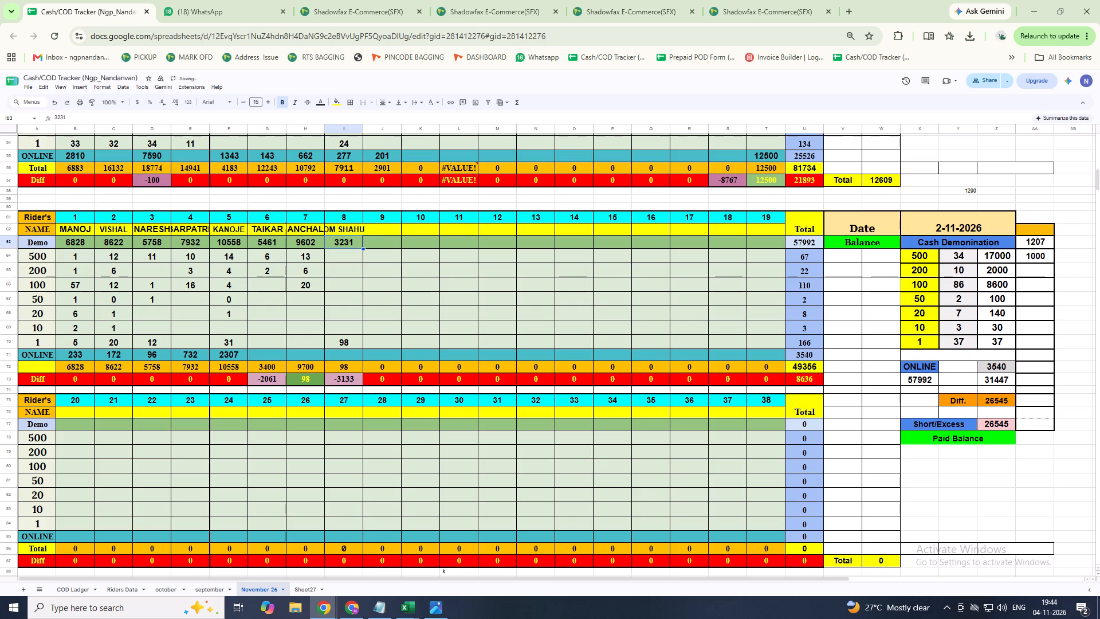
Enter the rider 8 note counts: 24 for 100, 1 for 50 and 1 for 20.
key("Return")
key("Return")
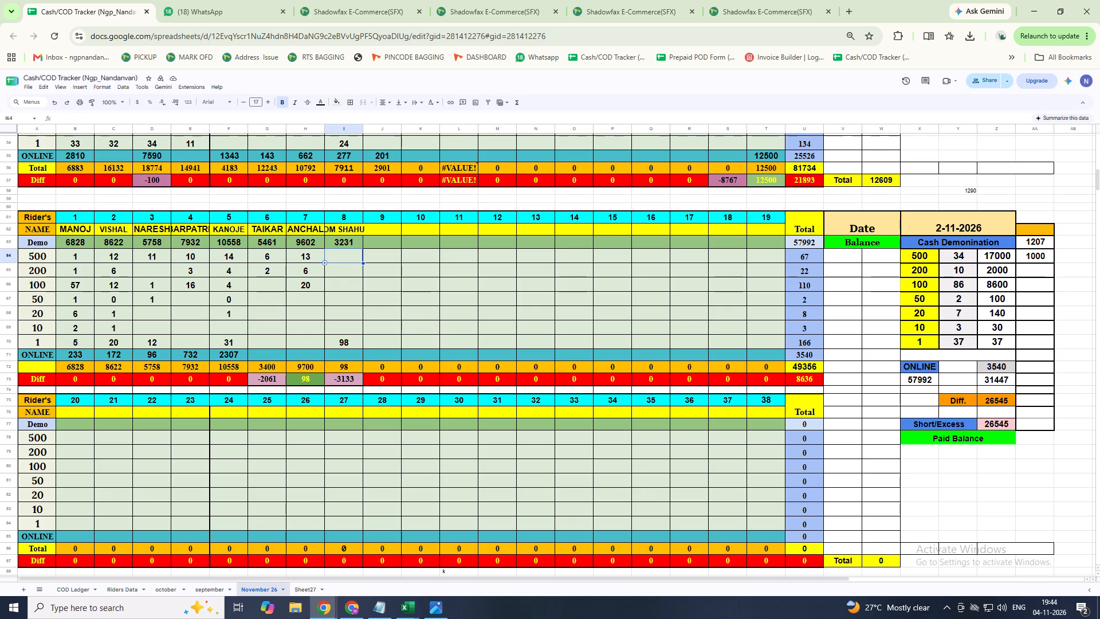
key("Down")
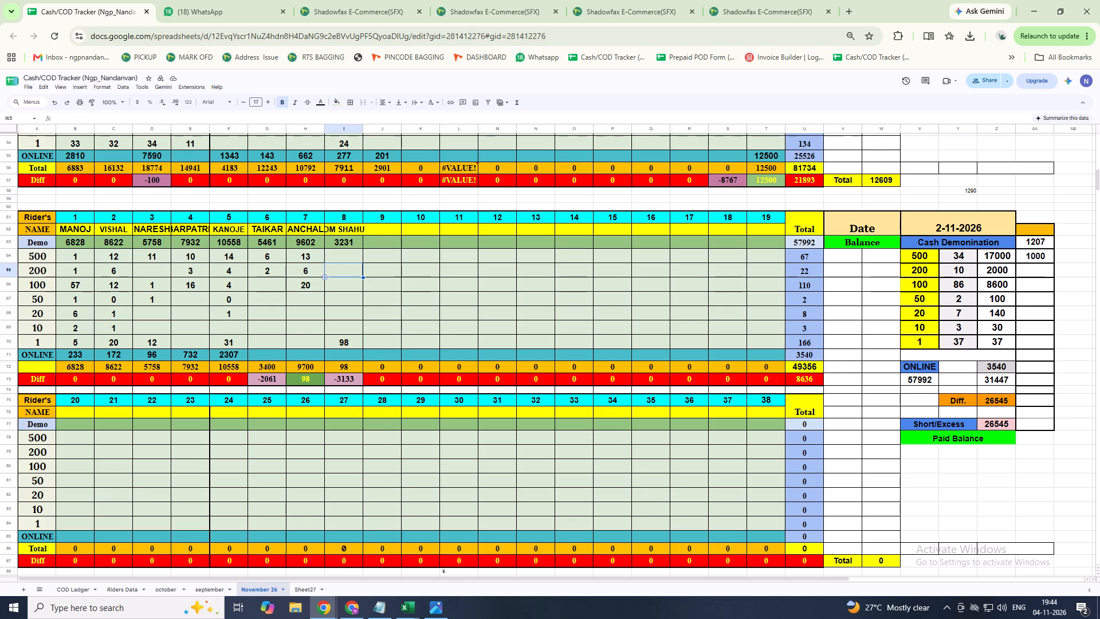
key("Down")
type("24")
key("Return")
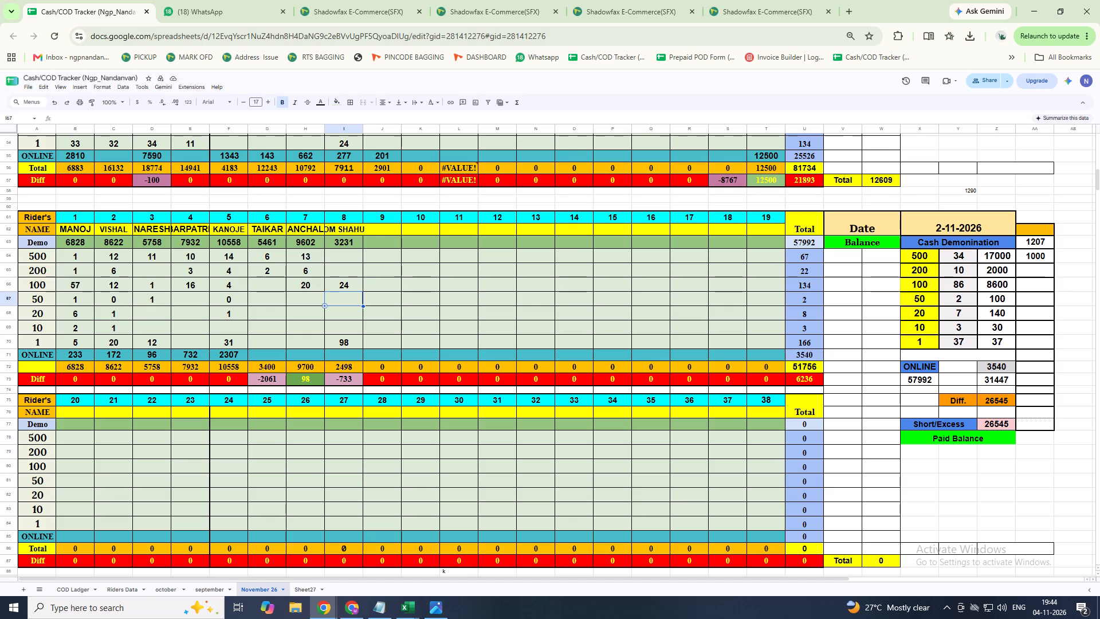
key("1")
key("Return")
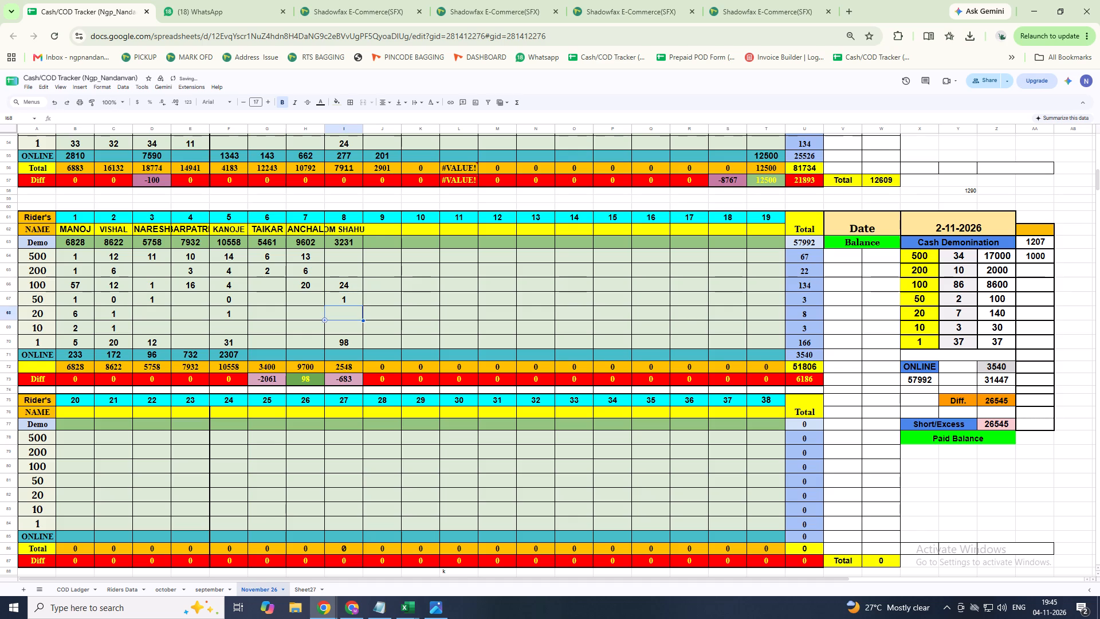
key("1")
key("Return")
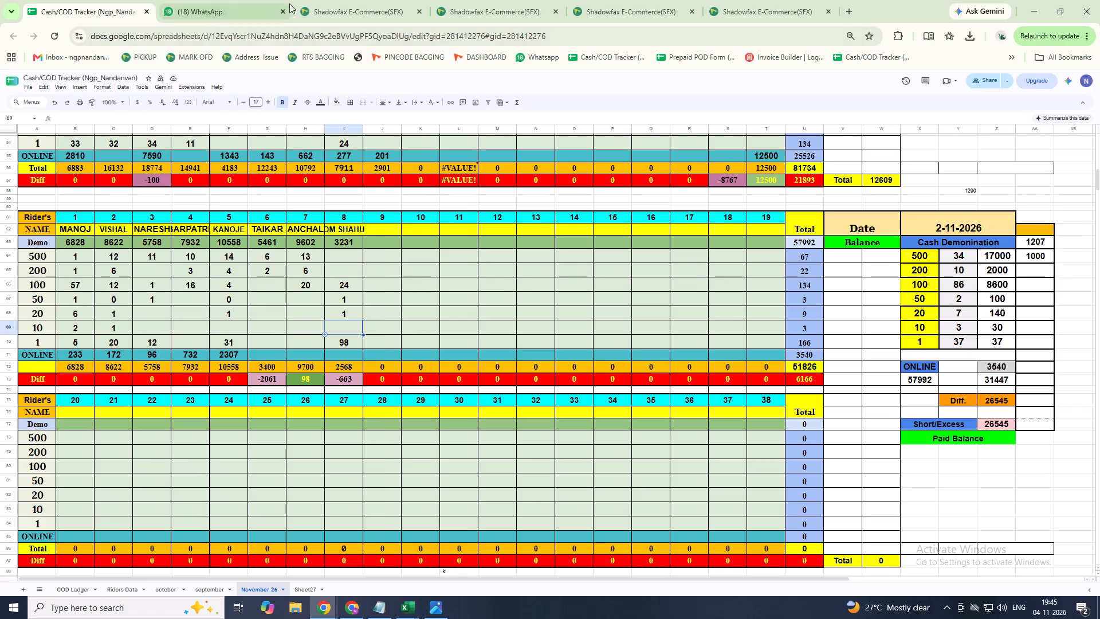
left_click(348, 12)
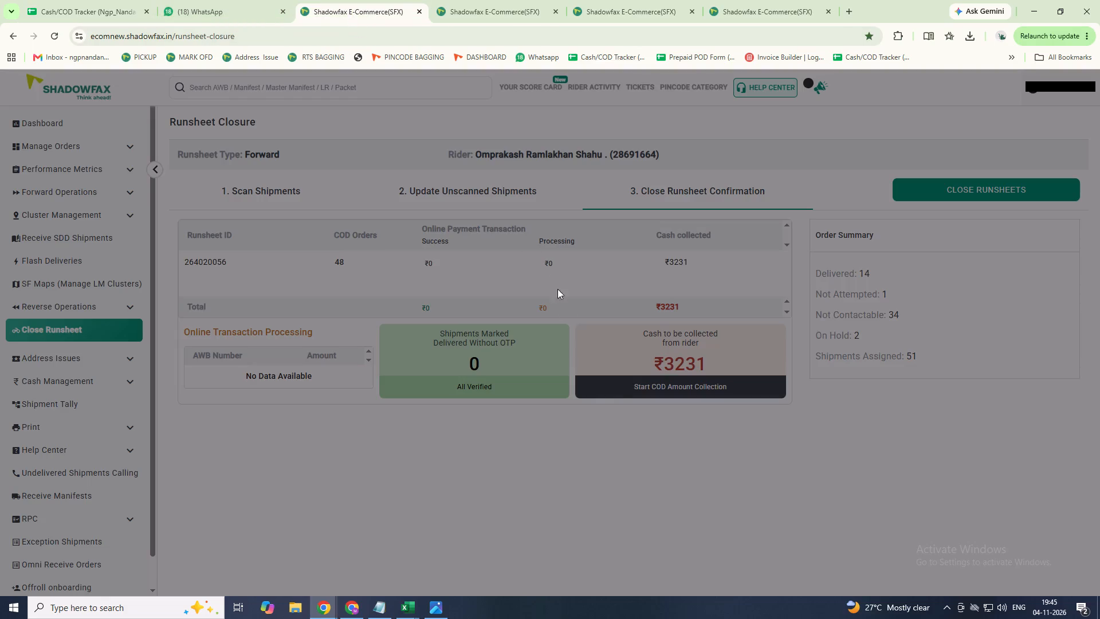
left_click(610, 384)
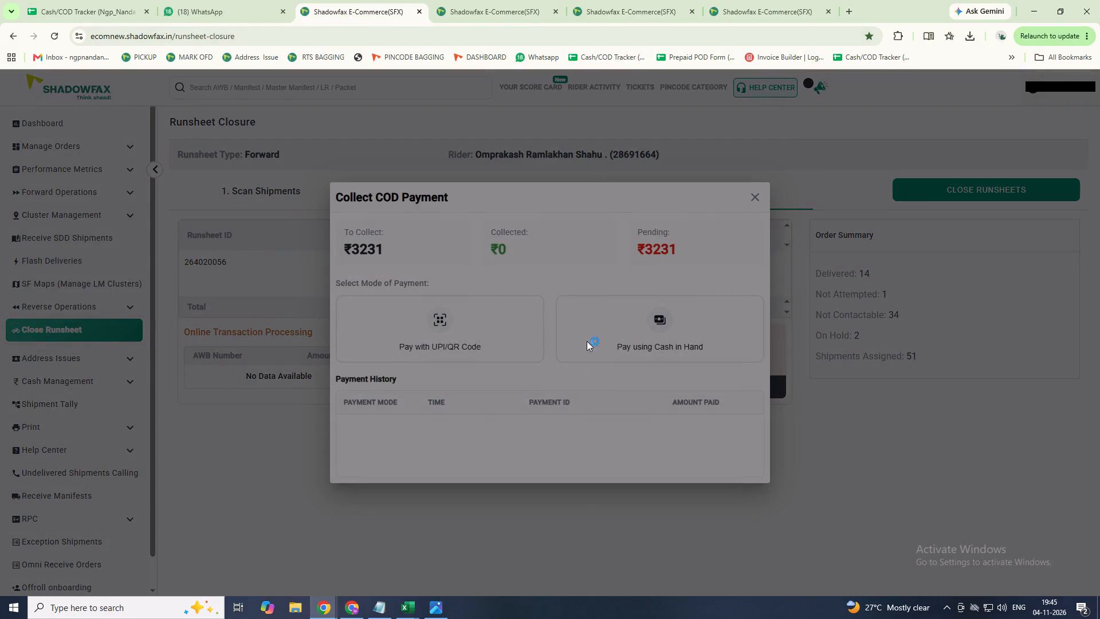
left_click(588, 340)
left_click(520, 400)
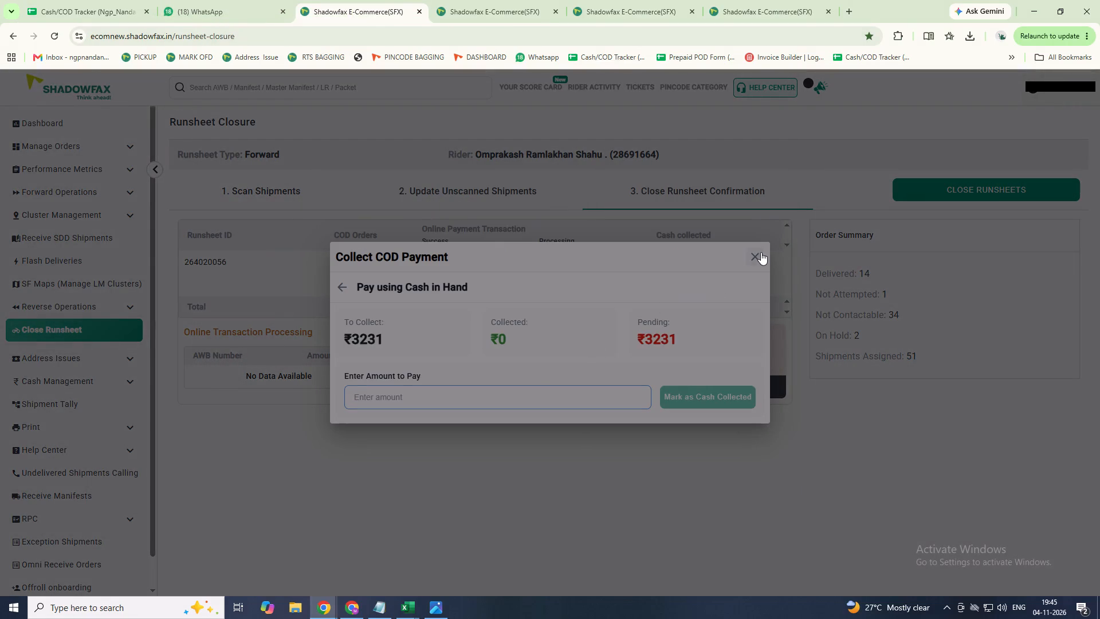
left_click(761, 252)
In the Shadowfax portal, generate a UPI QR code for 663 of Omprakash's COD amount and check the payment status.
left_click(667, 389)
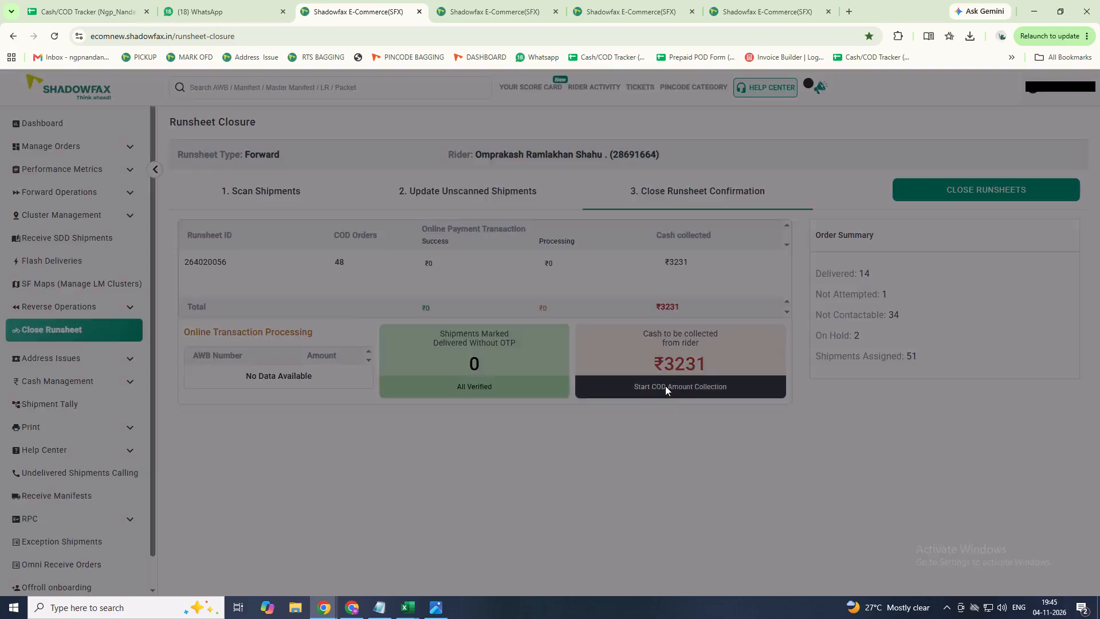
triple_click(469, 349)
left_click(469, 348)
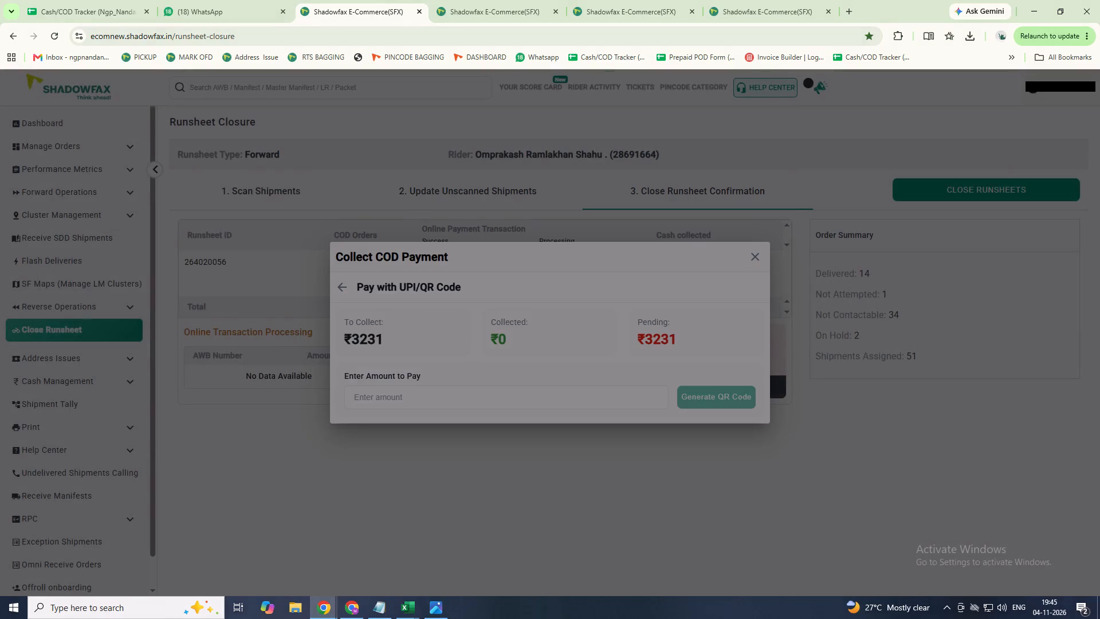
left_click(474, 397)
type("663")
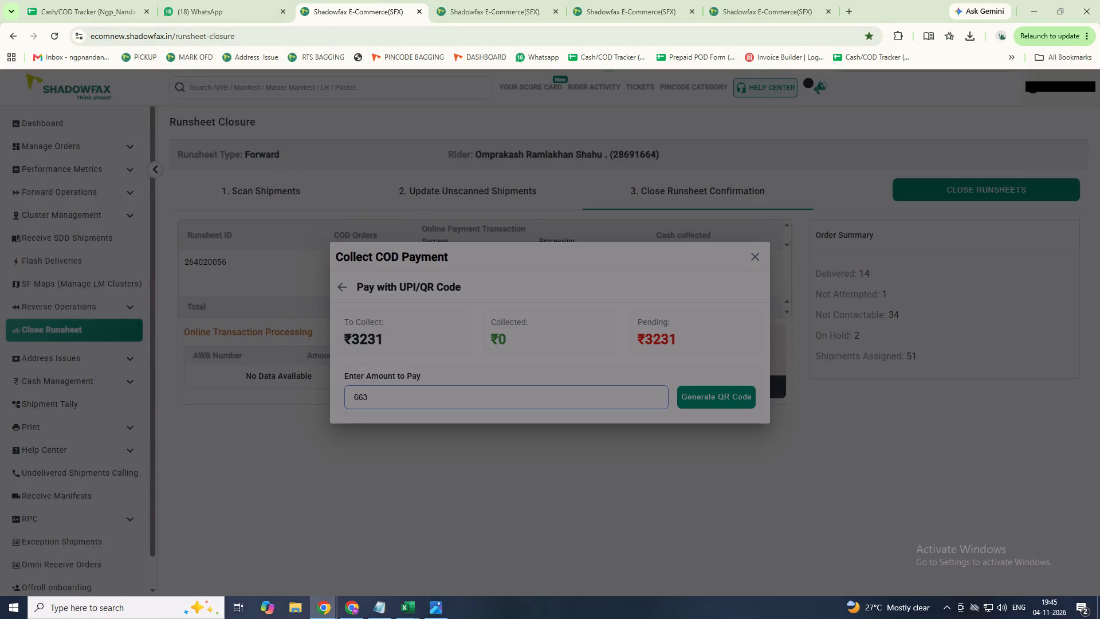
left_click(702, 393)
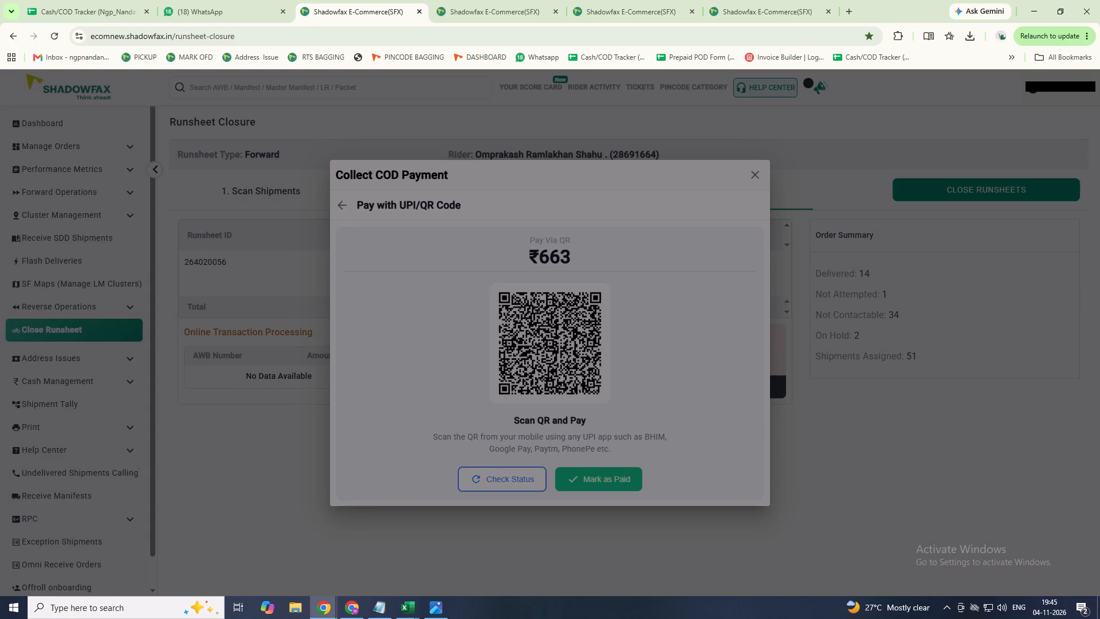
triple_click(492, 476)
triple_click(492, 475)
double_click(492, 474)
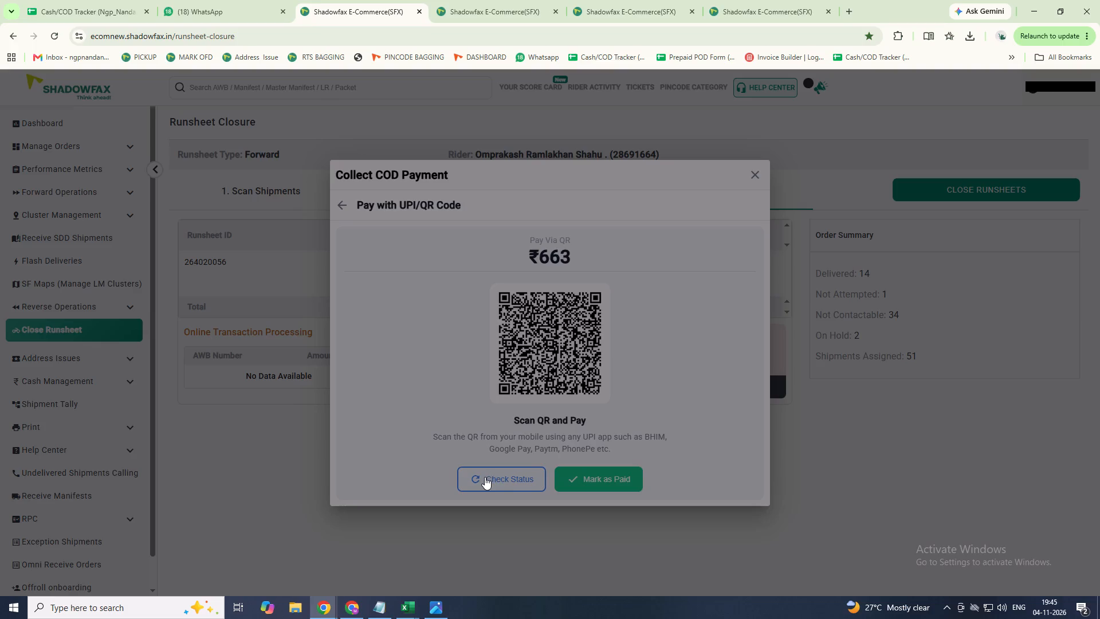
left_click(482, 476)
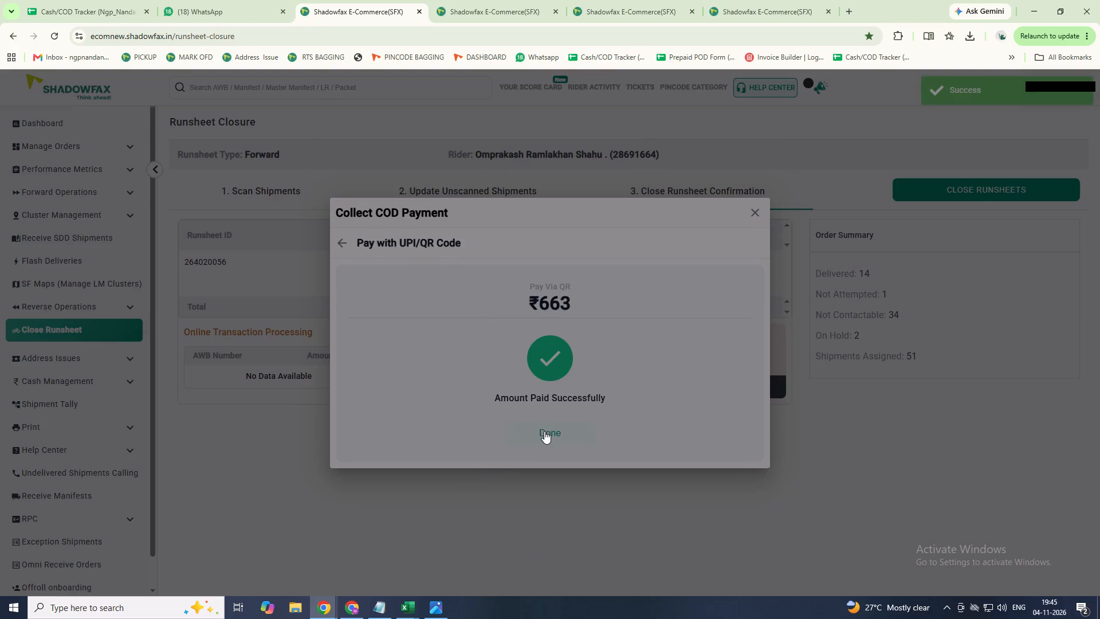
Finish the UPI payment and record the pending 2568 of Omprakash's COD amount as collected using Cash in Hand.
double_click(553, 434)
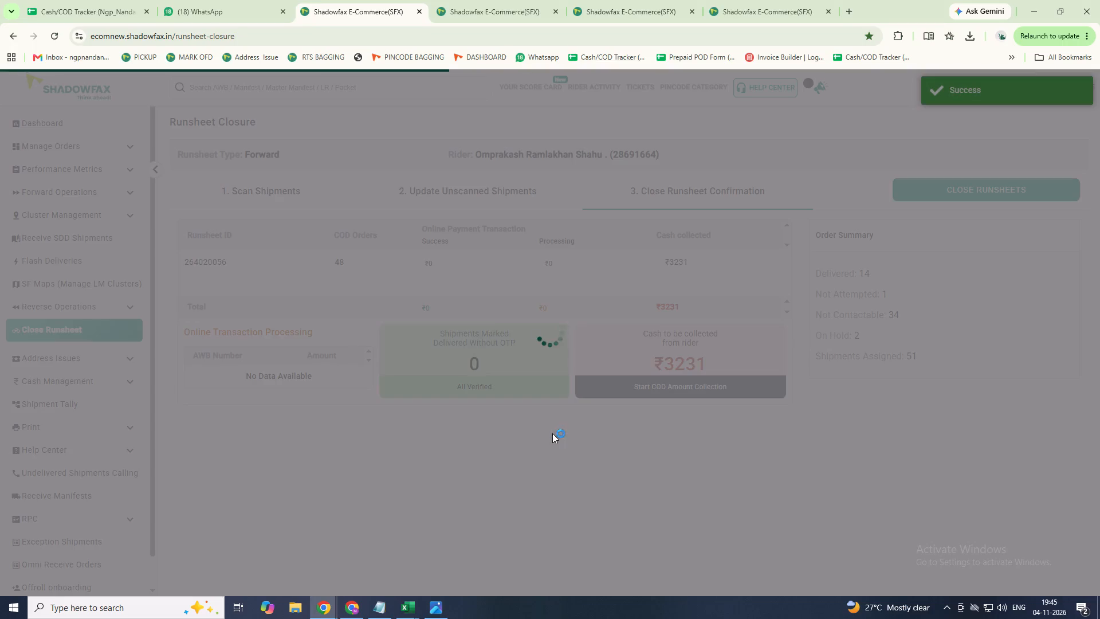
double_click(692, 390)
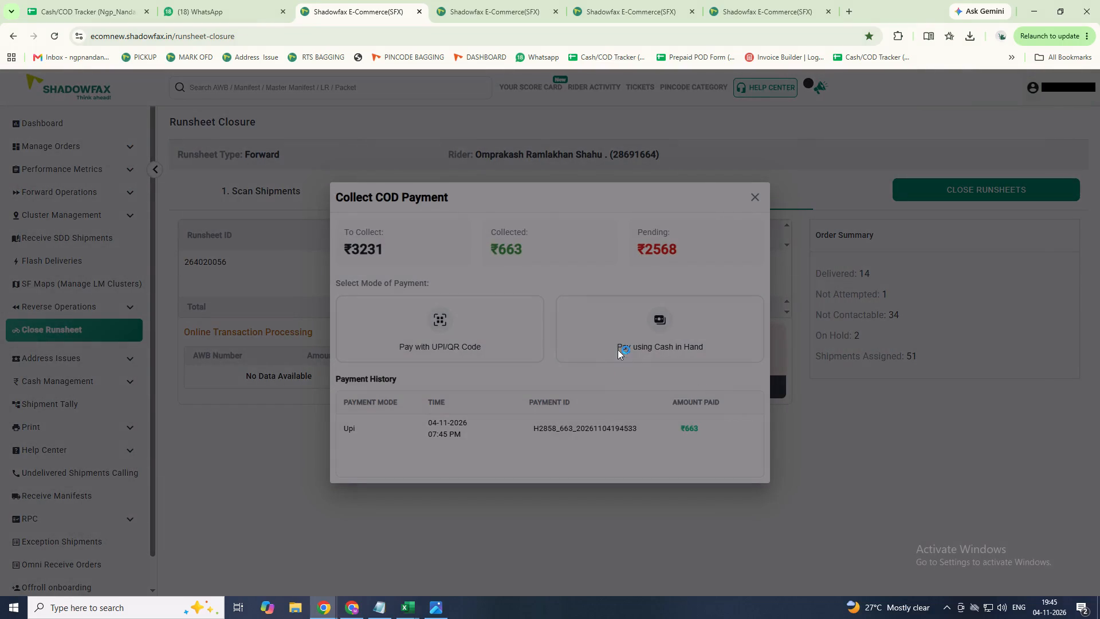
triple_click(618, 350)
left_click(591, 390)
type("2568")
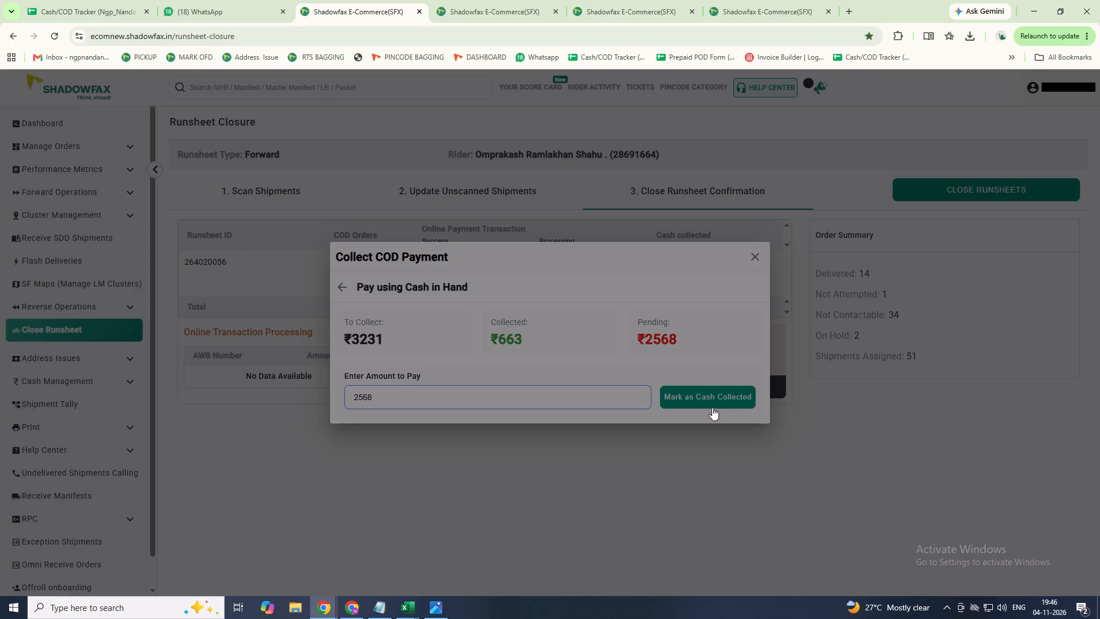
left_click(702, 397)
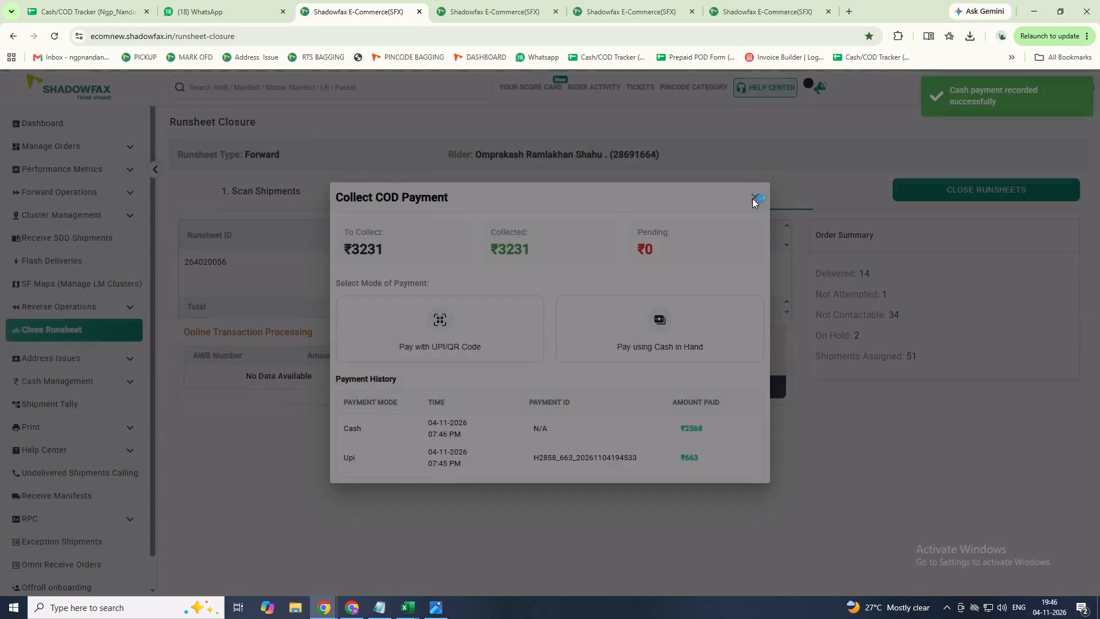
left_click(752, 199)
Mark Omprakash's cash as collected and close his forward runsheet.
left_click(742, 386)
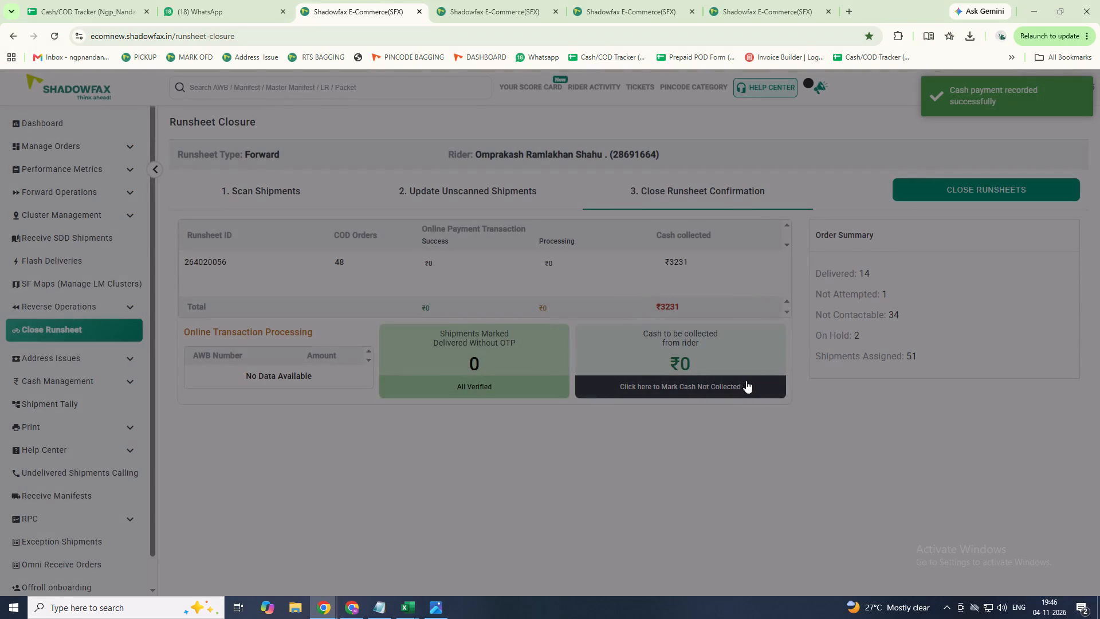
left_click(905, 187)
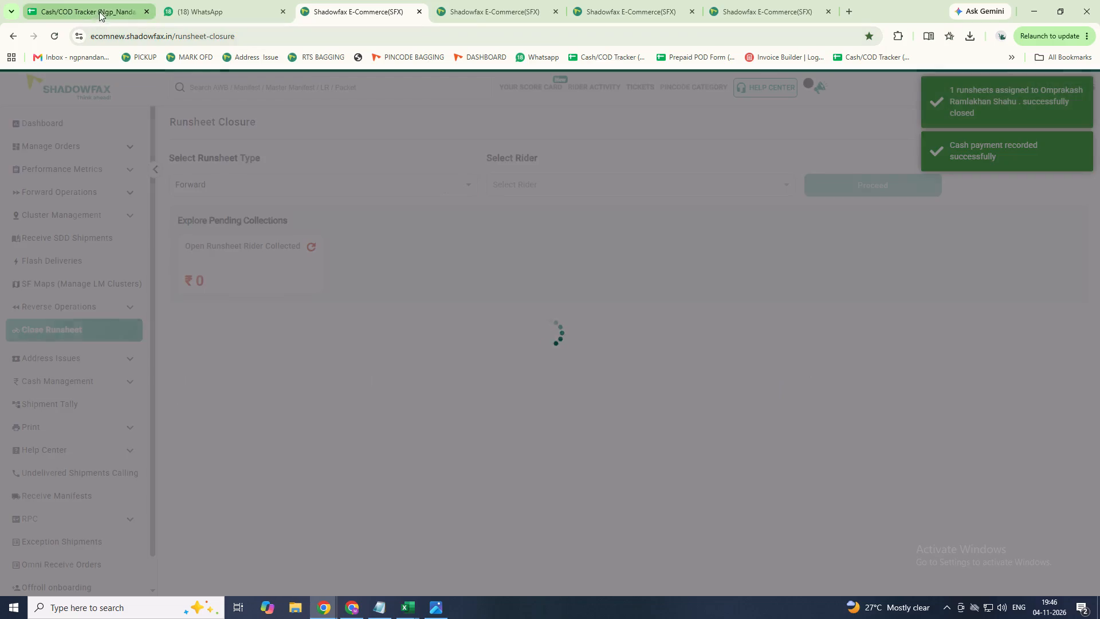
In the Cash/COD Tracker's 2-11-2026 block, set the rider 7 note counts to 19 for 100 and 2 for 1.
left_click(99, 10)
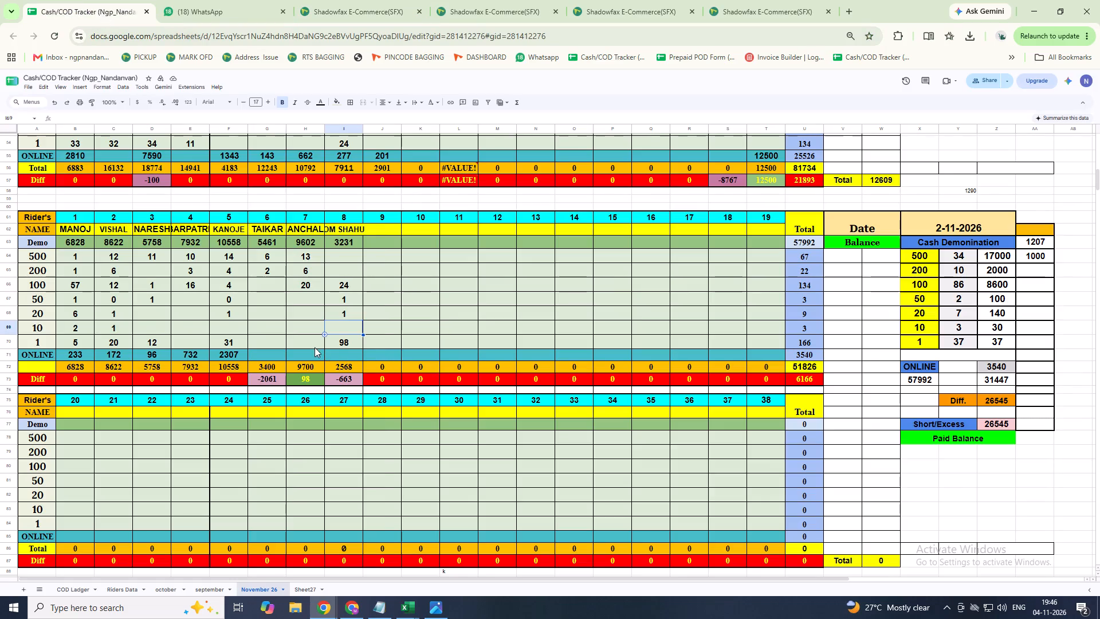
left_click(304, 286)
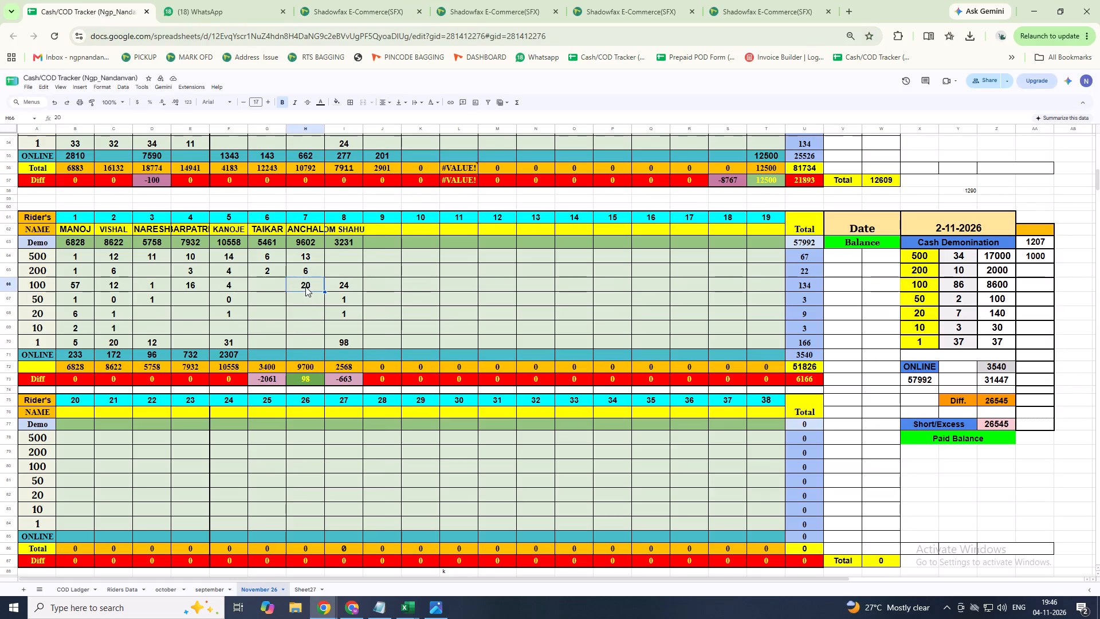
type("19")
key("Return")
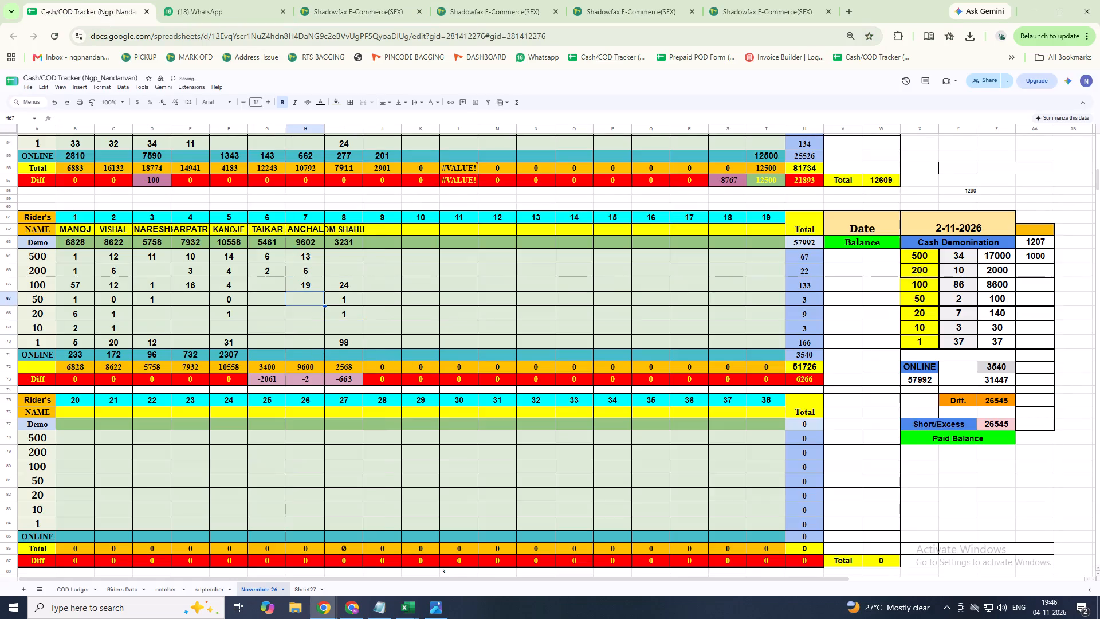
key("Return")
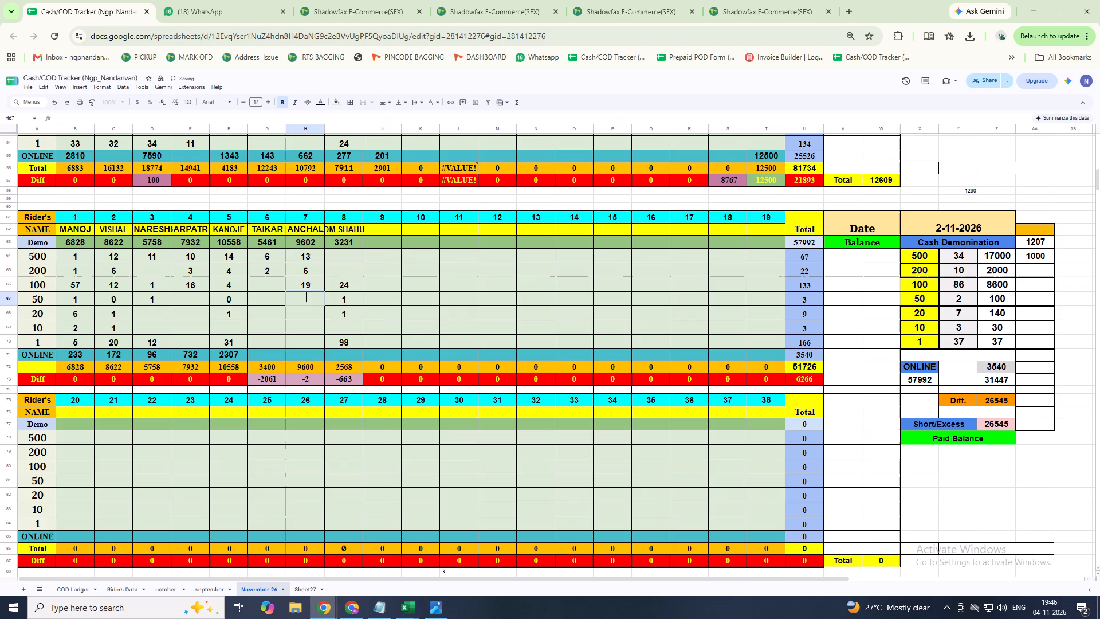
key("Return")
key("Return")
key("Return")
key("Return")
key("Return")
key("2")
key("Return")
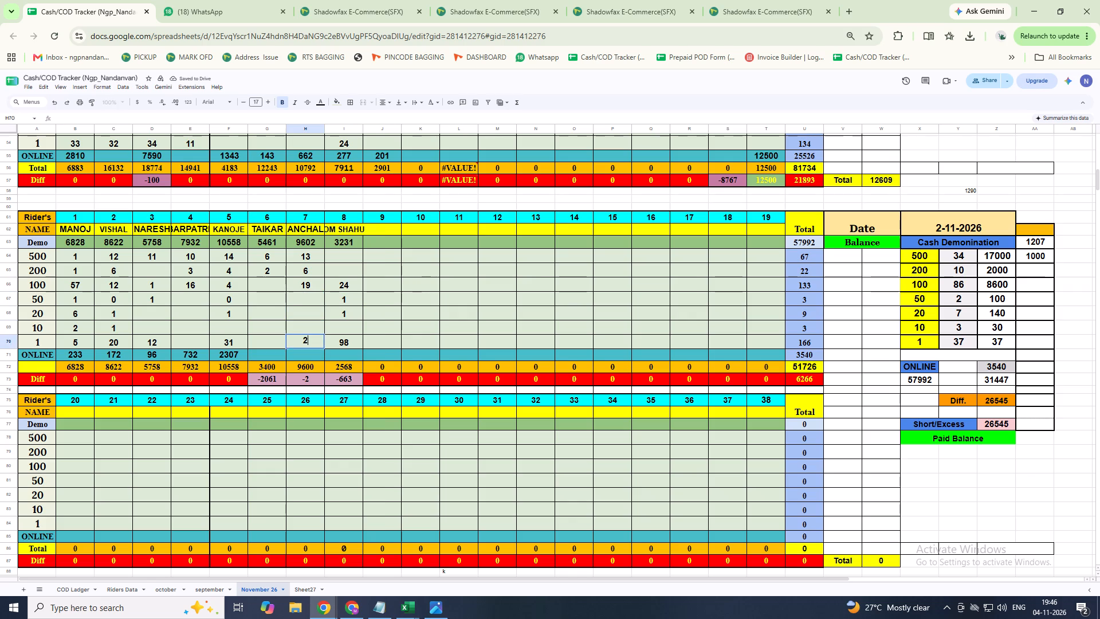
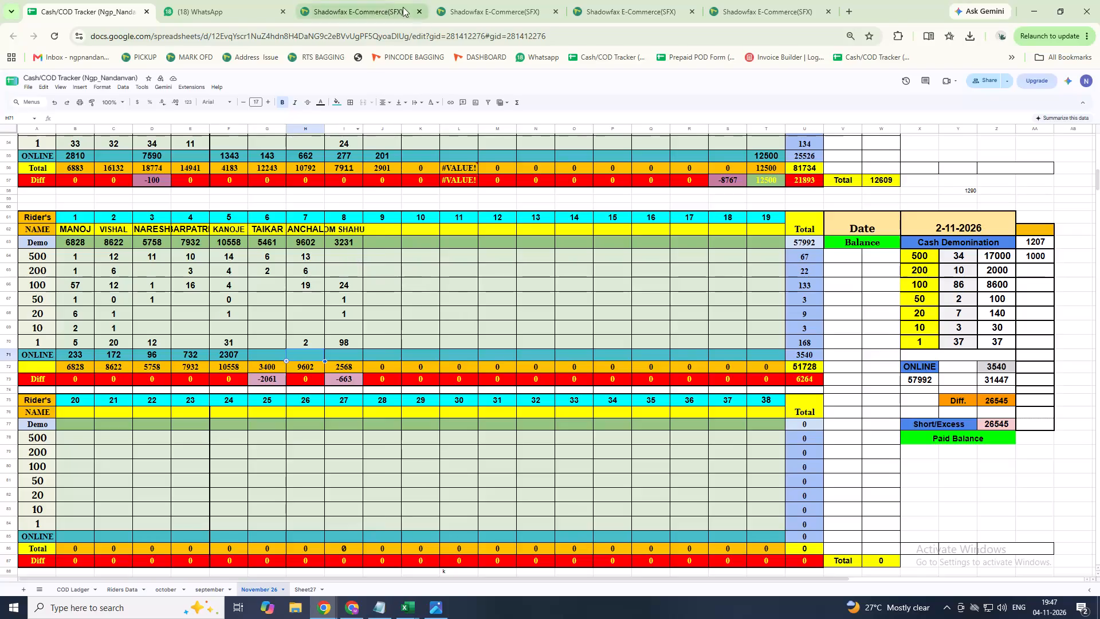
In the Shadowfax portal, search riders for KUM, select Pramod and open the Close Runsheet Confirmation stage of his forward runsheet.
left_click(366, 10)
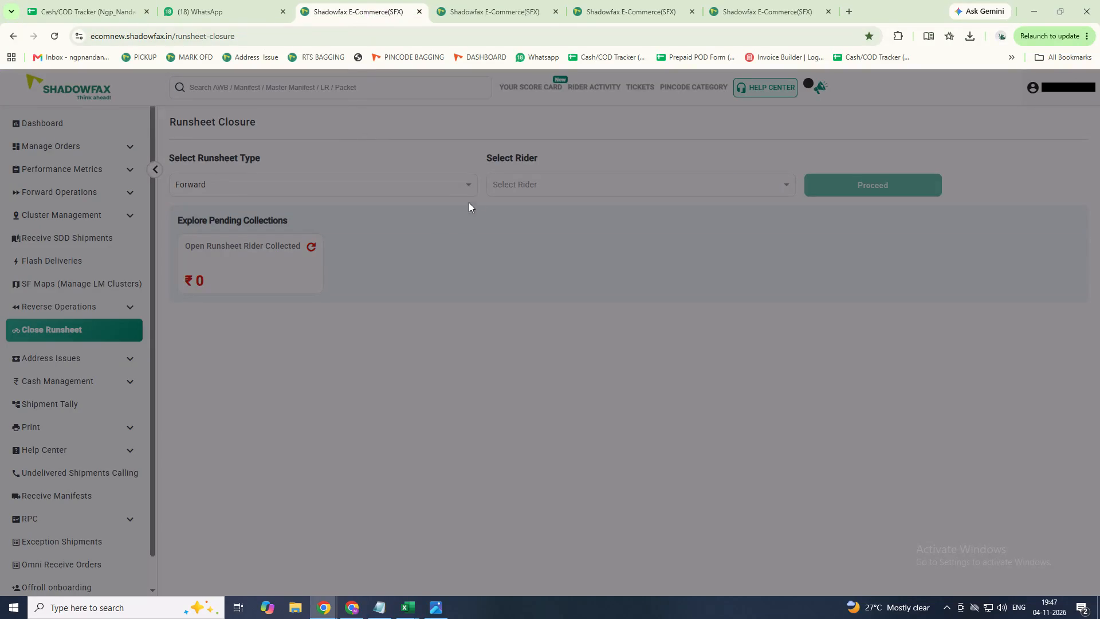
double_click(506, 188)
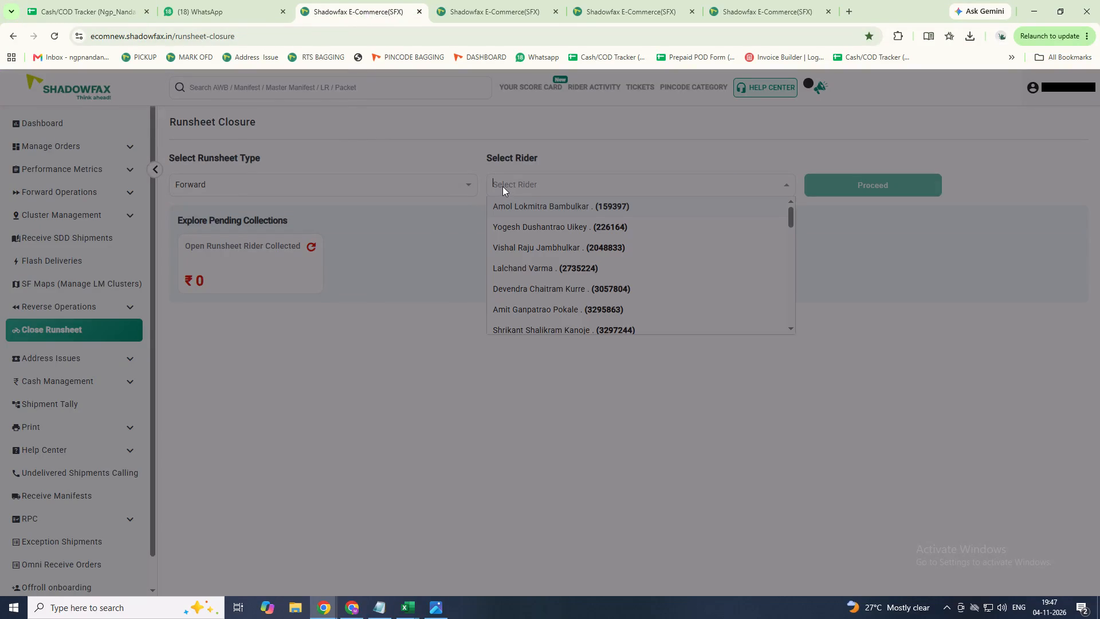
type("KUM")
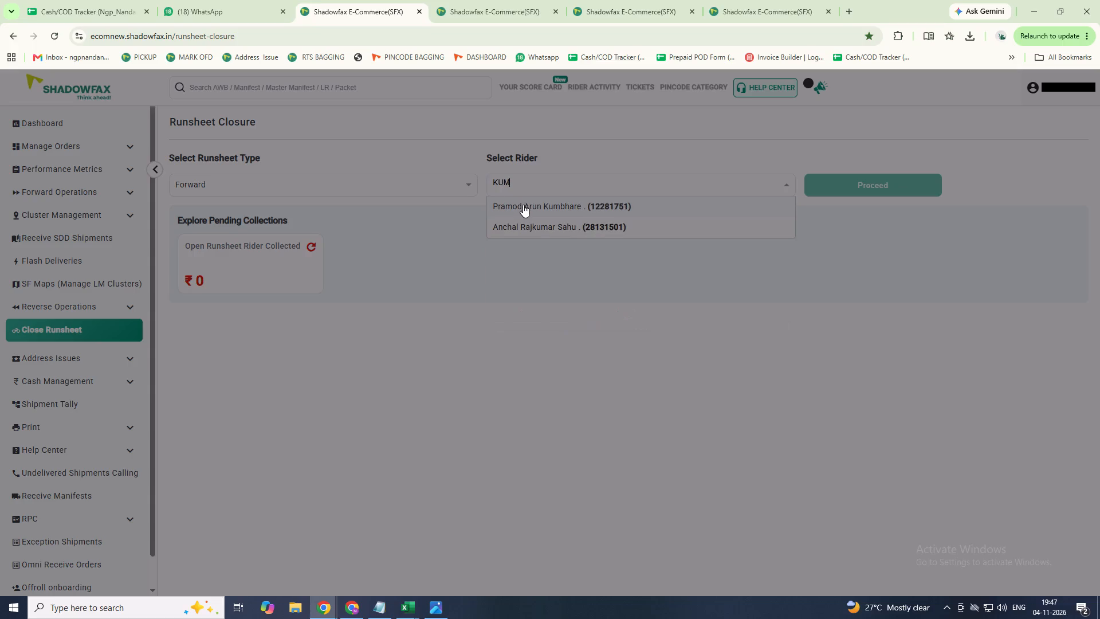
left_click(657, 206)
left_click(821, 182)
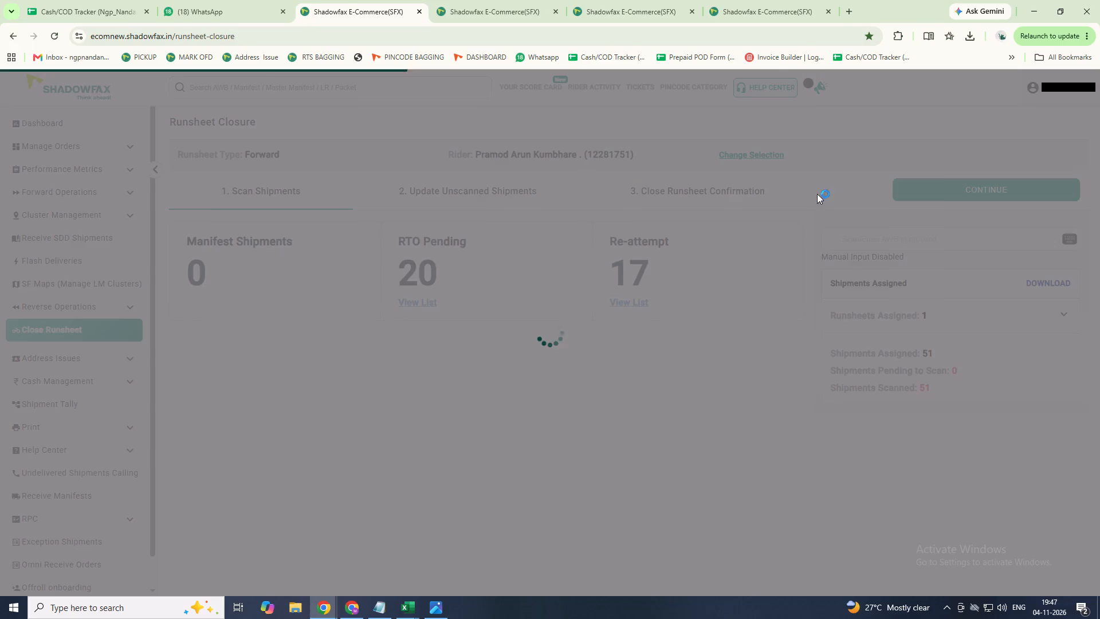
left_click(666, 194)
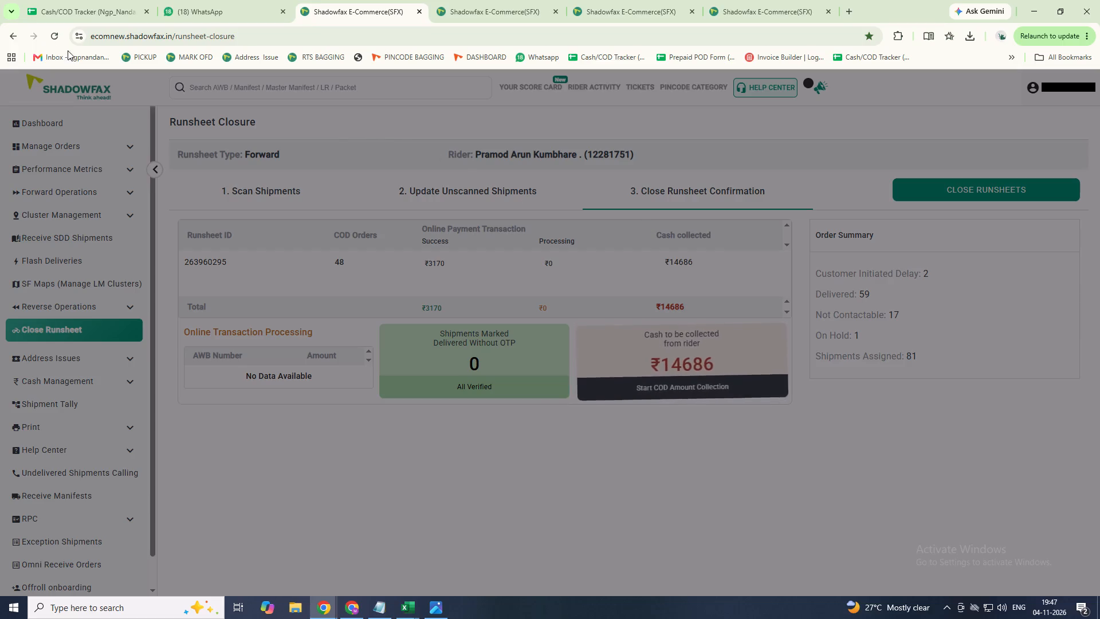
In the Cash/COD Tracker's 2-11-2026 block, enter Demo amount 14686 and the name PRAMOD for rider 9.
left_click(91, 18)
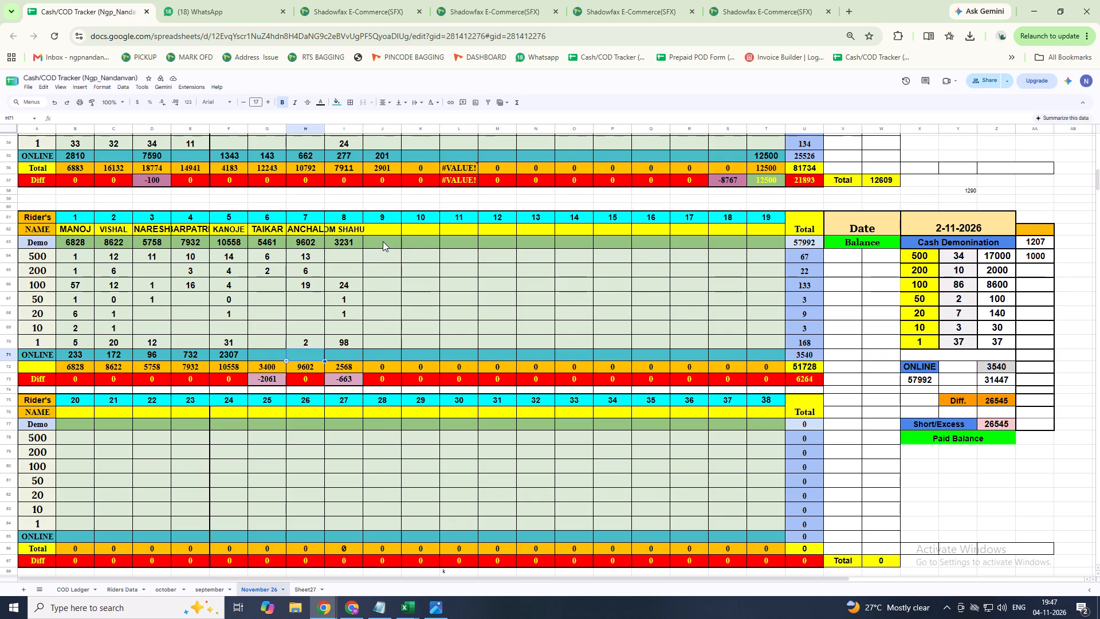
double_click(380, 245)
type("14")
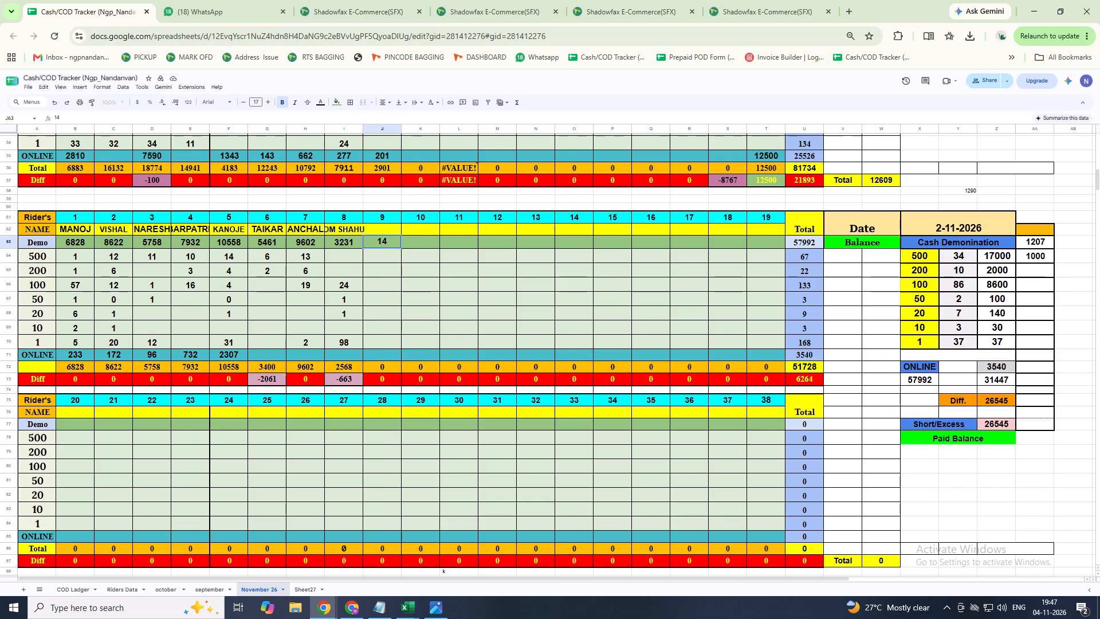
type("68")
key("6")
key("Up")
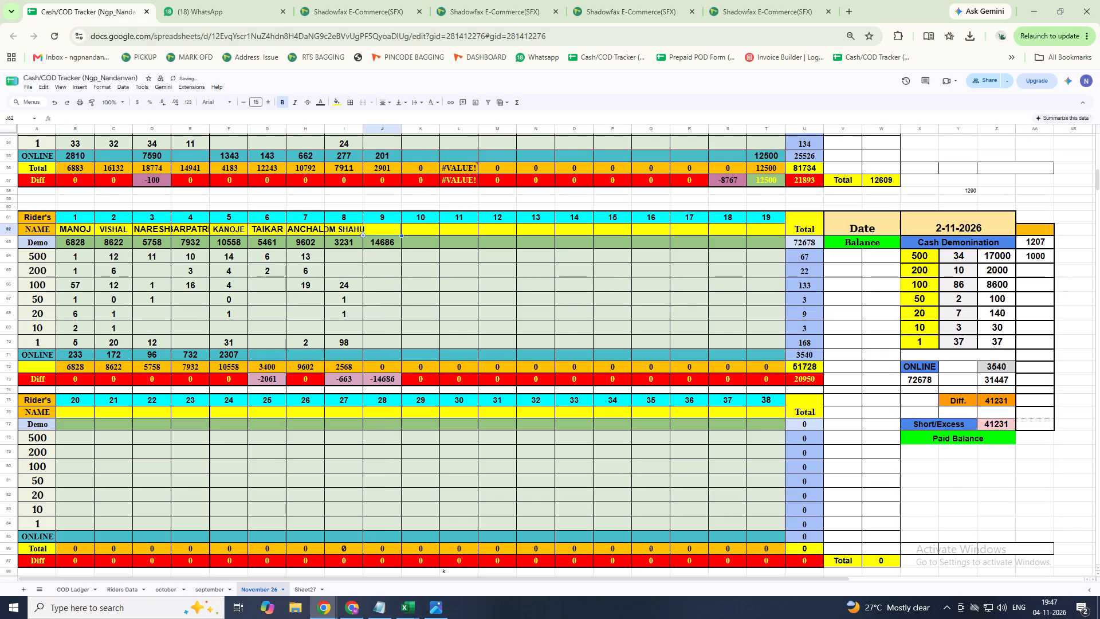
key("p")
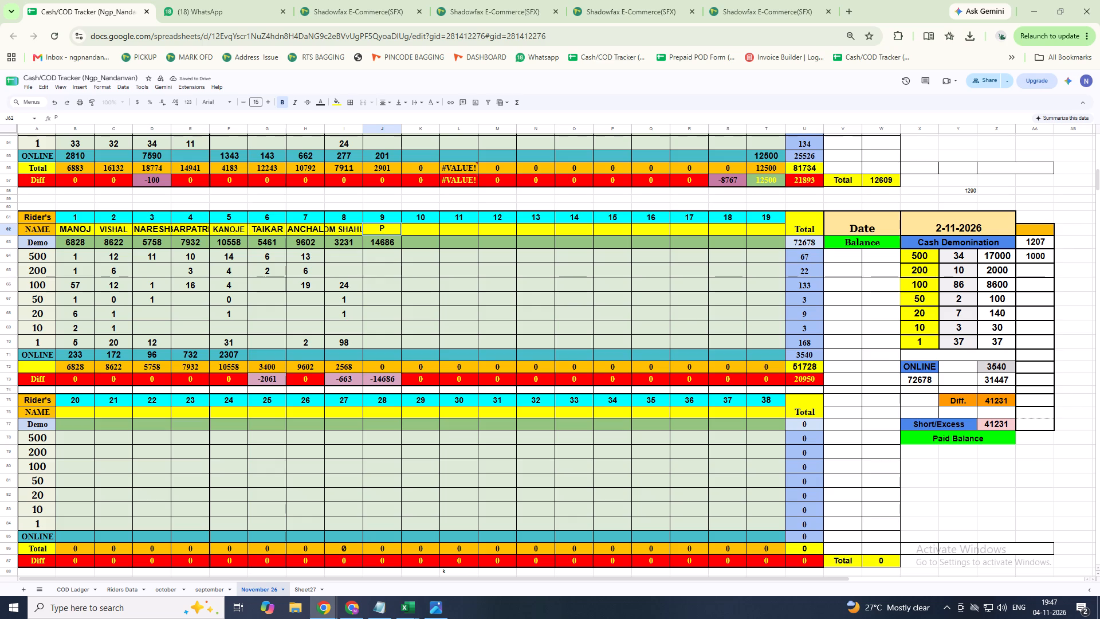
type("RAMOD")
key("Return")
Enter rider 9's note counts as 5 for 500 and 13 for 100, leaving 200 blank.
key("Return")
key("Return")
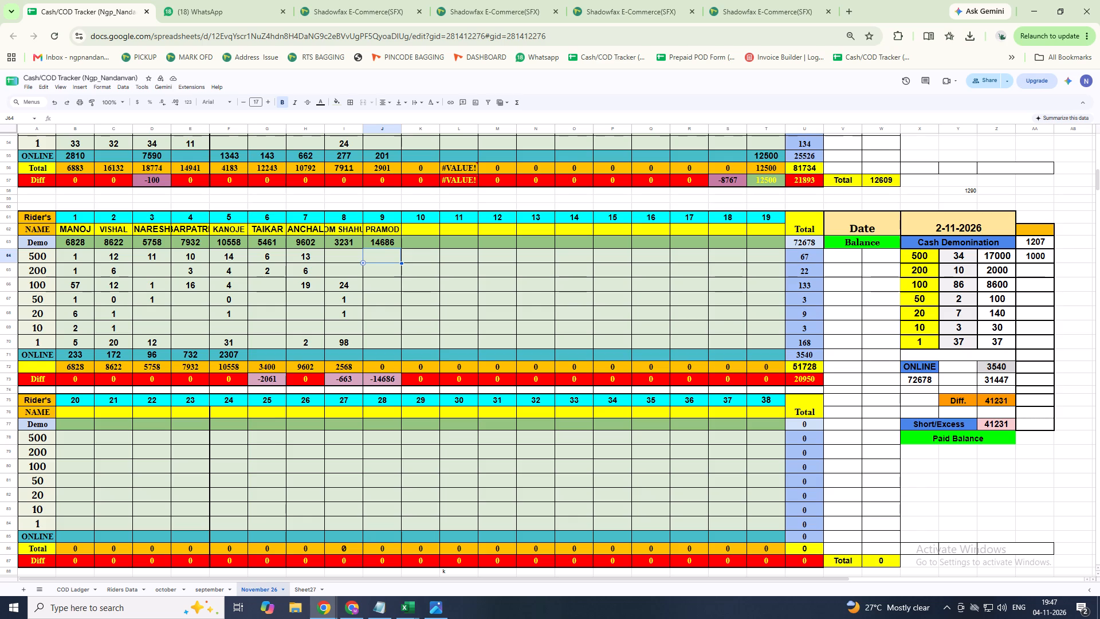
key("5")
key("Return")
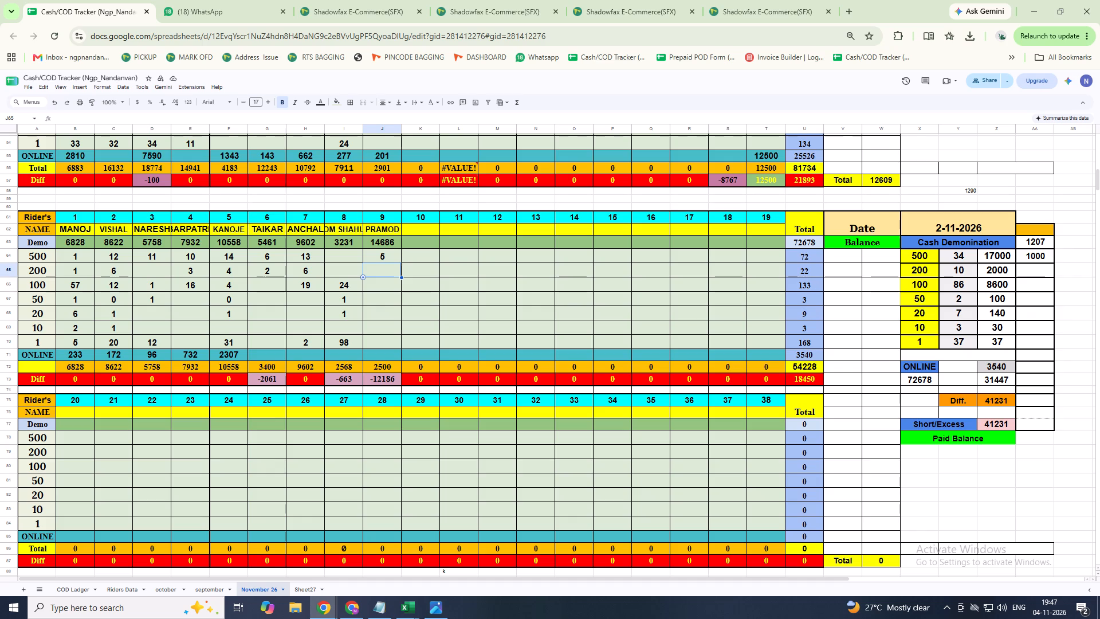
key("Return")
key("Return")
type("13")
key("Return")
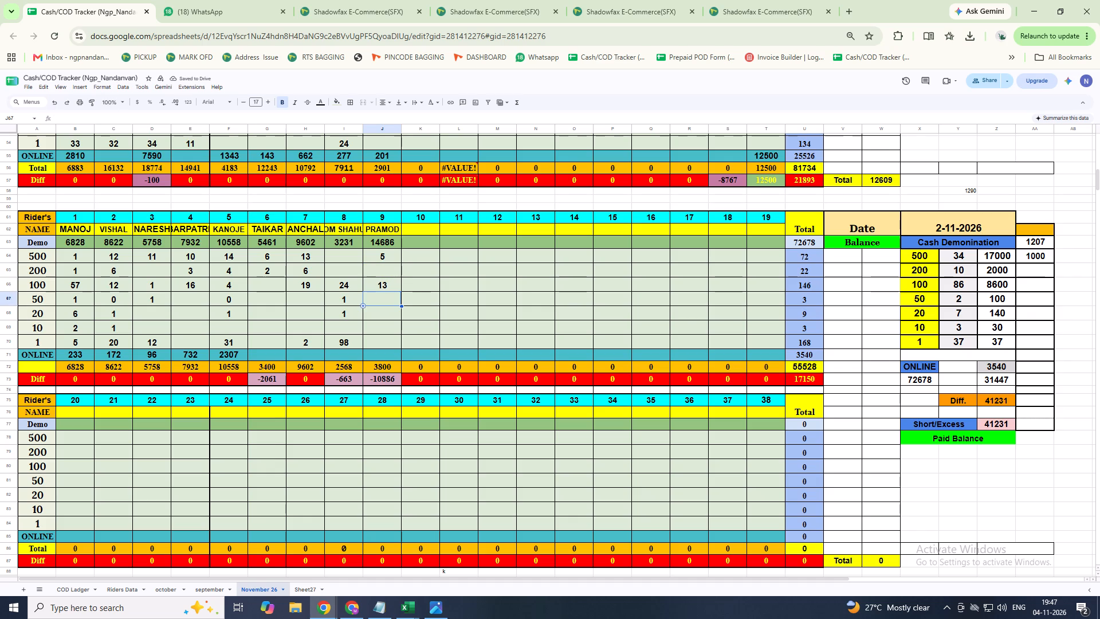
Set rider 9's remaining note counts to 6 for 50, 4 for 20, 6 for 10 and 60 for 1.
key("5")
key("Return")
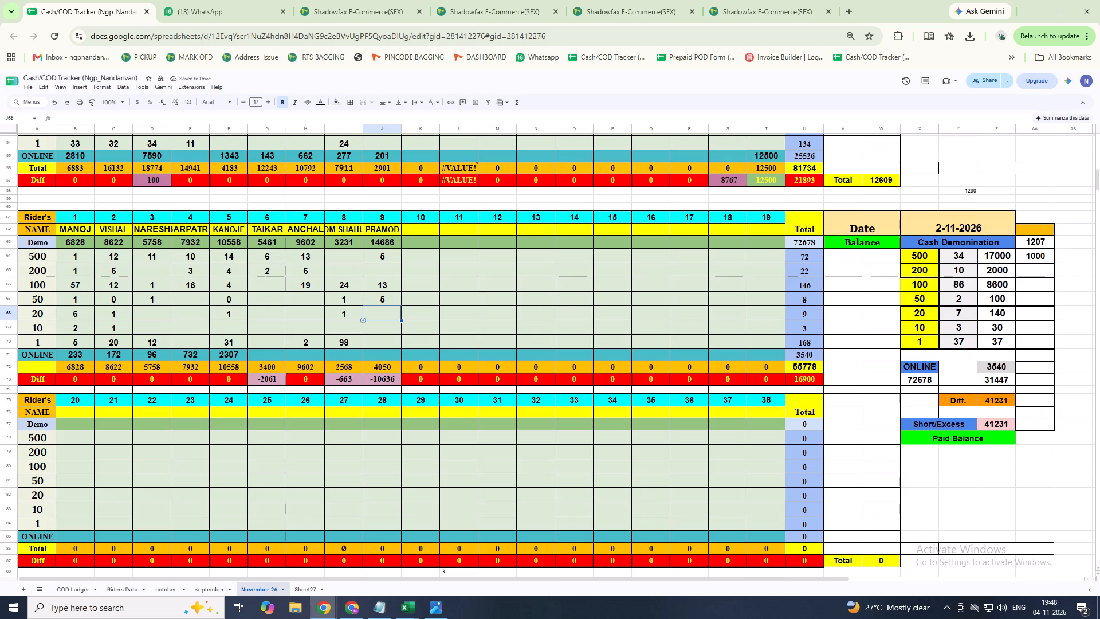
key("1")
key("Up")
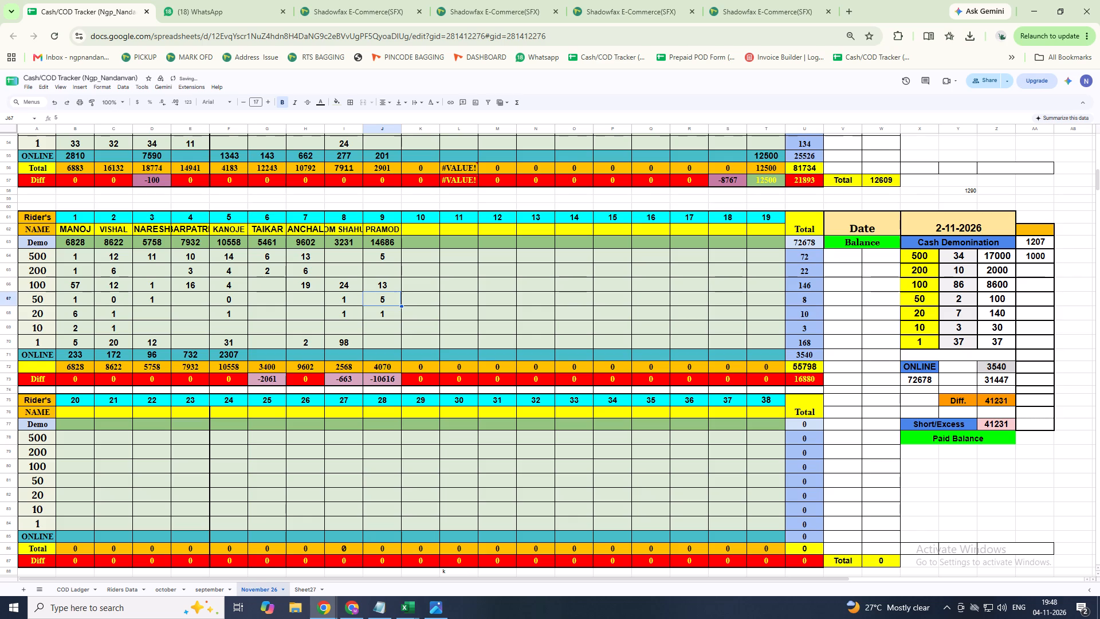
key("6")
key("Return")
key("0")
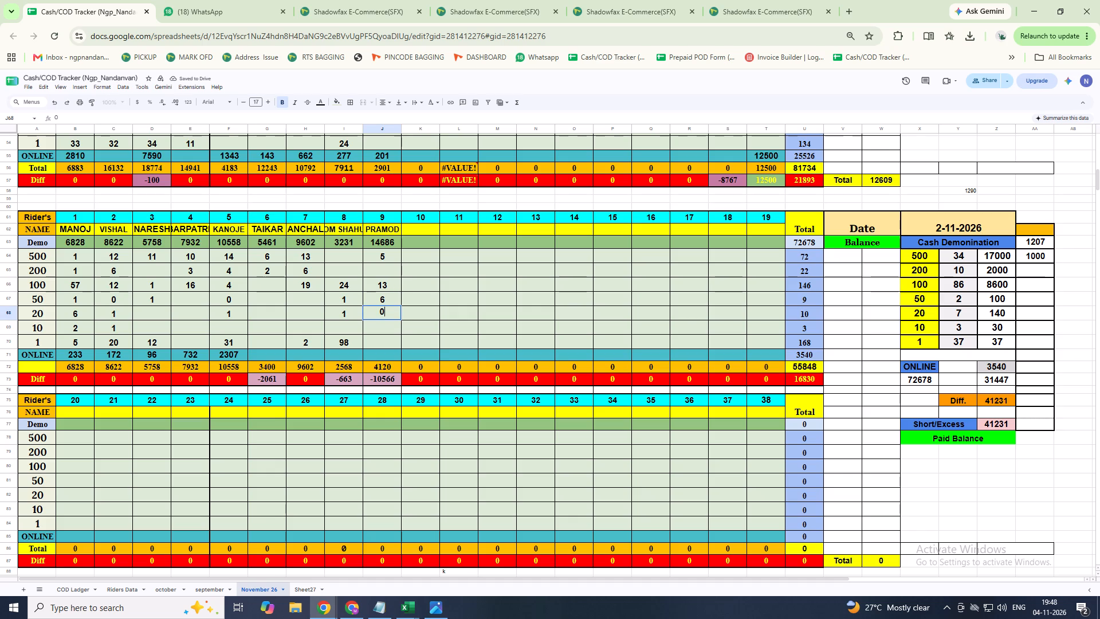
key("4")
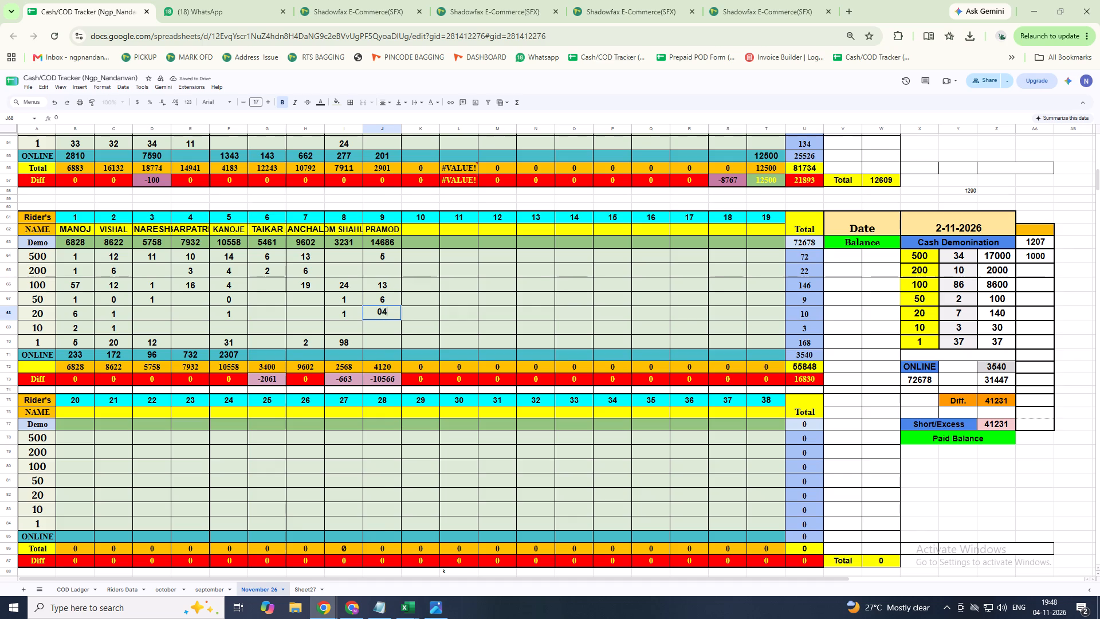
key("Return")
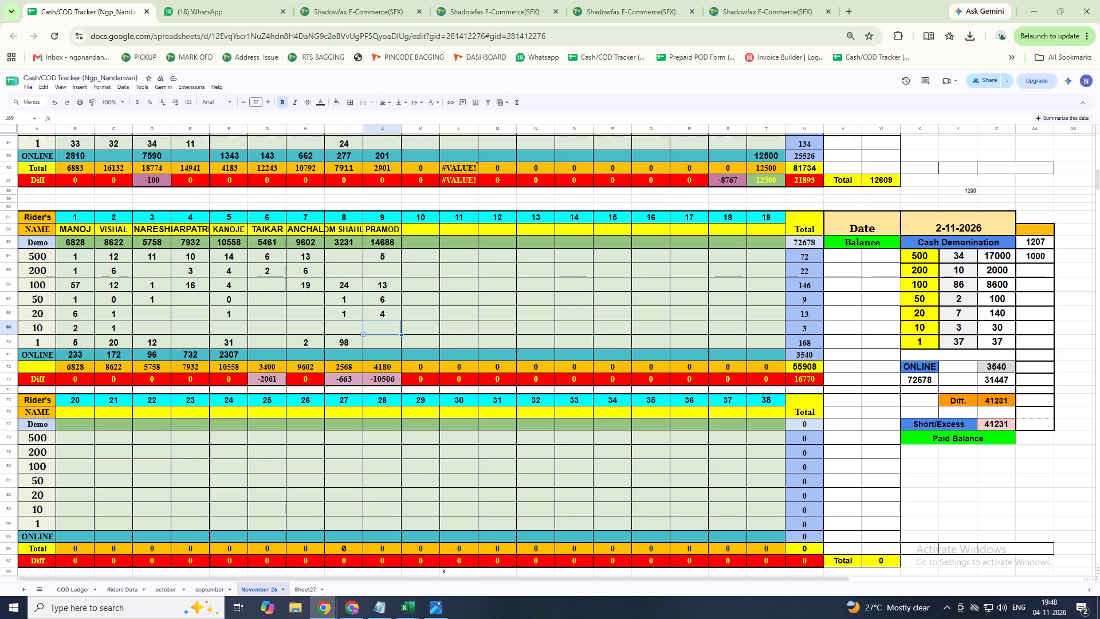
key("6")
key("Return")
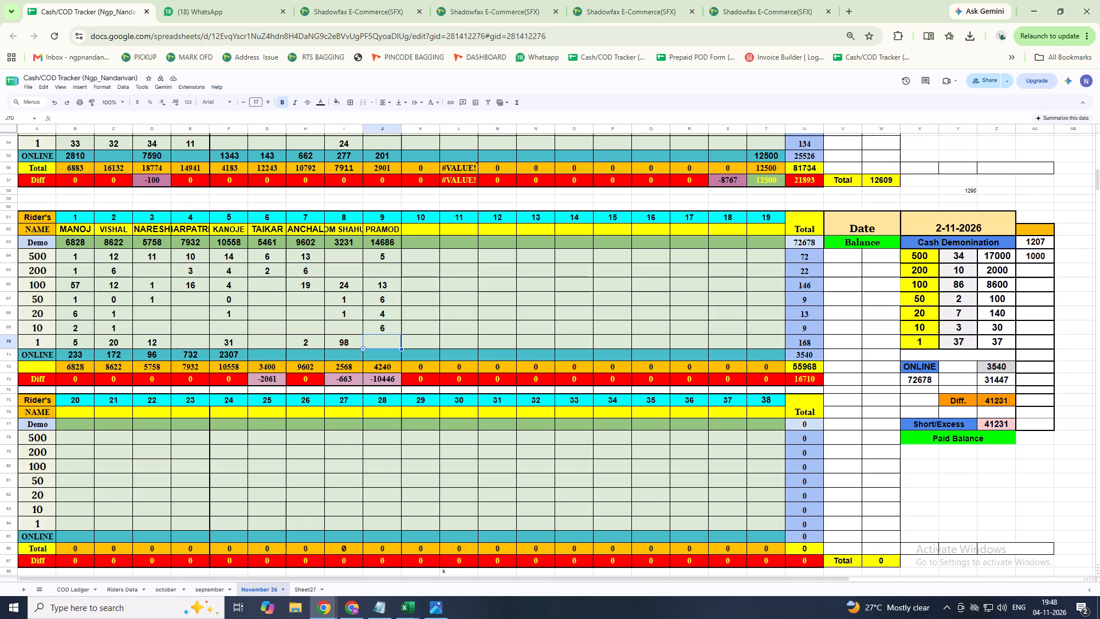
type("60")
key("Return")
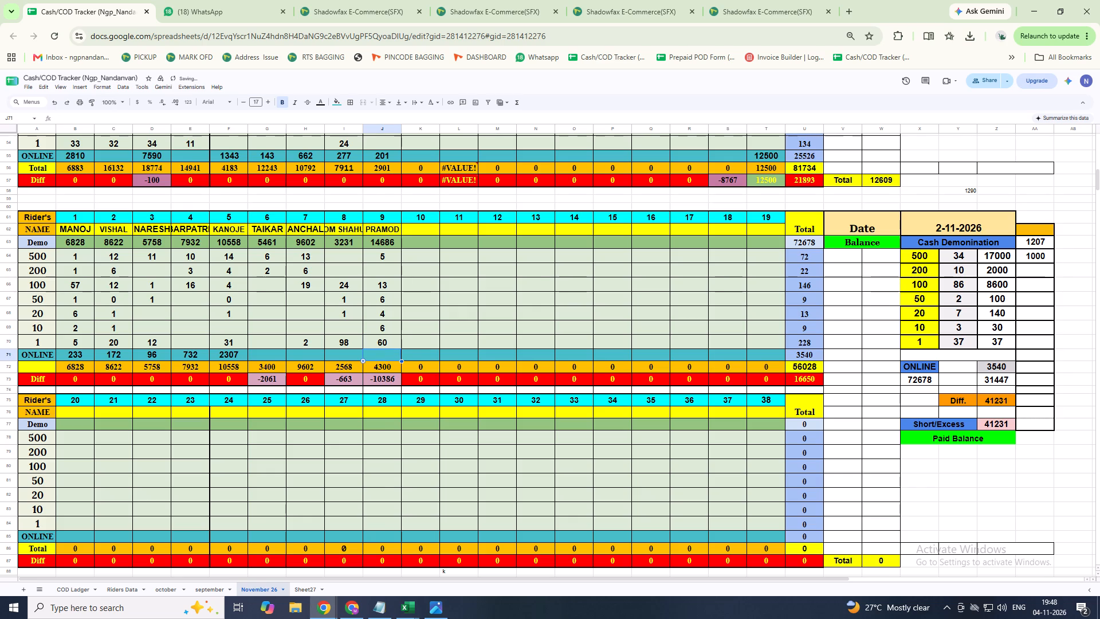
Check Pramod's cash to be collected in the Shadowfax portal against his entry in the Cash/COD Tracker.
left_click(351, 15)
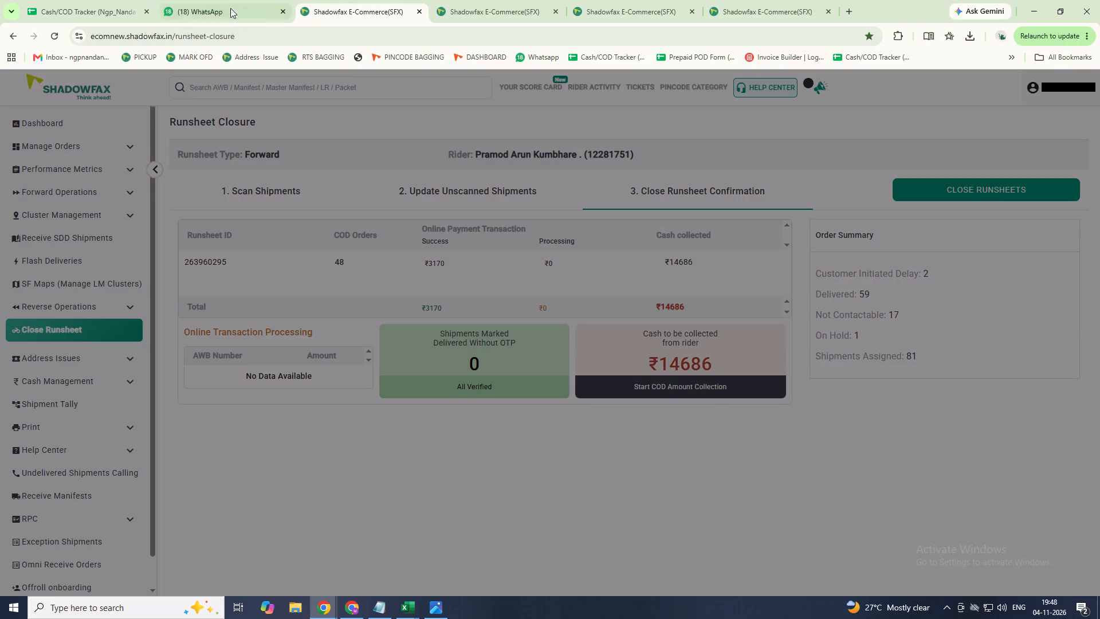
left_click(97, 6)
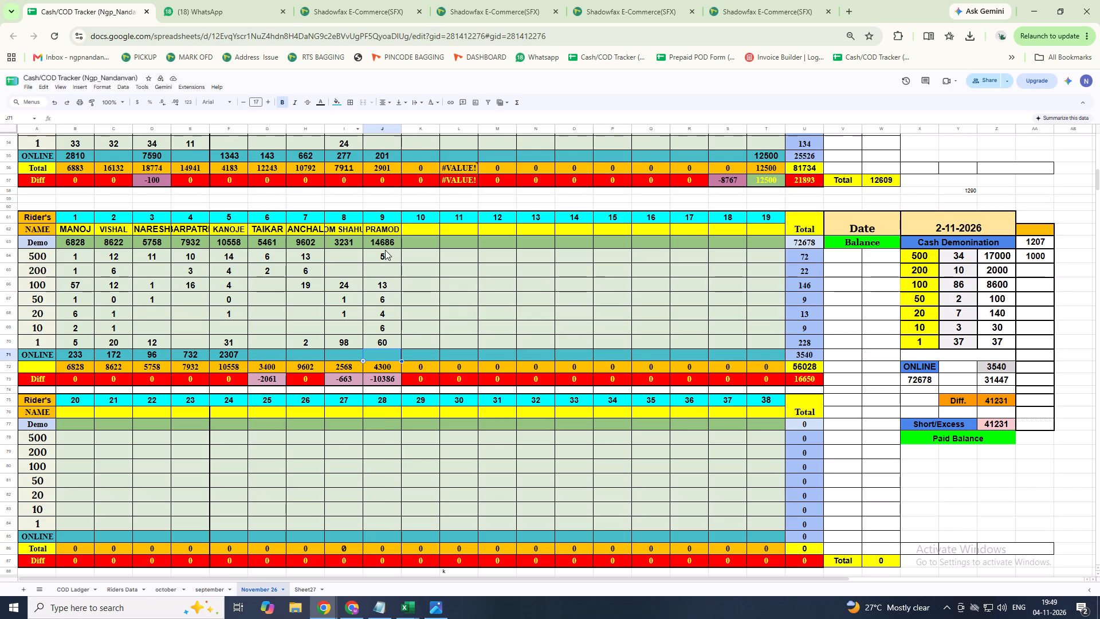
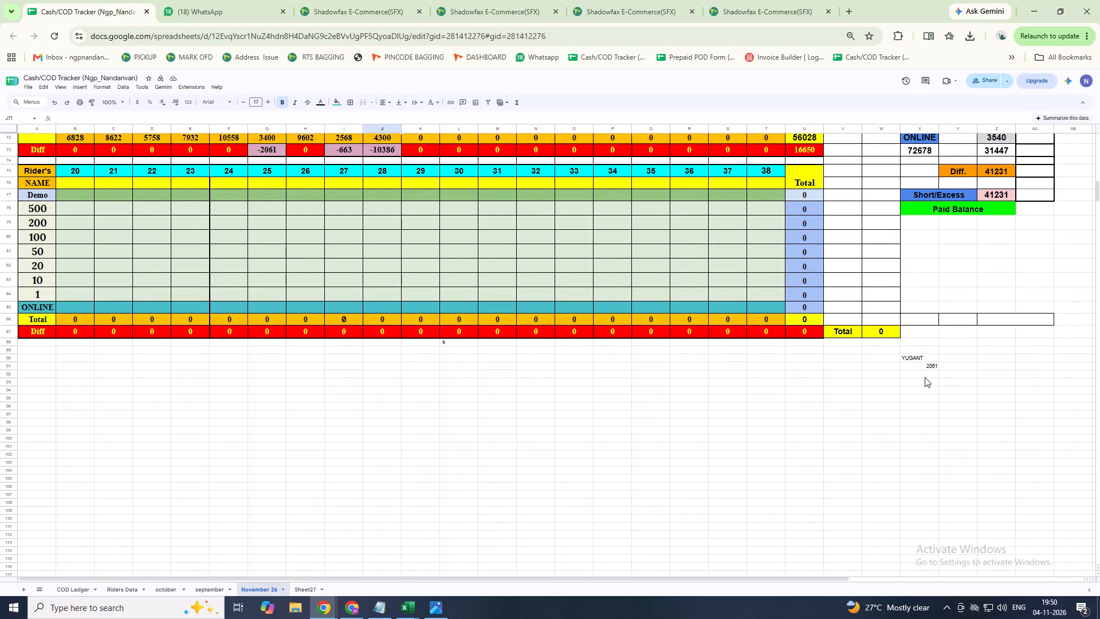
Record 10386 directly beneath 2061 in the YUGANT note below the 2-11-2026 block.
double_click(925, 376)
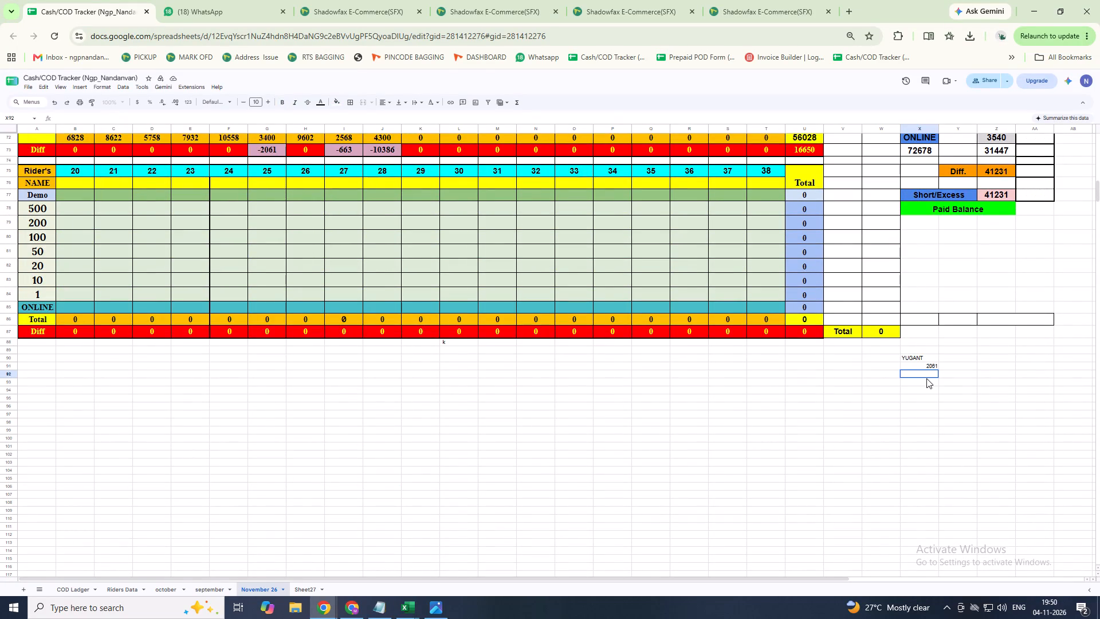
type("10")
key("3")
type("86")
key("Return")
scroll(653, 367, "up", 2)
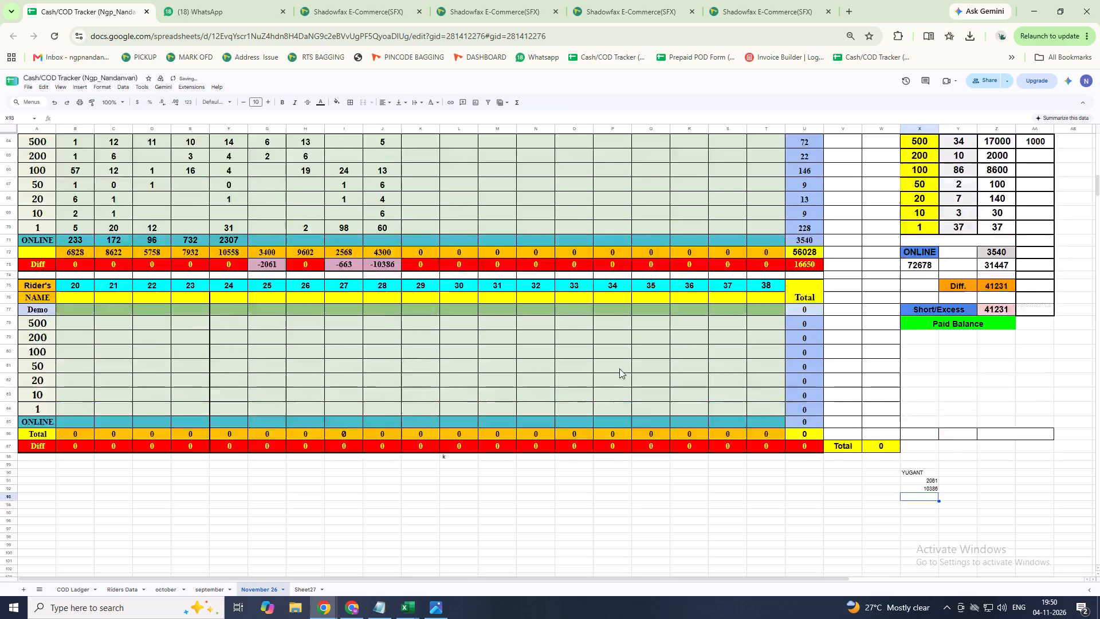
scroll(619, 369, "up", 4)
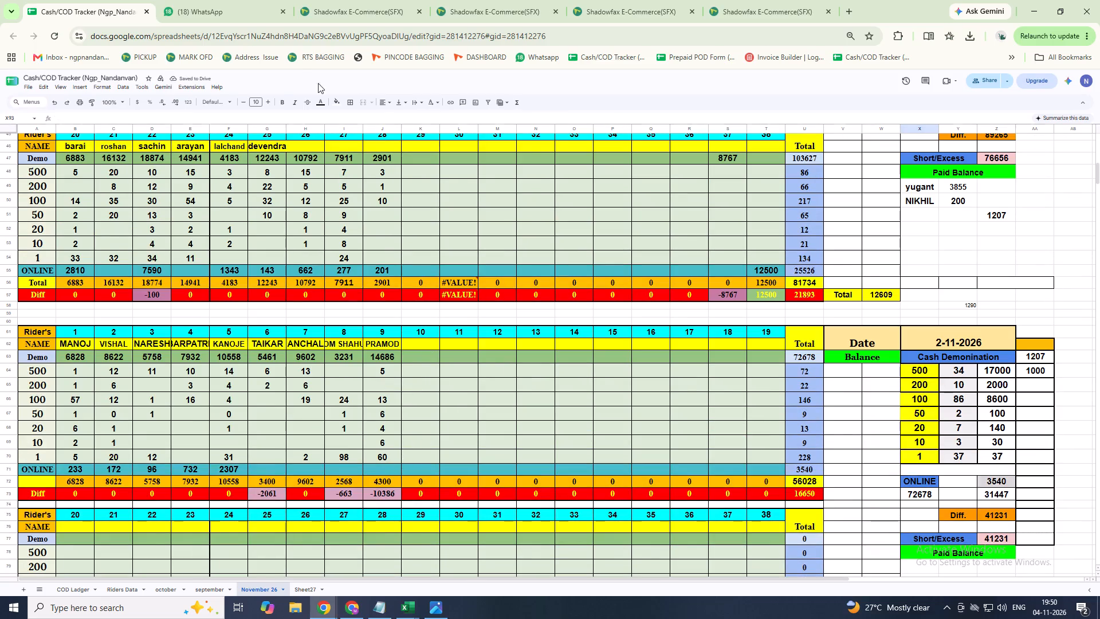
In the Shadowfax portal, record Pramod's COD payment of 14686 as cash in hand and close the payment dialog.
left_click(364, 10)
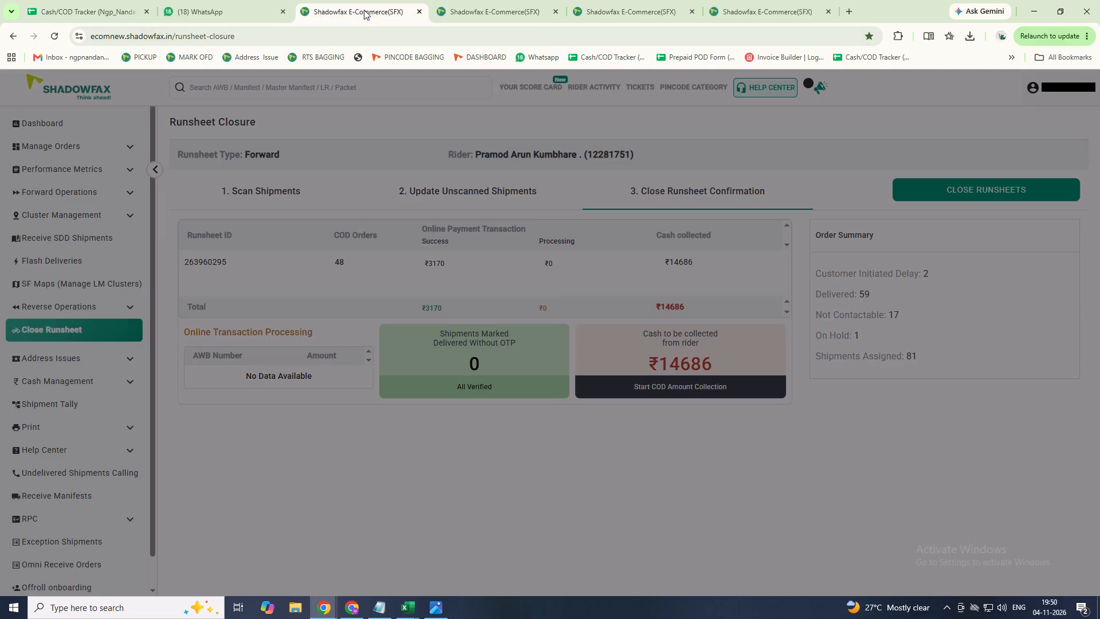
double_click(642, 388)
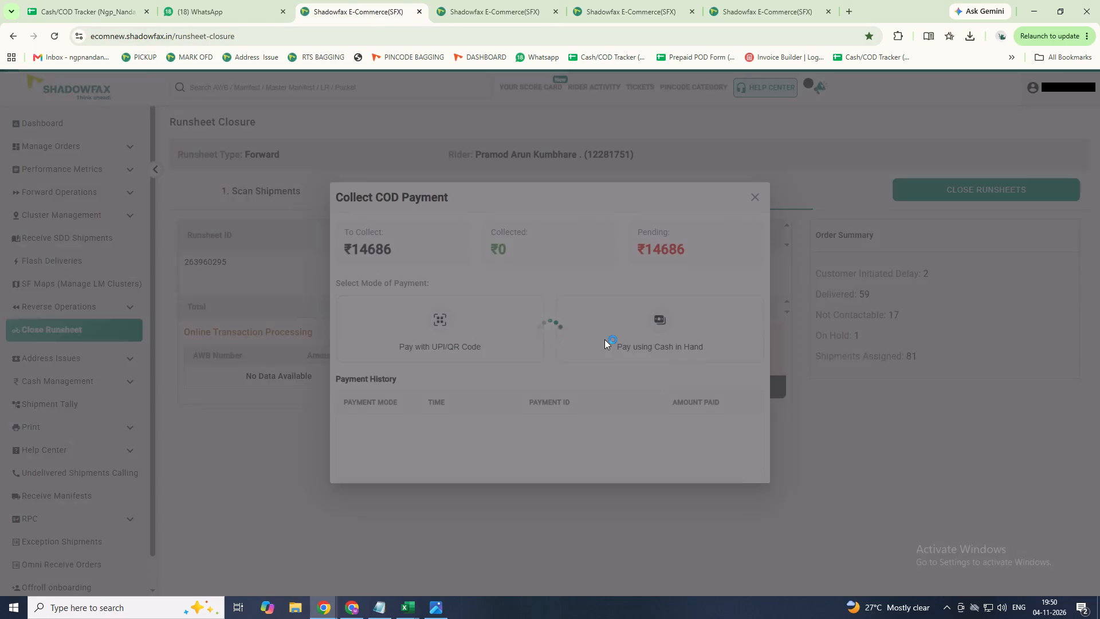
left_click(604, 338)
left_click(573, 388)
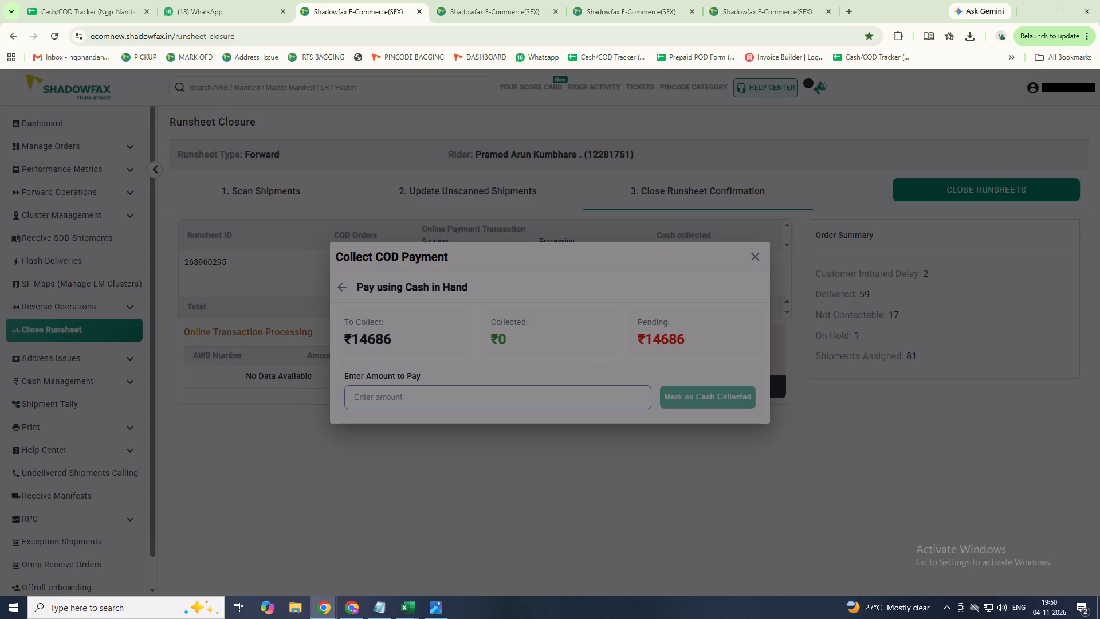
type("14")
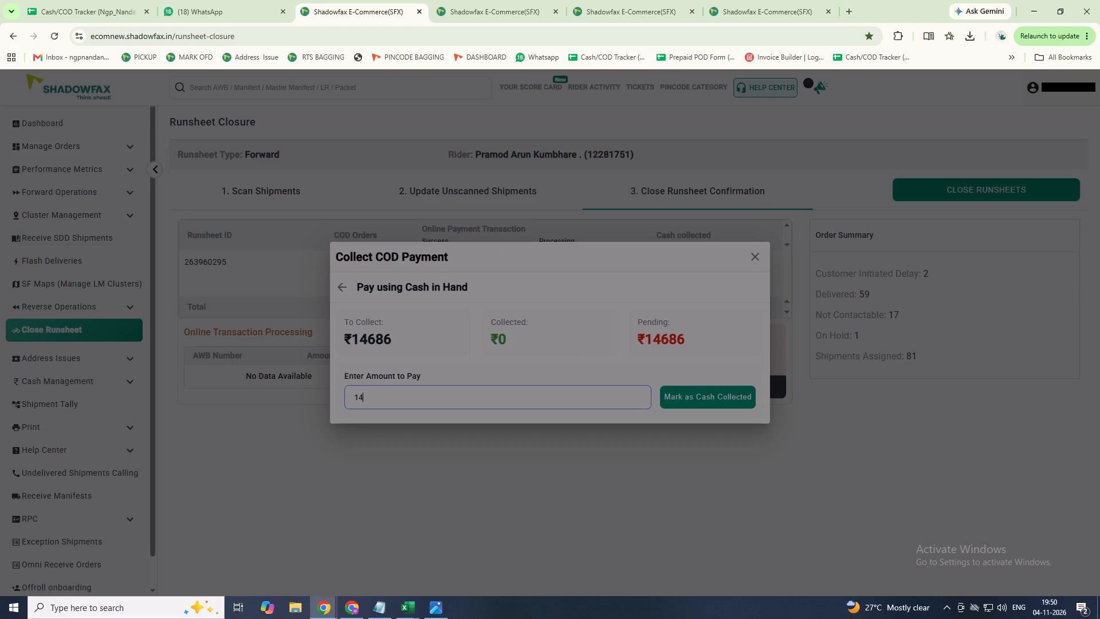
type("686")
left_click(690, 397)
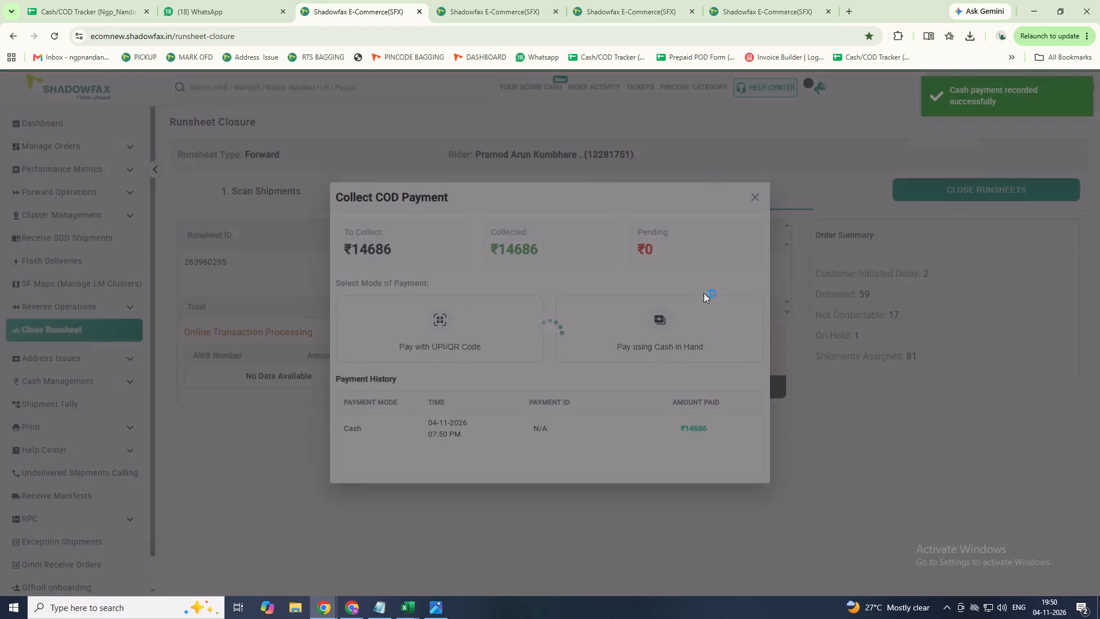
left_click(756, 195)
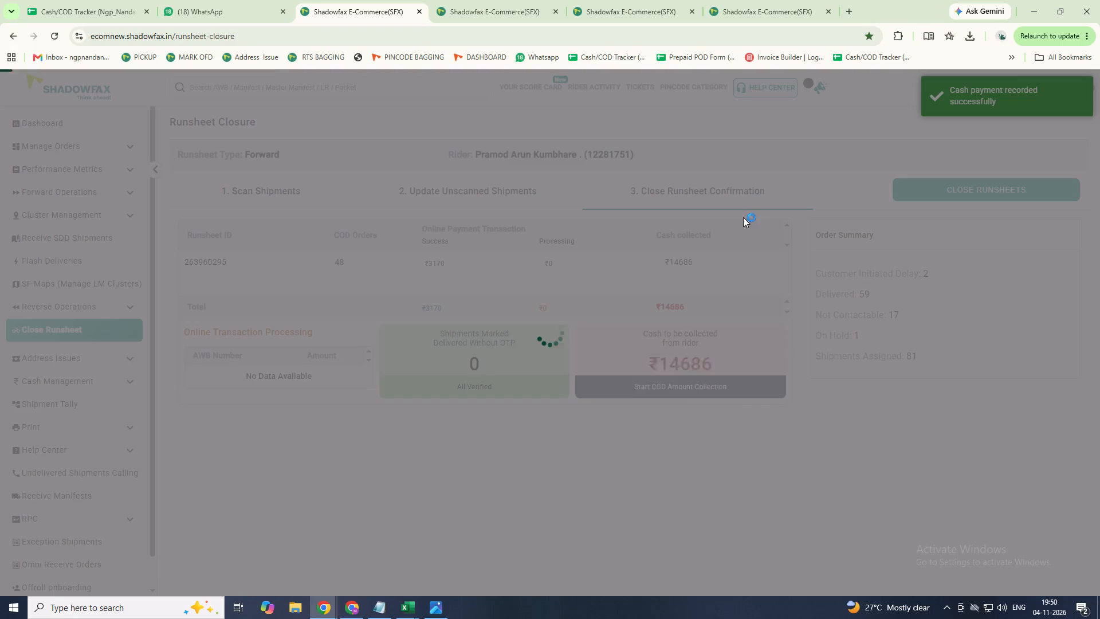
Mark Pramod's cash as collected and close his forward runsheet.
double_click(730, 388)
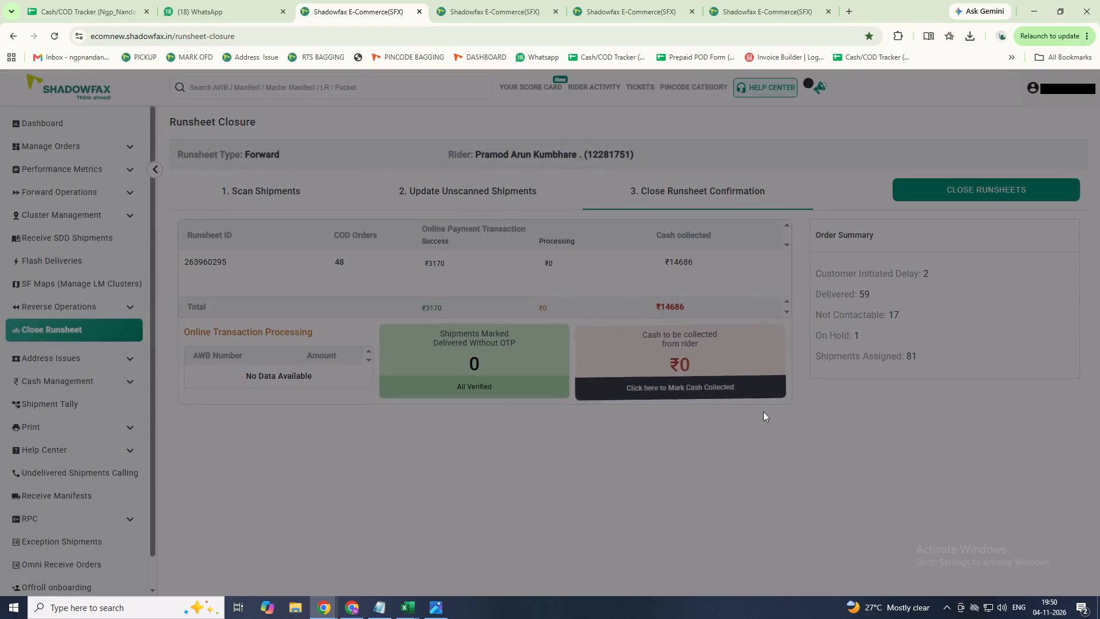
left_click(761, 386)
left_click(912, 187)
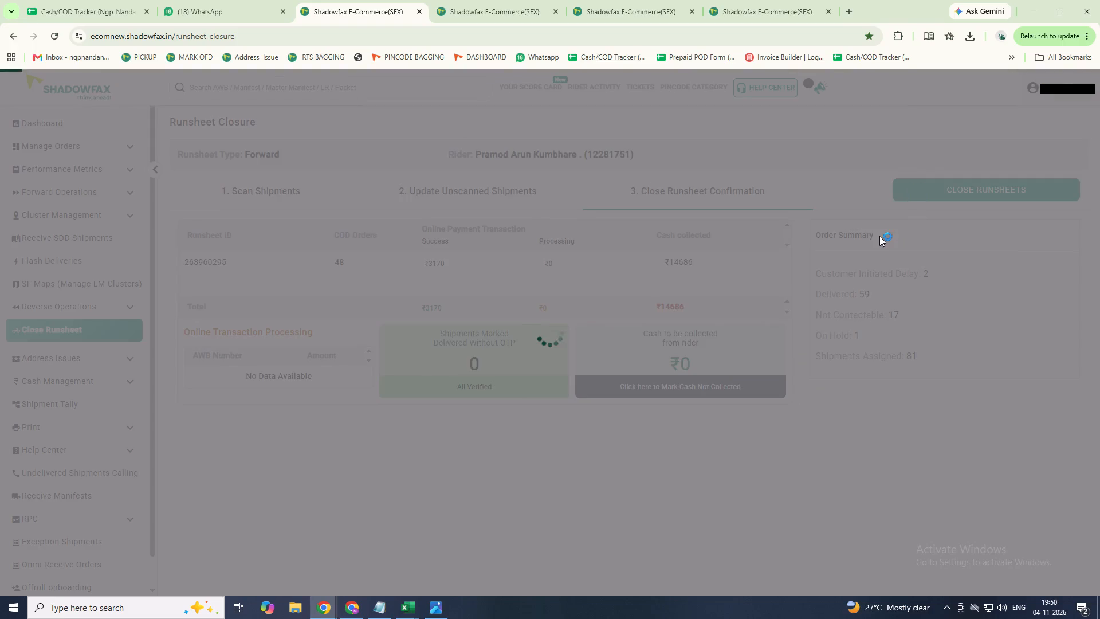
Search for rider YOG in the forward runsheet closure, select Yogesh and proceed to his shipment scan stage.
double_click(88, 5)
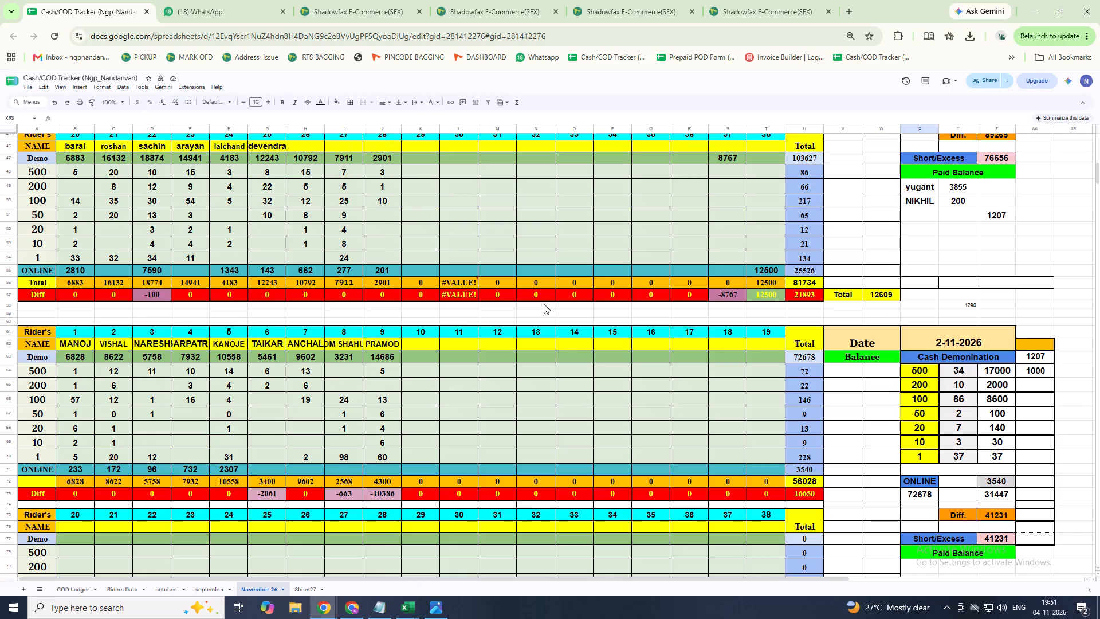
double_click(335, 10)
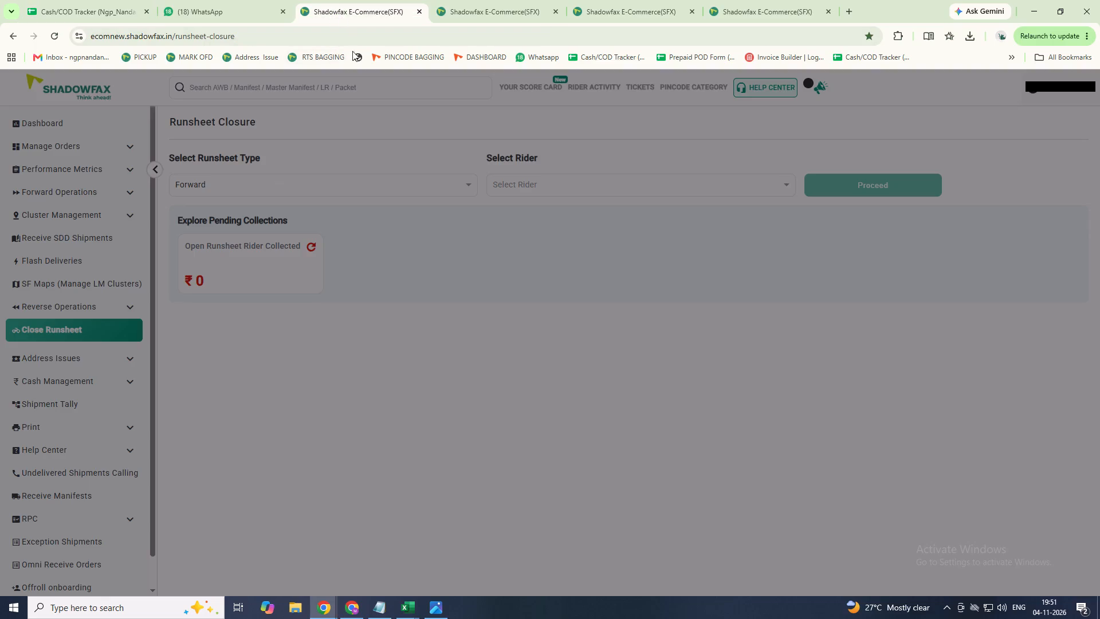
left_click(512, 184)
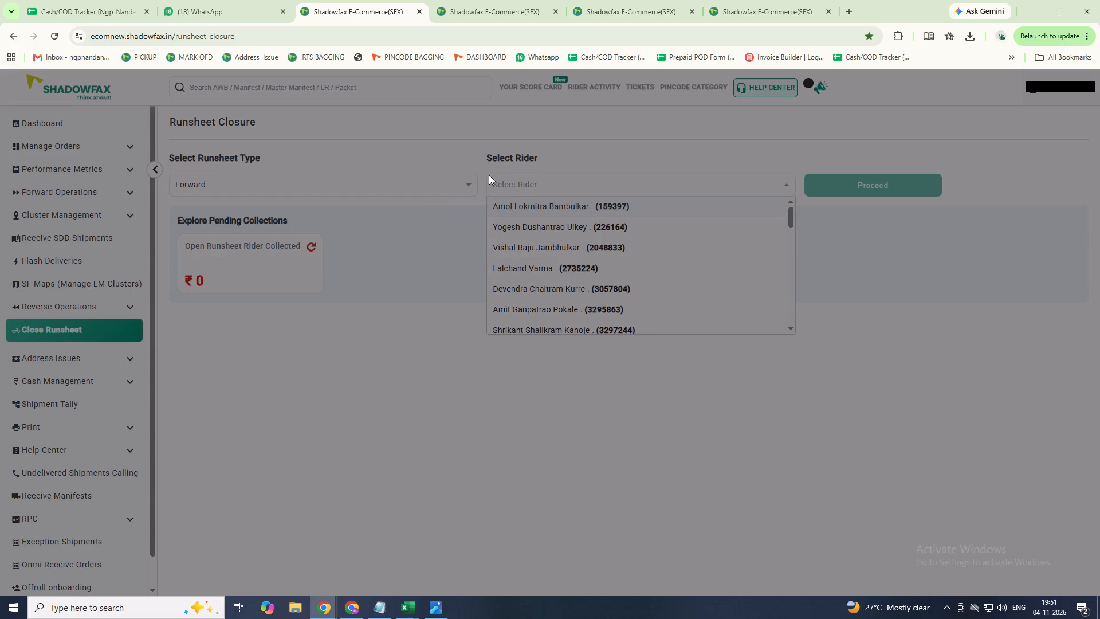
type("YOG")
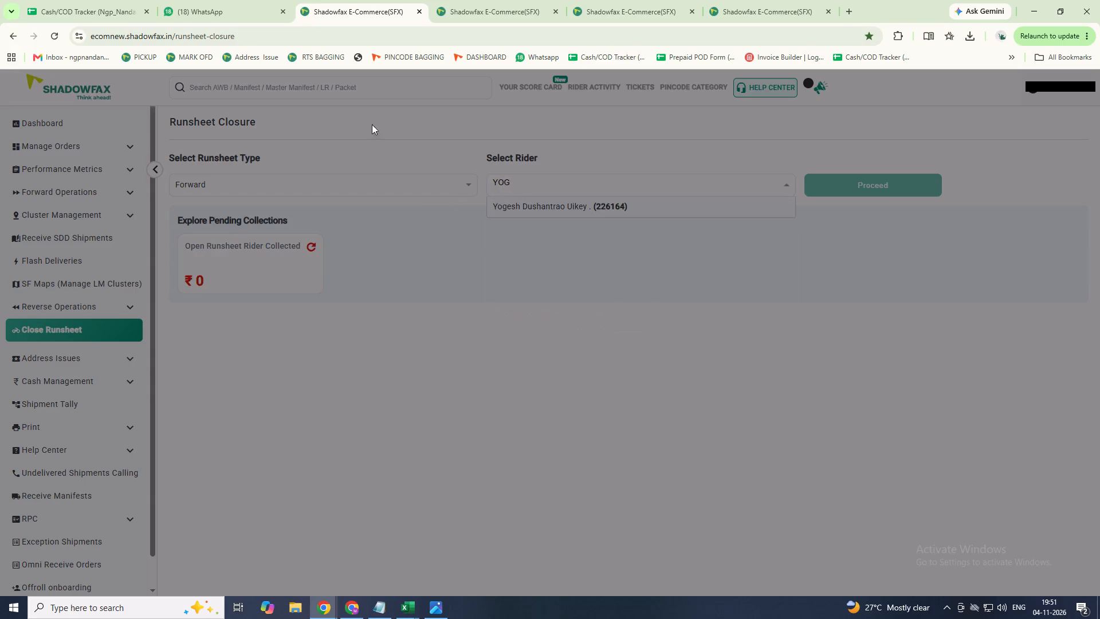
left_click(552, 212)
left_click(857, 191)
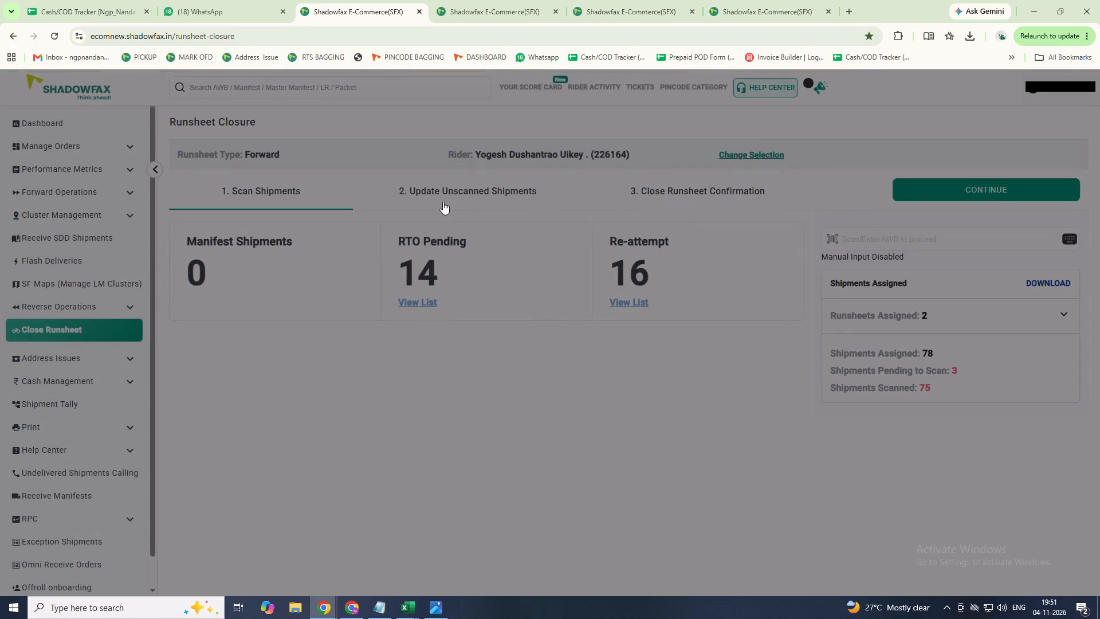
left_click(449, 189)
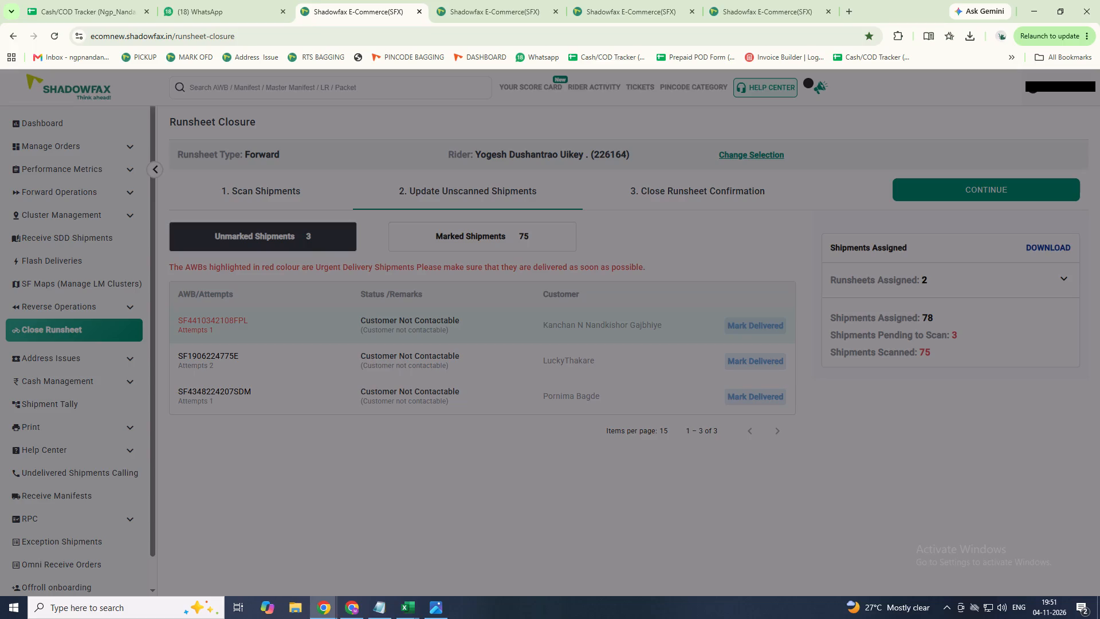
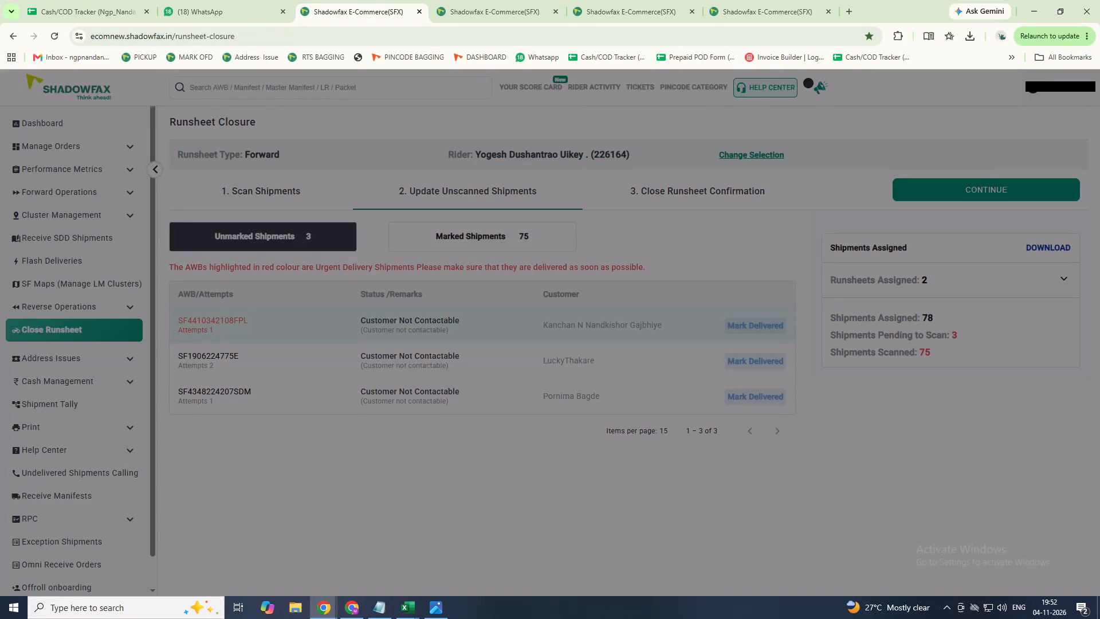
key("ctrl+c")
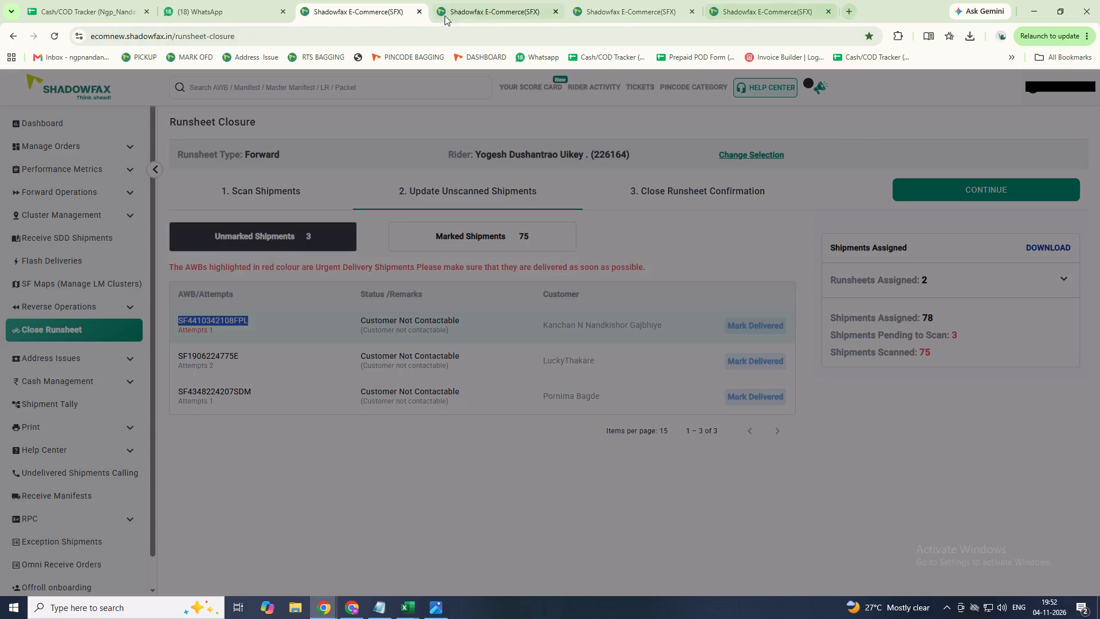
left_click(852, 14)
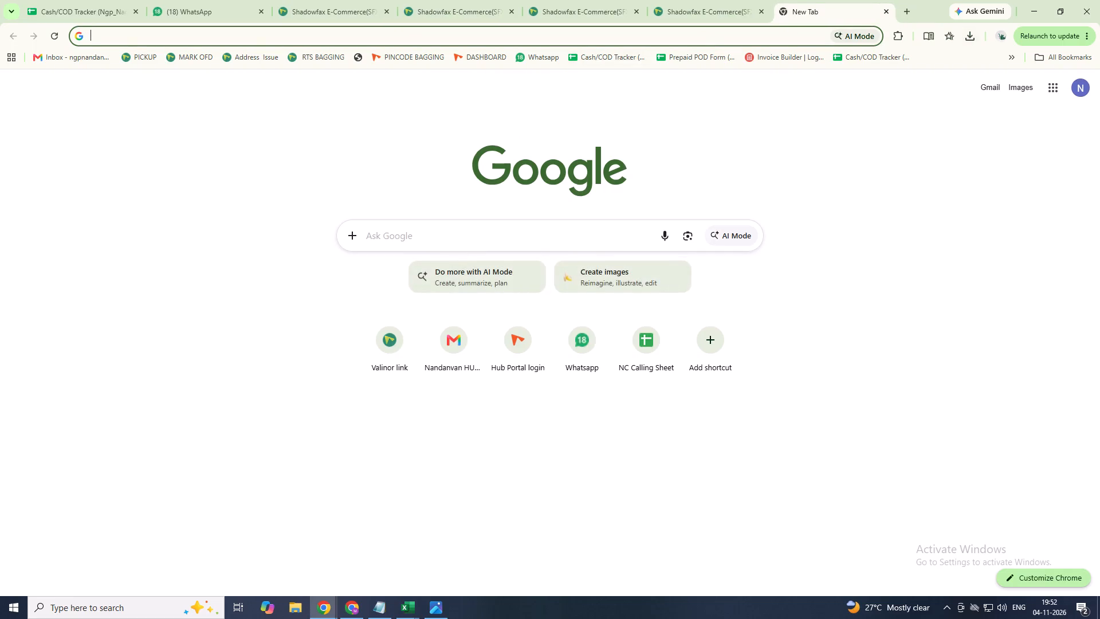
double_click(459, 242)
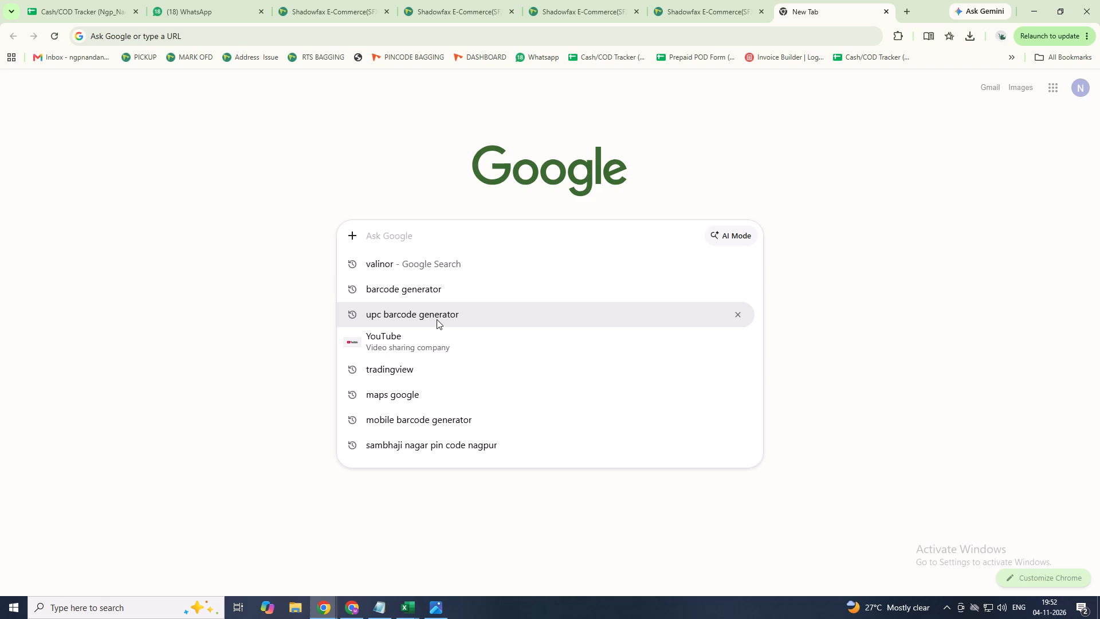
left_click(417, 291)
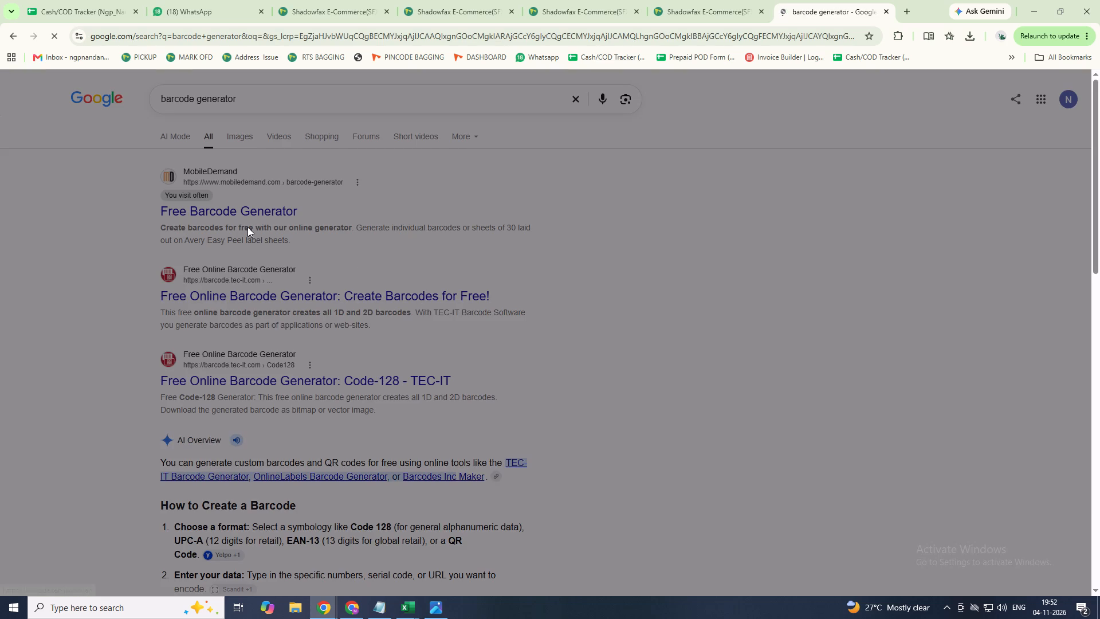
left_click(229, 287)
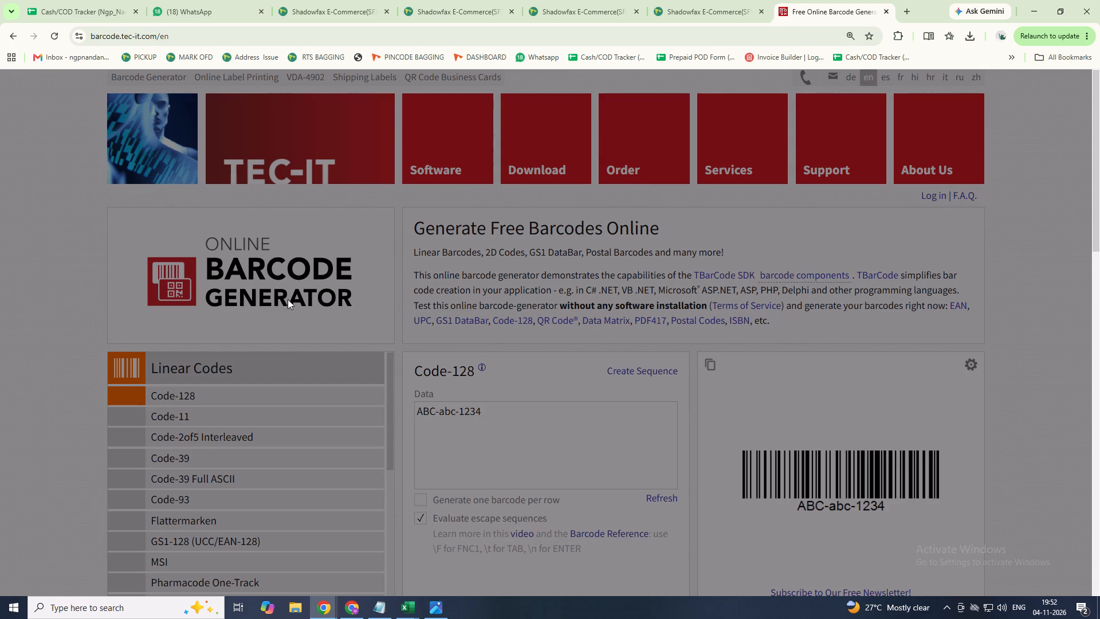
triple_click(440, 408)
left_click(440, 408)
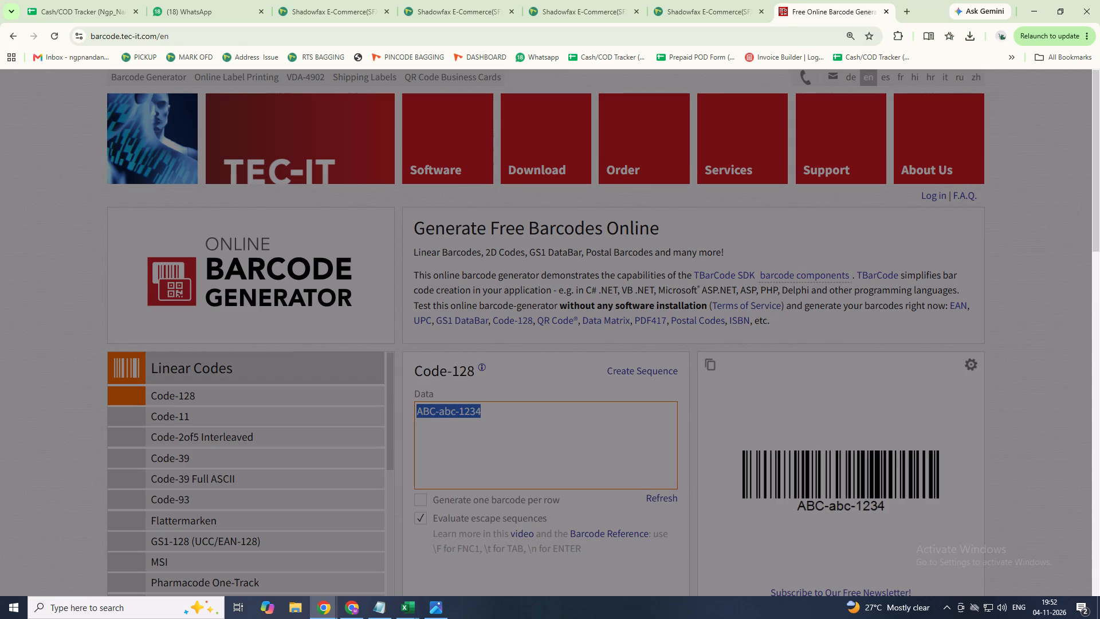
key("ctrl+v")
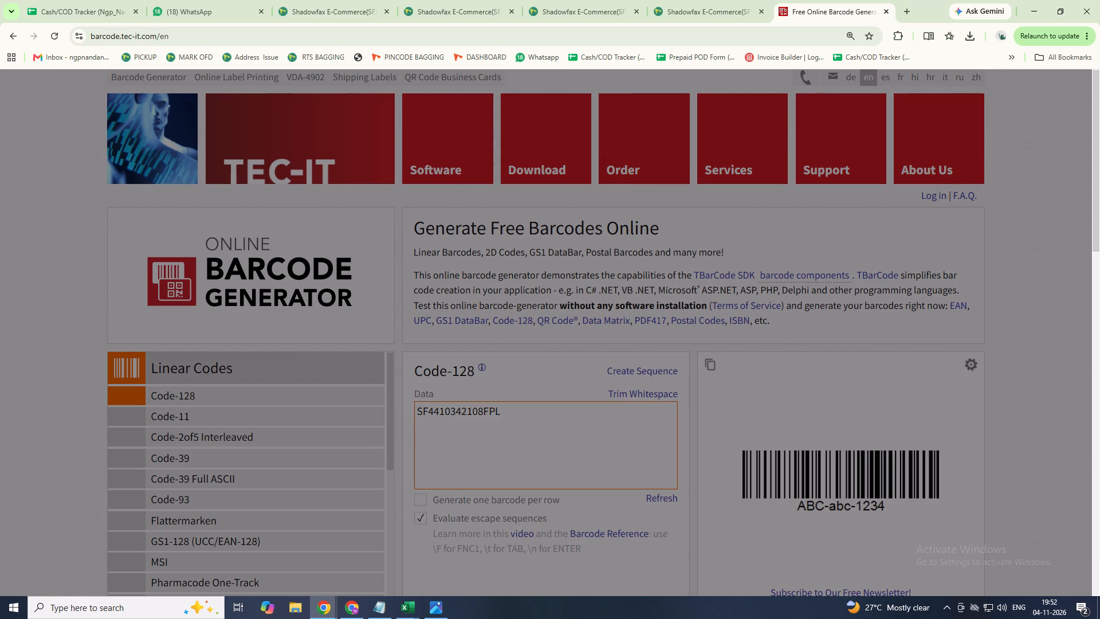
left_click(426, 499)
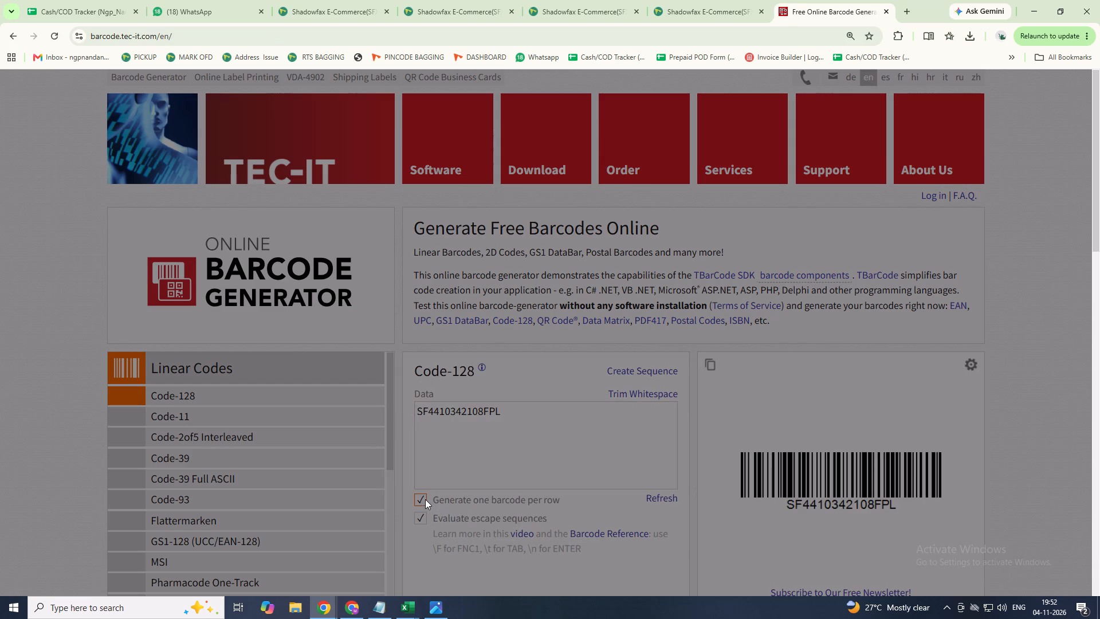
left_click(425, 499)
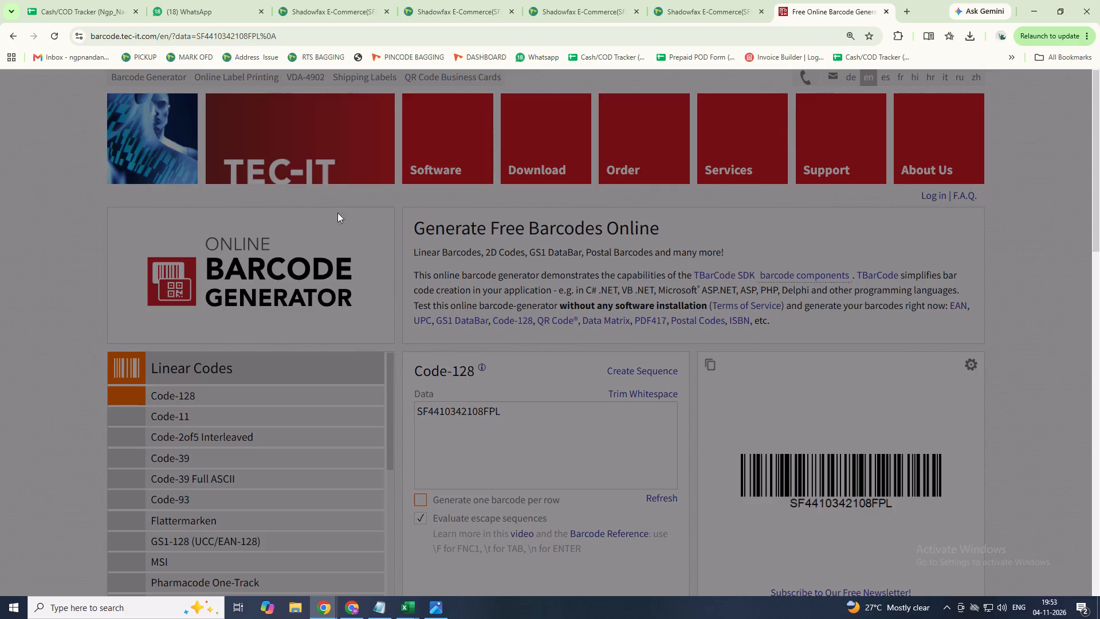
double_click(320, 9)
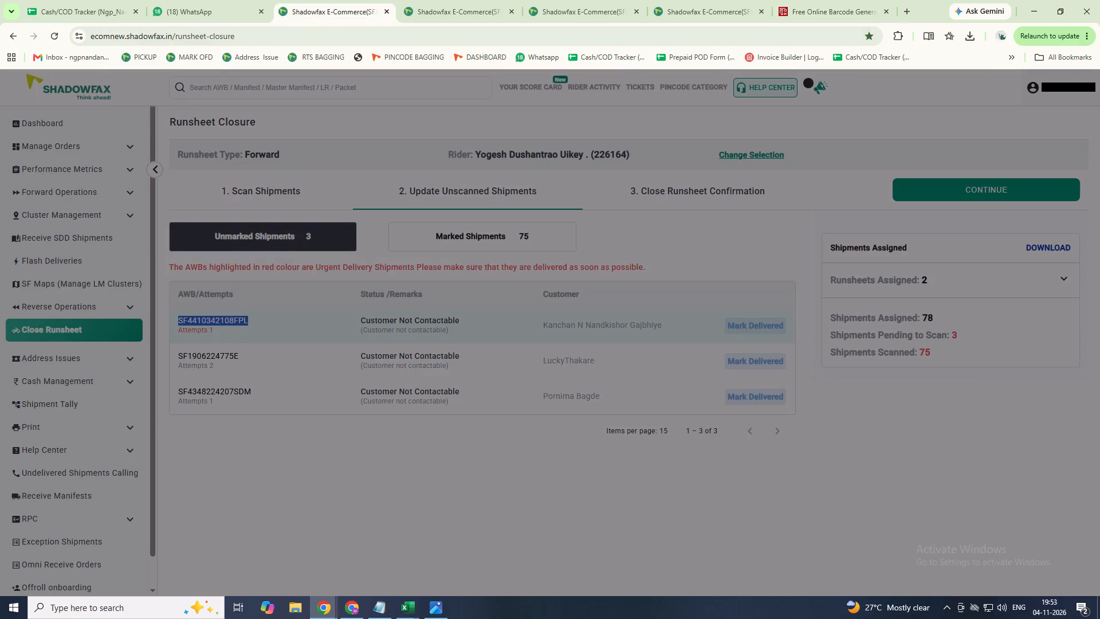
triple_click(223, 355)
key("ctrl+c")
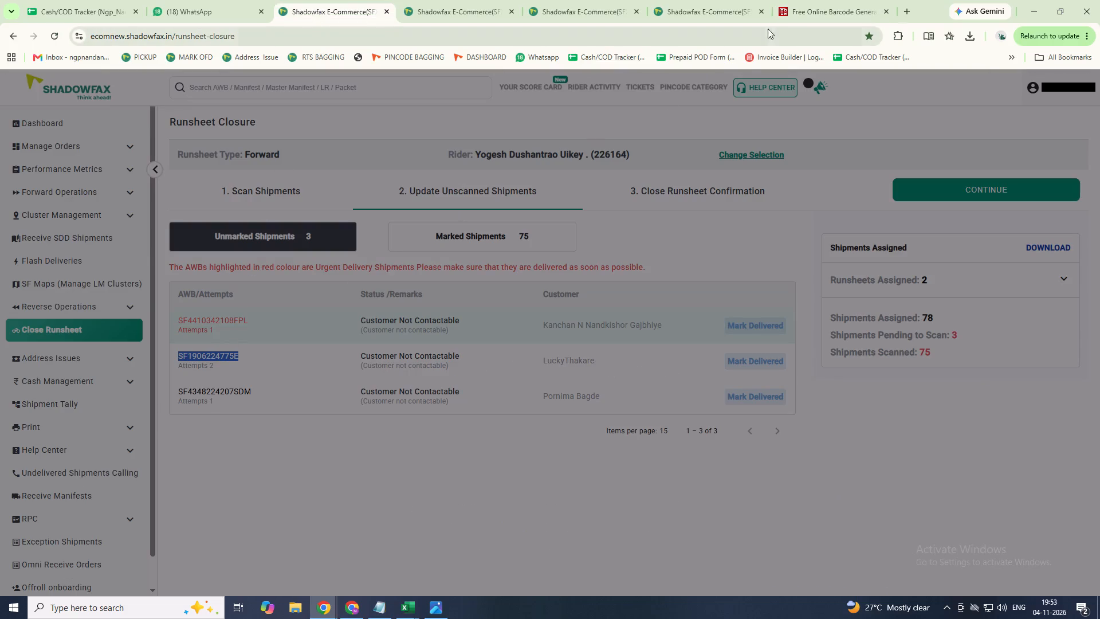
left_click(810, 8)
double_click(441, 418)
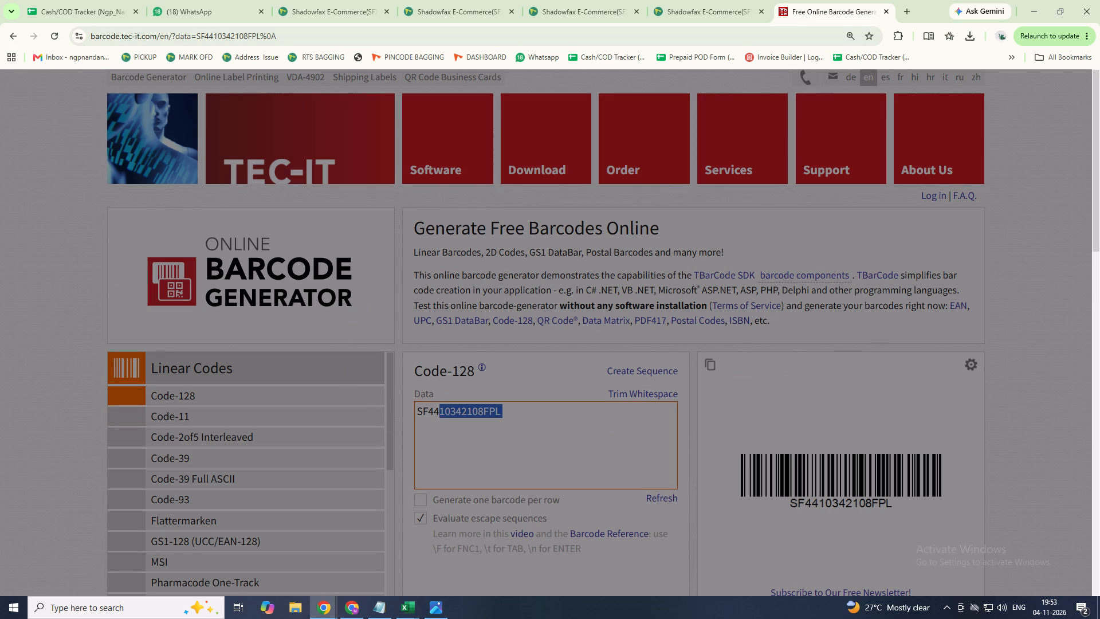
triple_click(442, 414)
left_click(437, 412)
double_click(438, 409)
key("ctrl+v")
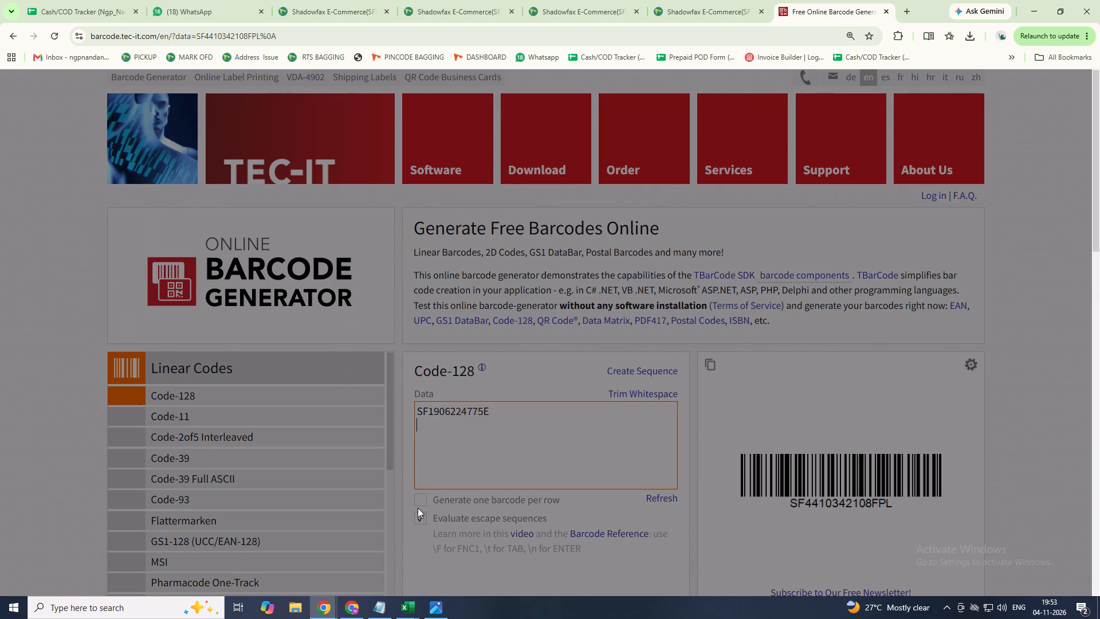
left_click(422, 504)
left_click(422, 505)
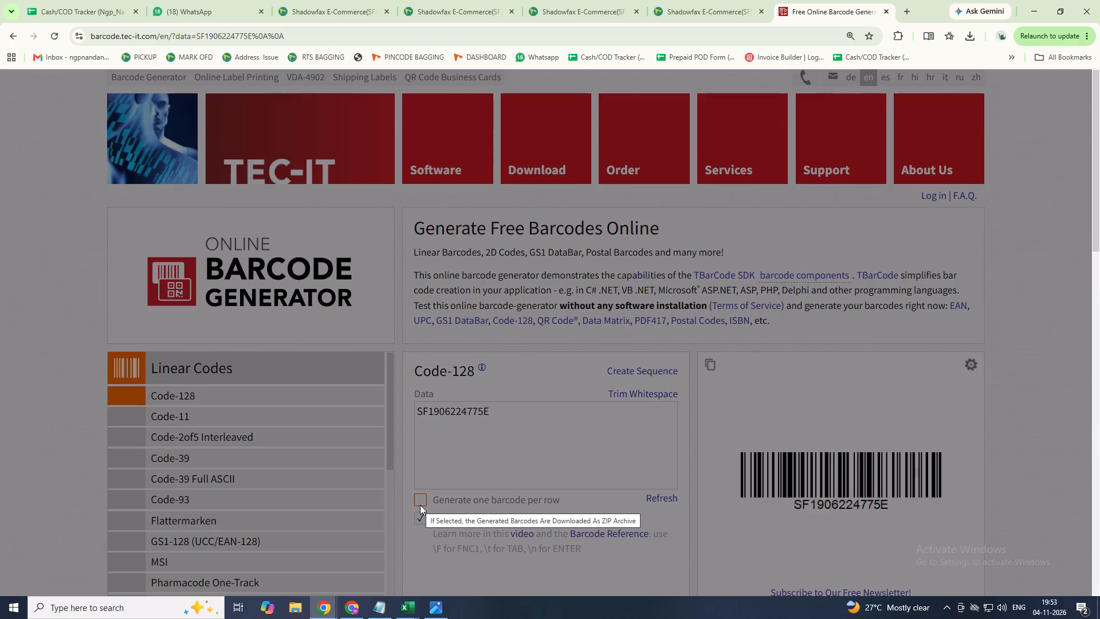
left_click(315, 3)
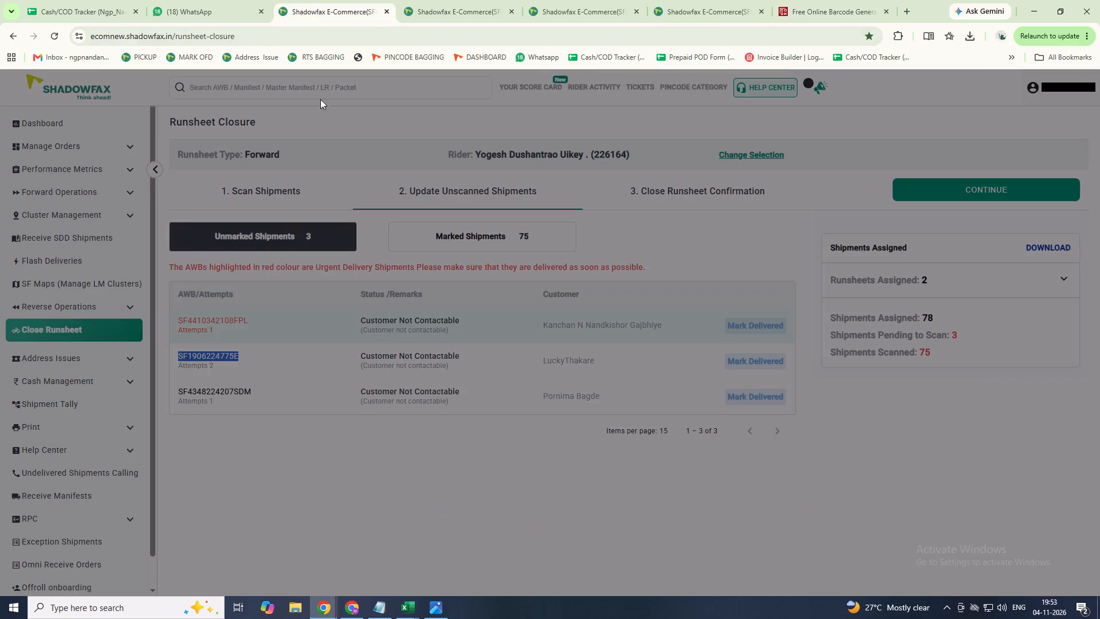
triple_click(230, 387)
left_click(230, 386)
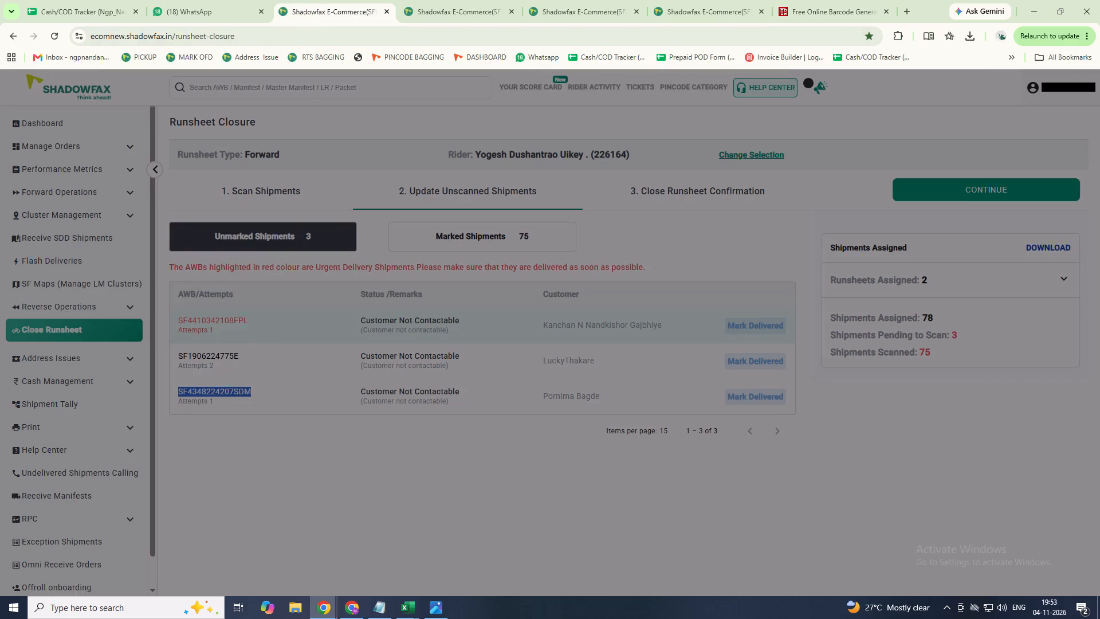
key("ctrl+c")
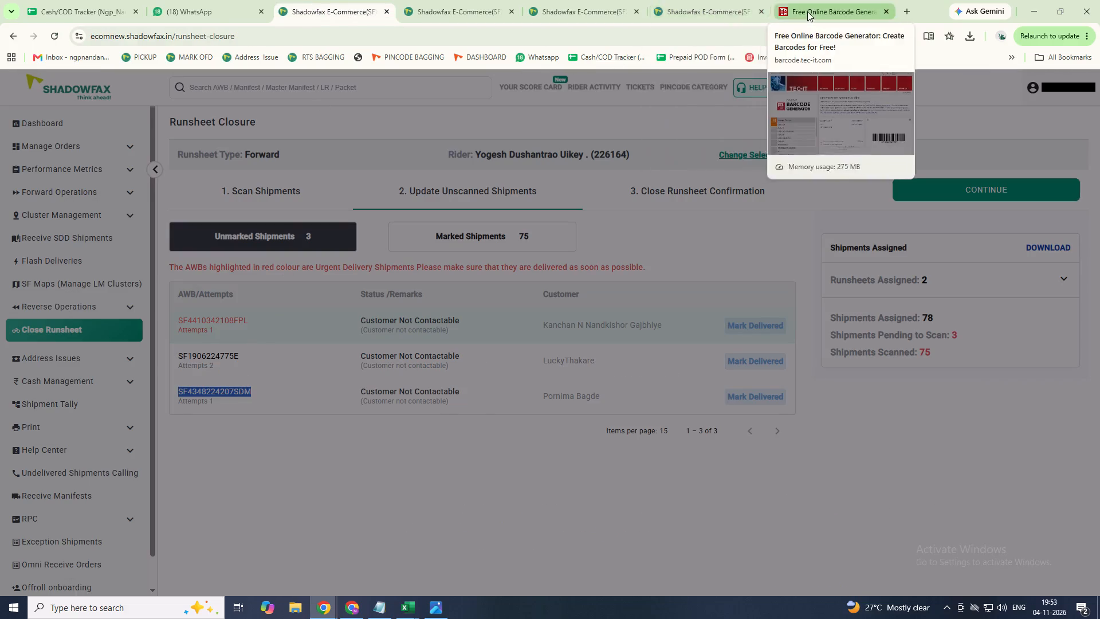
left_click_drag(807, 11, 802, 11)
left_click(441, 417)
triple_click(441, 412)
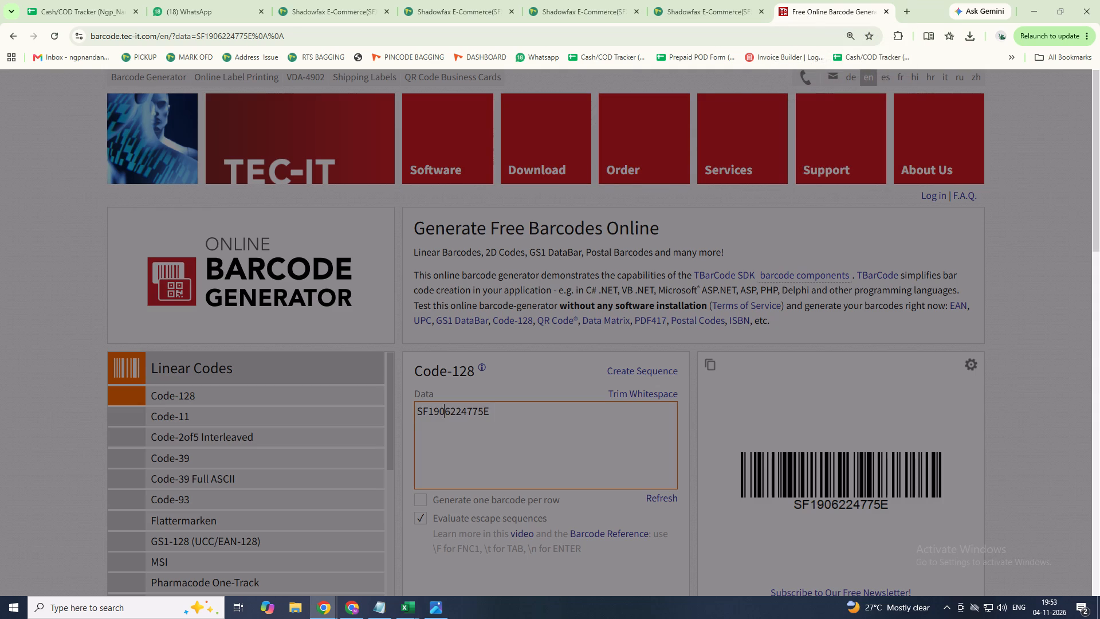
double_click(440, 408)
key("ctrl+v")
left_click(429, 503)
left_click(427, 502)
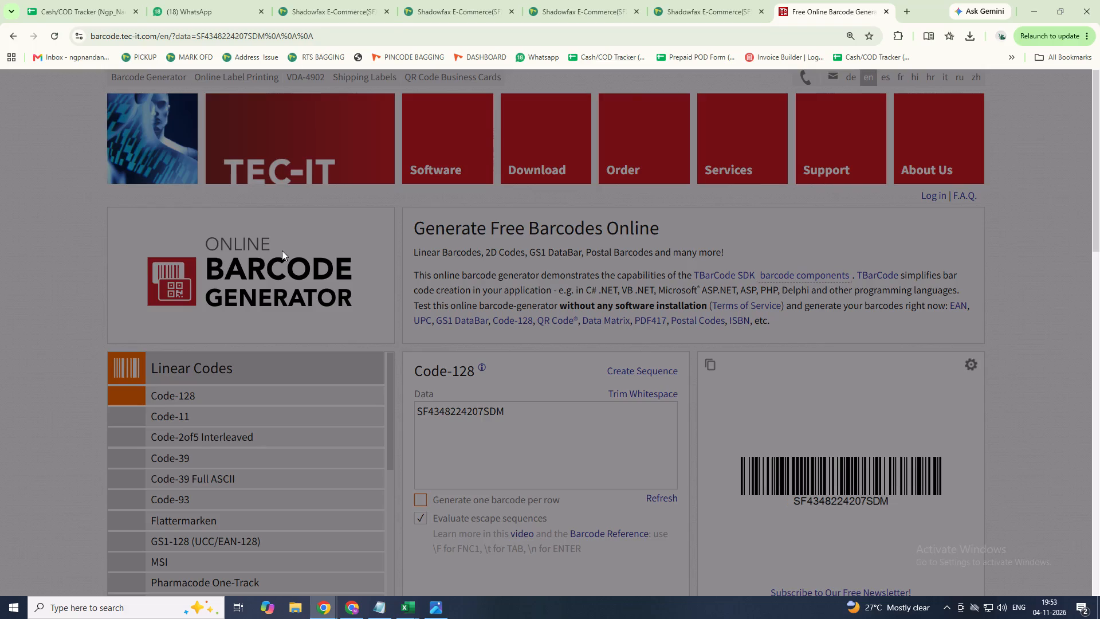
Return to Yogesh's runsheet closure, reload the unscanned shipments stage and proceed to Close Runsheet Confirmation.
left_click(318, 0)
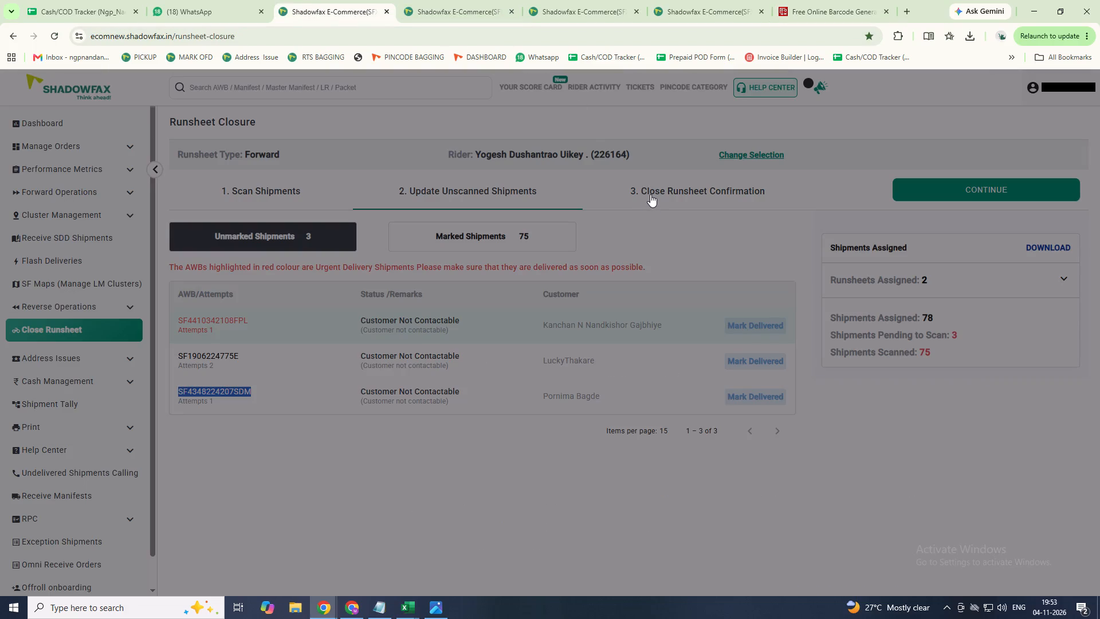
left_click(650, 195)
left_click(496, 186)
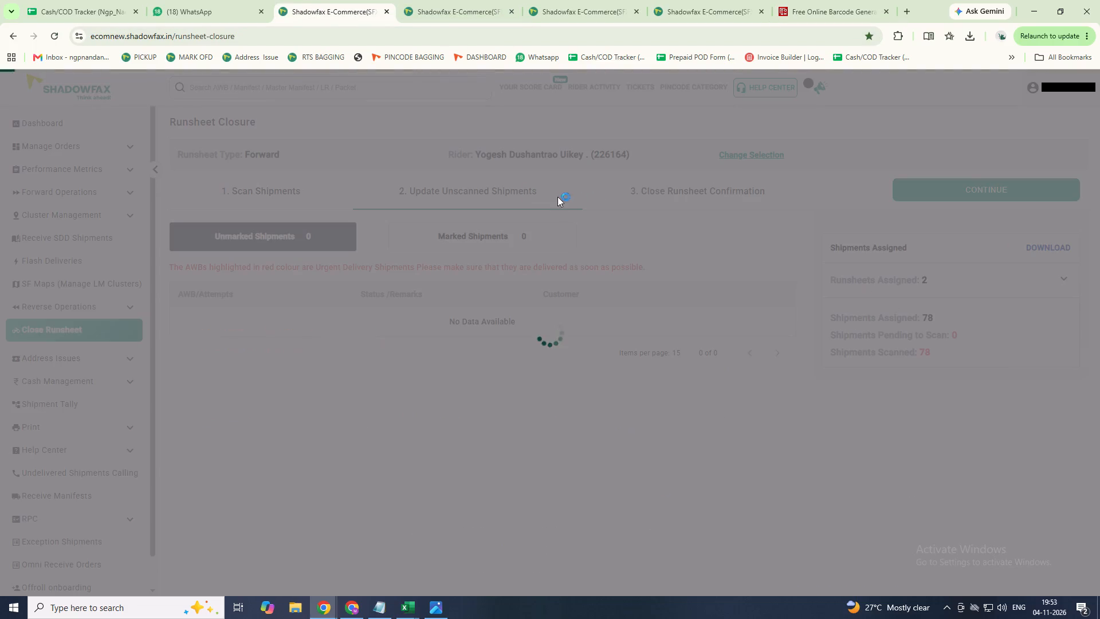
left_click(653, 193)
left_click(654, 193)
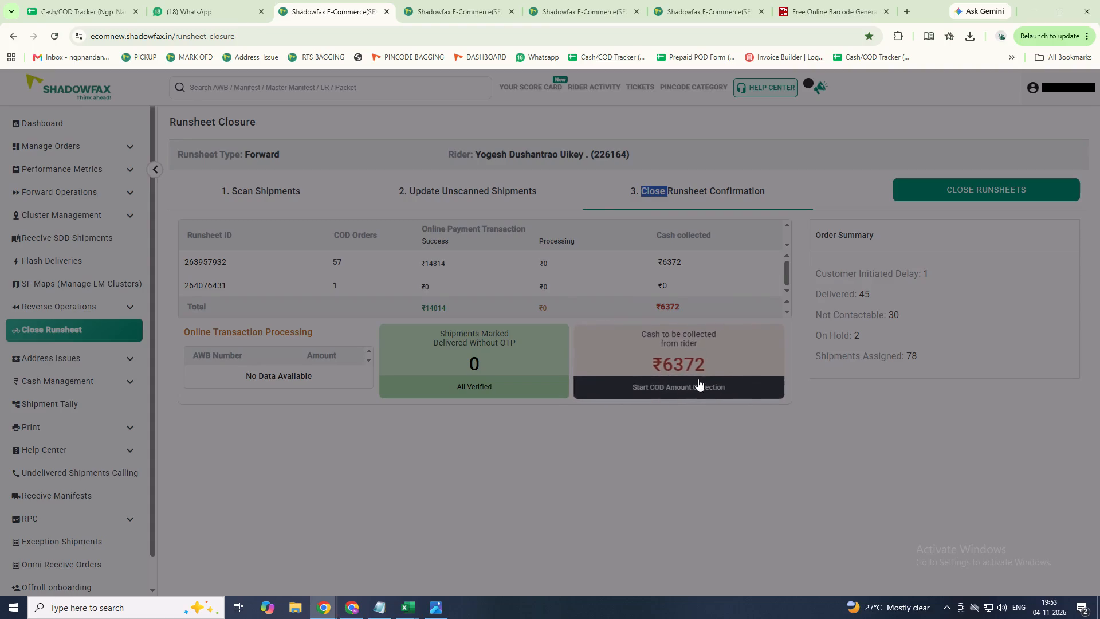
In the Cash/COD Tracker's 2-11-2026 block, enter Demo amount 6372 and name YOGESH for rider 10.
left_click(86, 10)
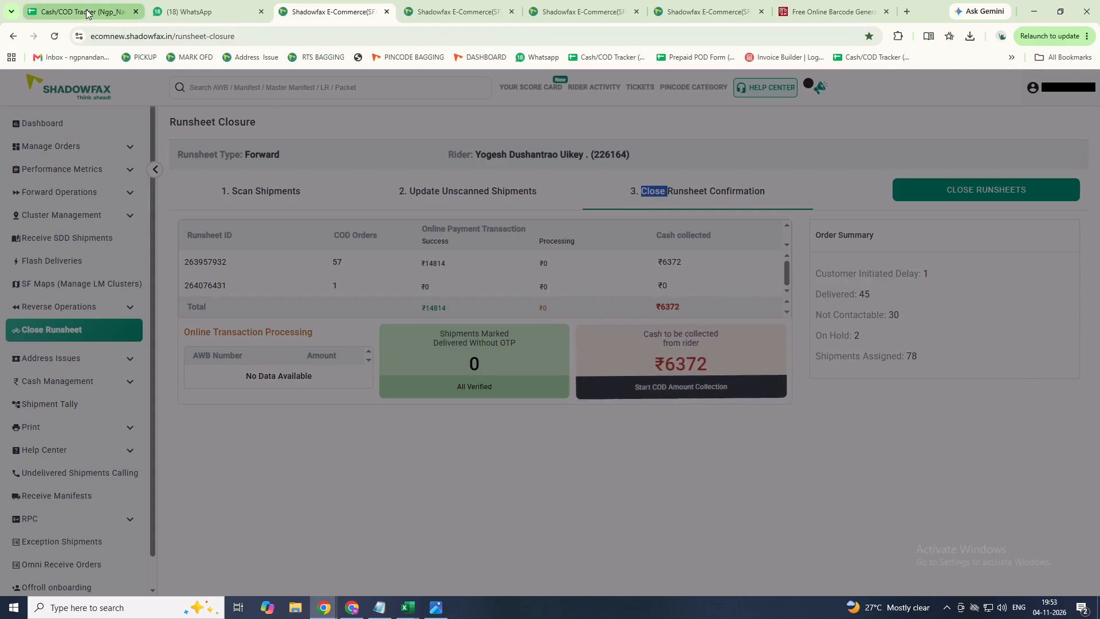
left_click(417, 356)
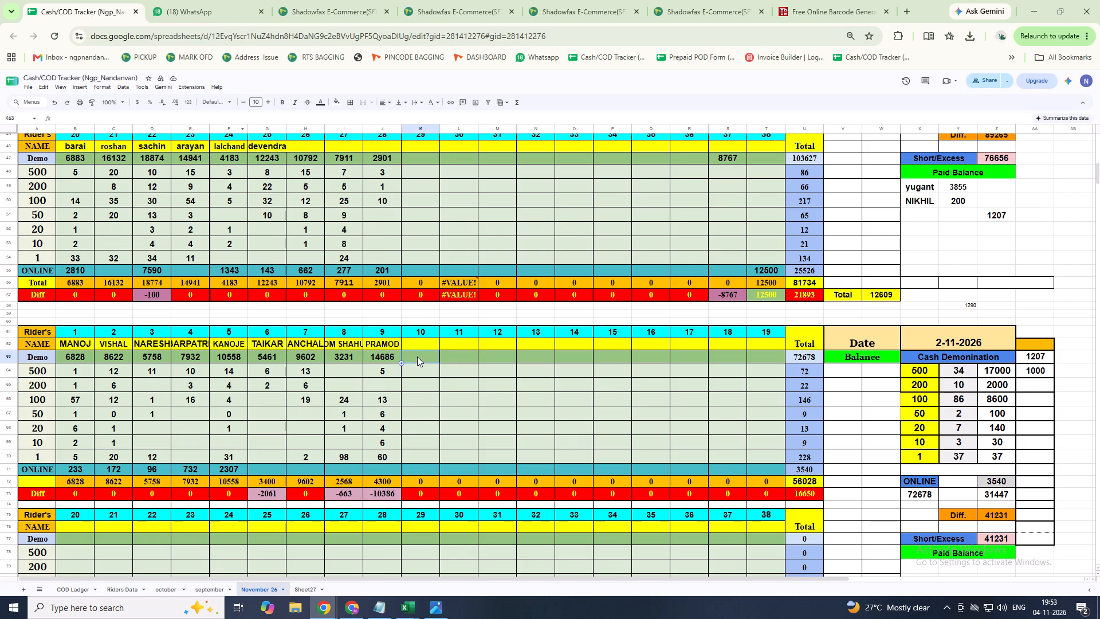
type("6372")
key("Up")
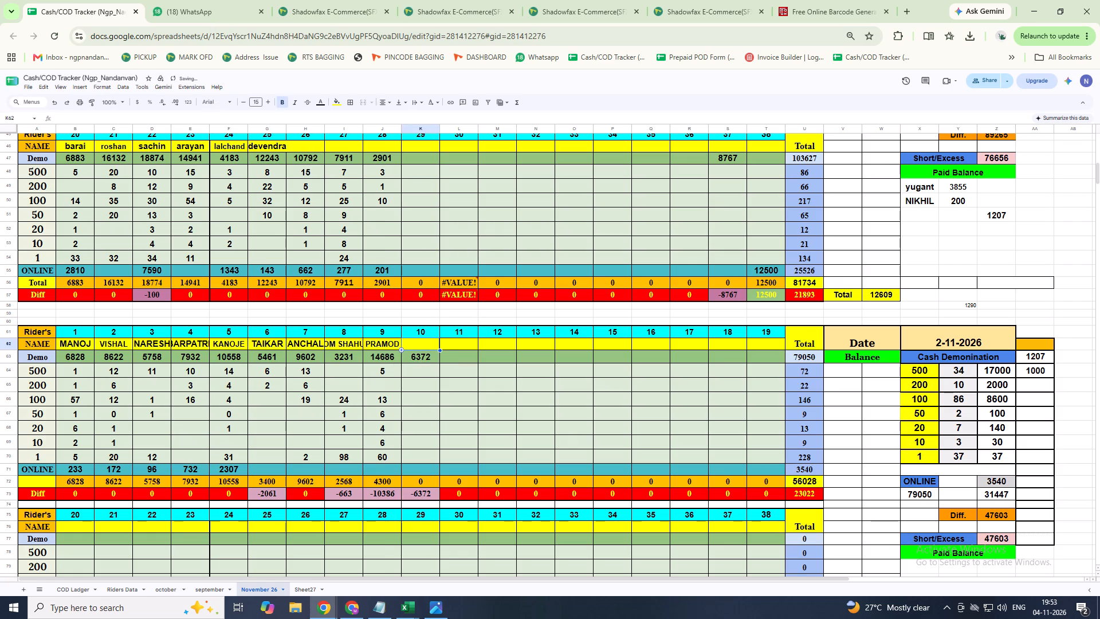
type("YOGESH")
key("Return")
key("Return")
key("Return")
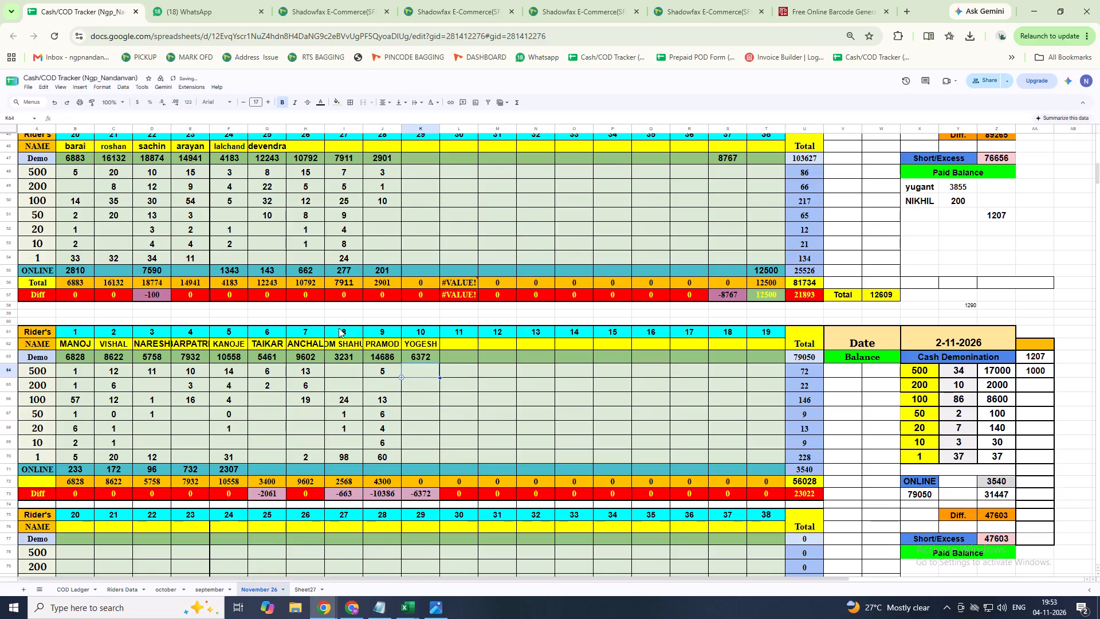
Record YOGESH's cash denominations in the tracker as 11 for the 500 row and 44 for the 1 row.
left_click(686, 7)
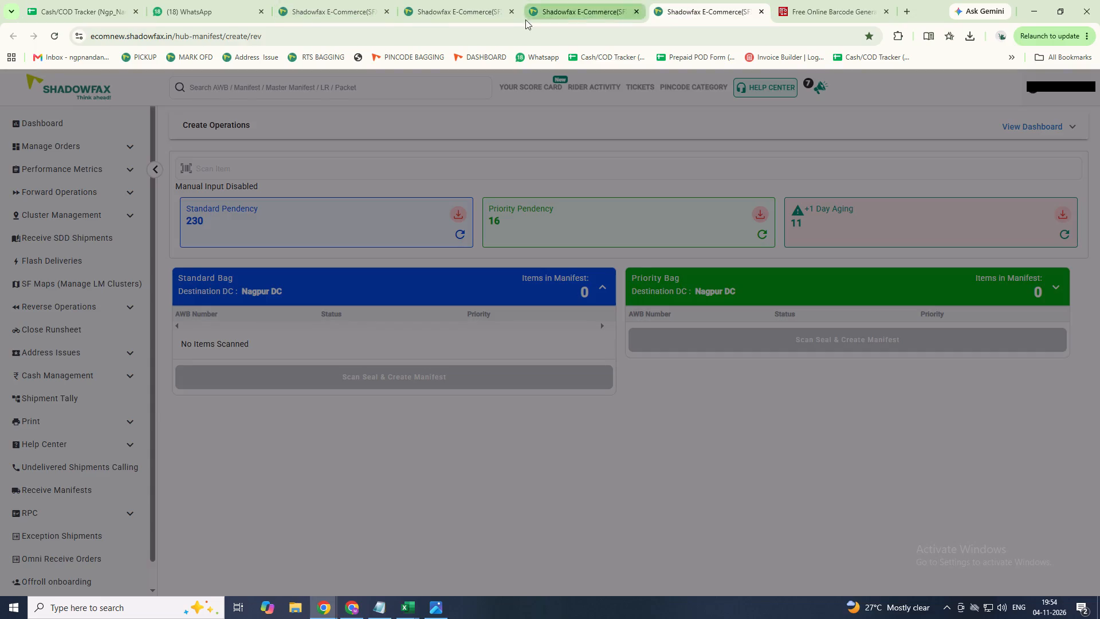
left_click(317, 7)
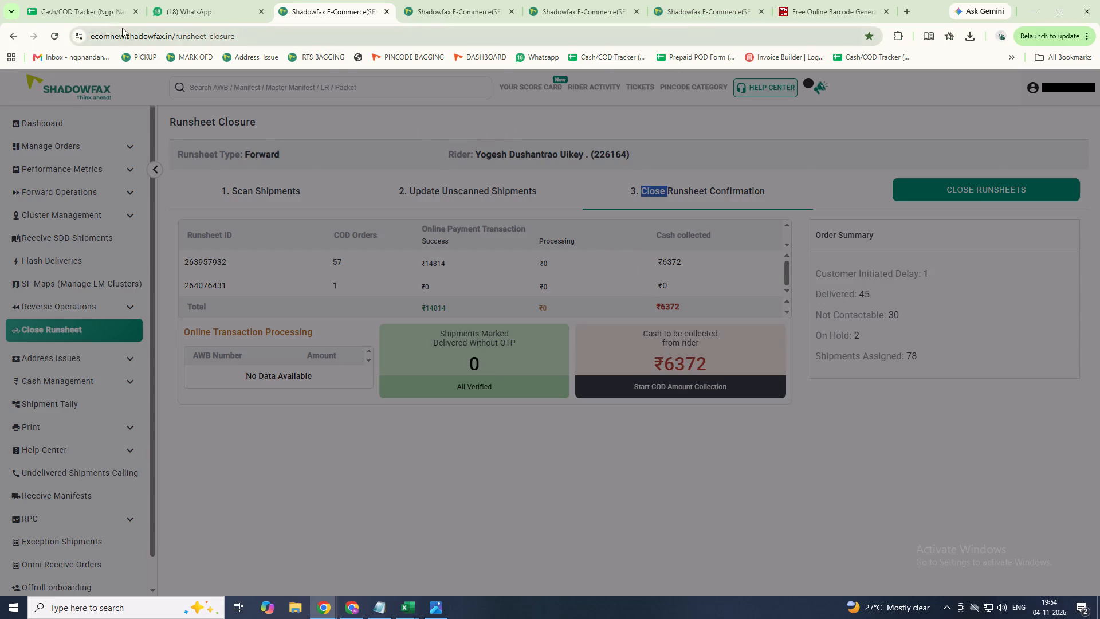
left_click(107, 13)
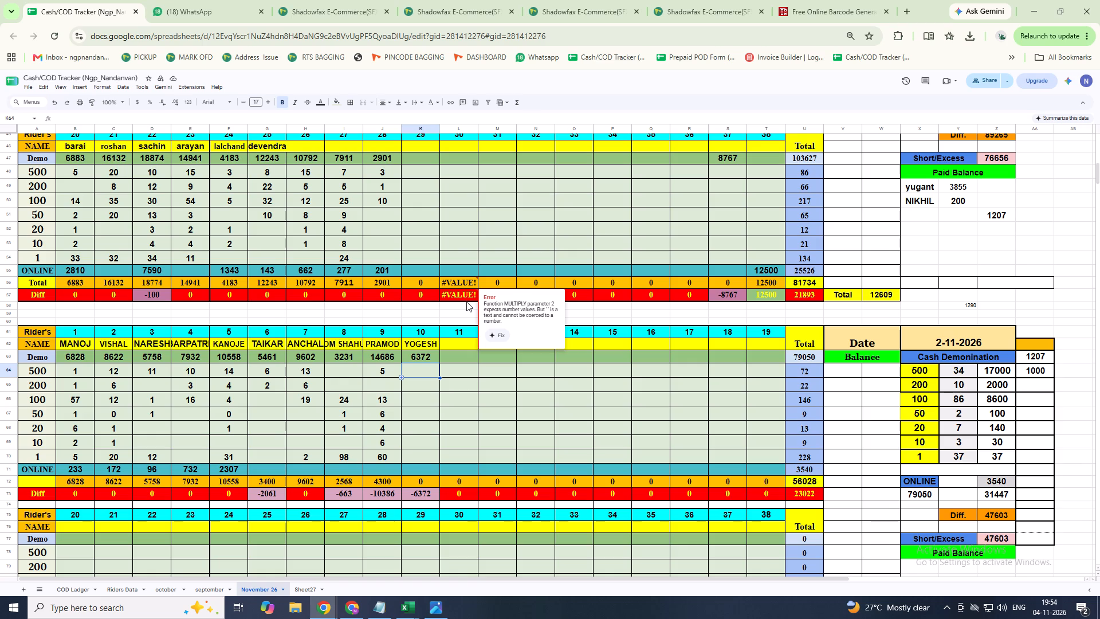
type("11")
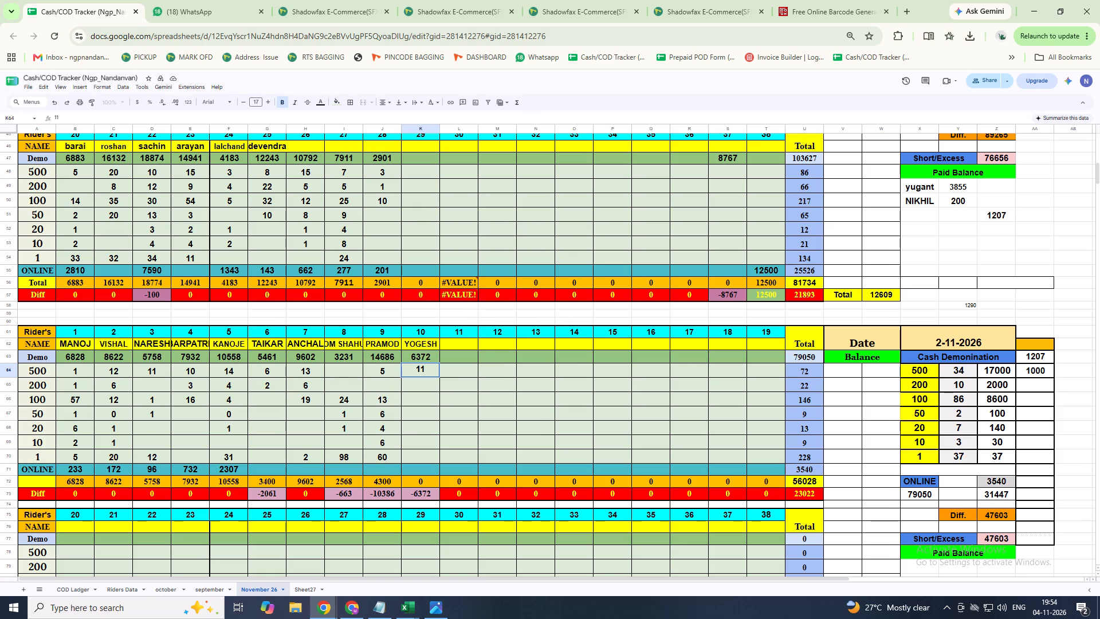
key("Return")
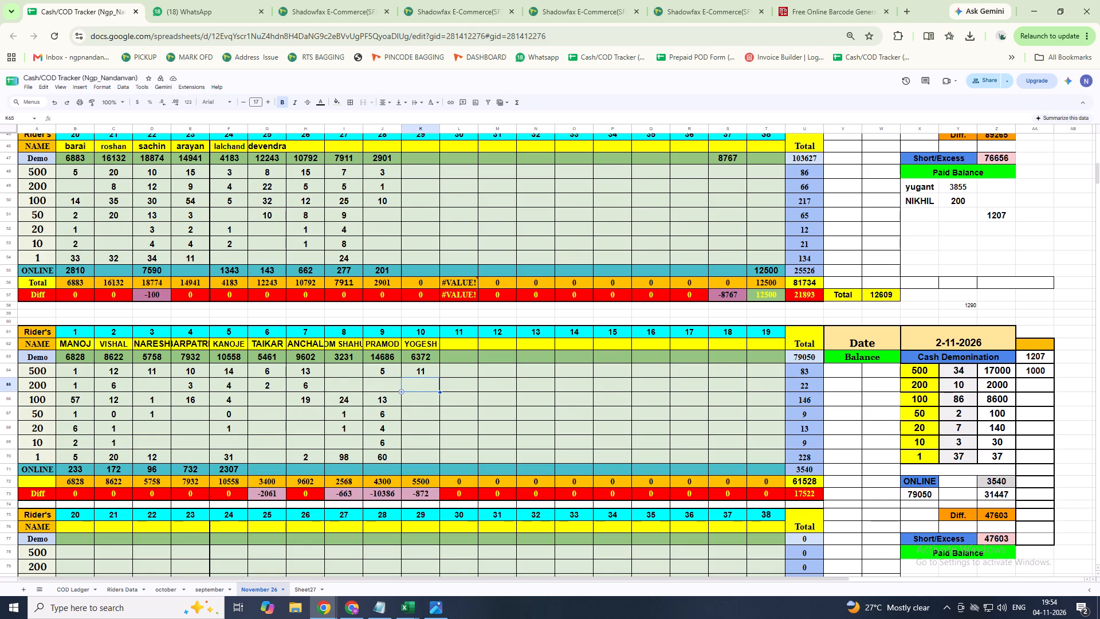
key("Down")
key("Down")
key("Down")
key("Down")
key("Down")
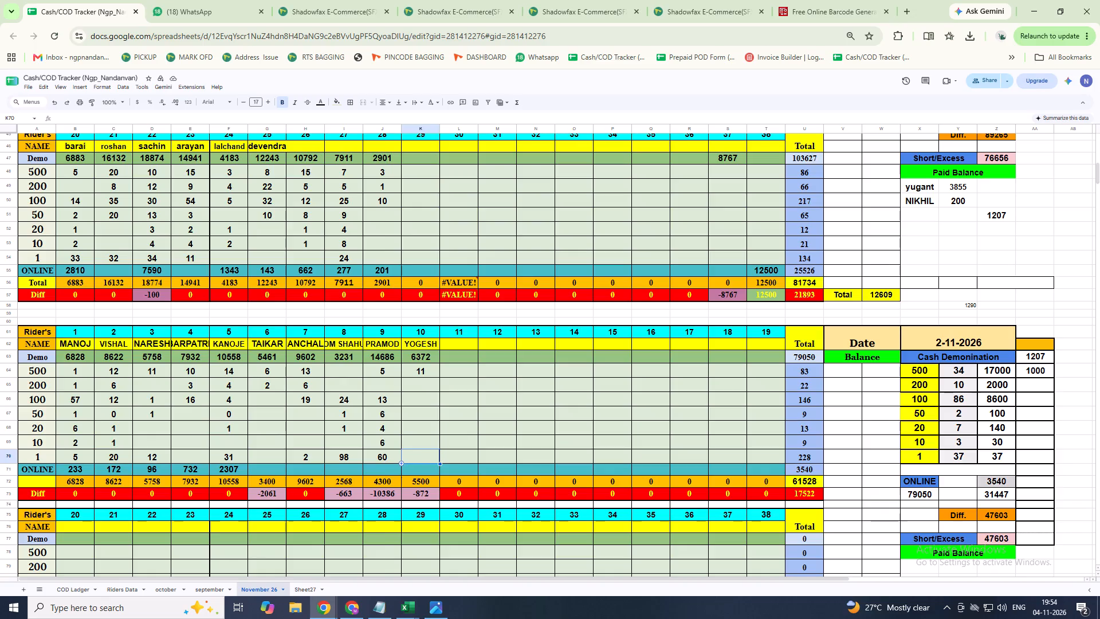
type("44")
key("Return")
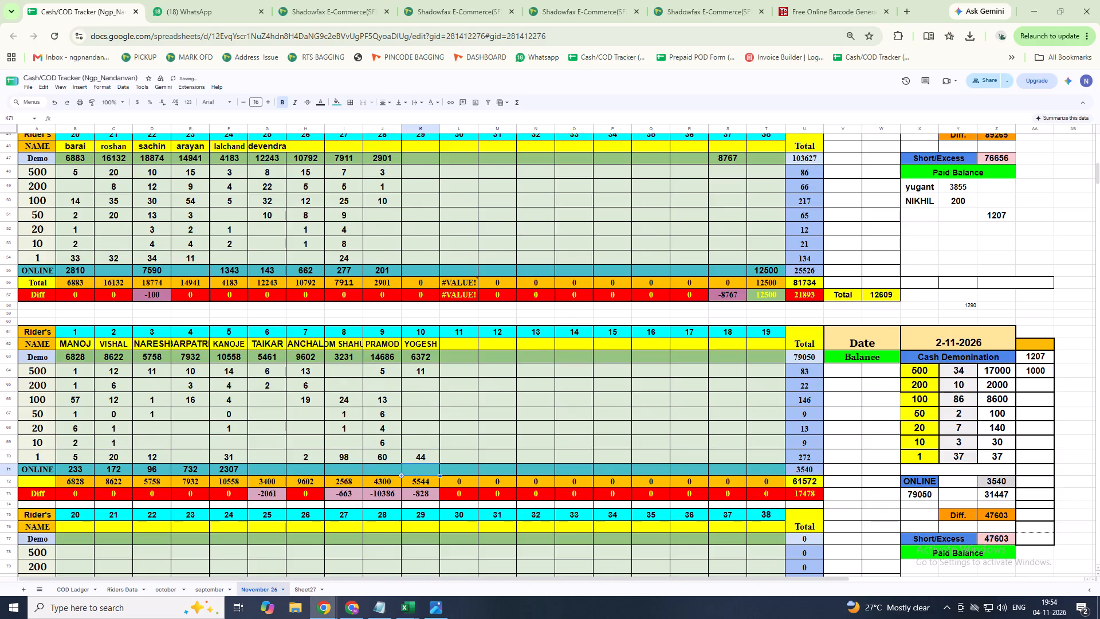
In the Shadowfax portal, start Yogesh's COD collection by UPI and generate a QR code for 828.
double_click(332, 9)
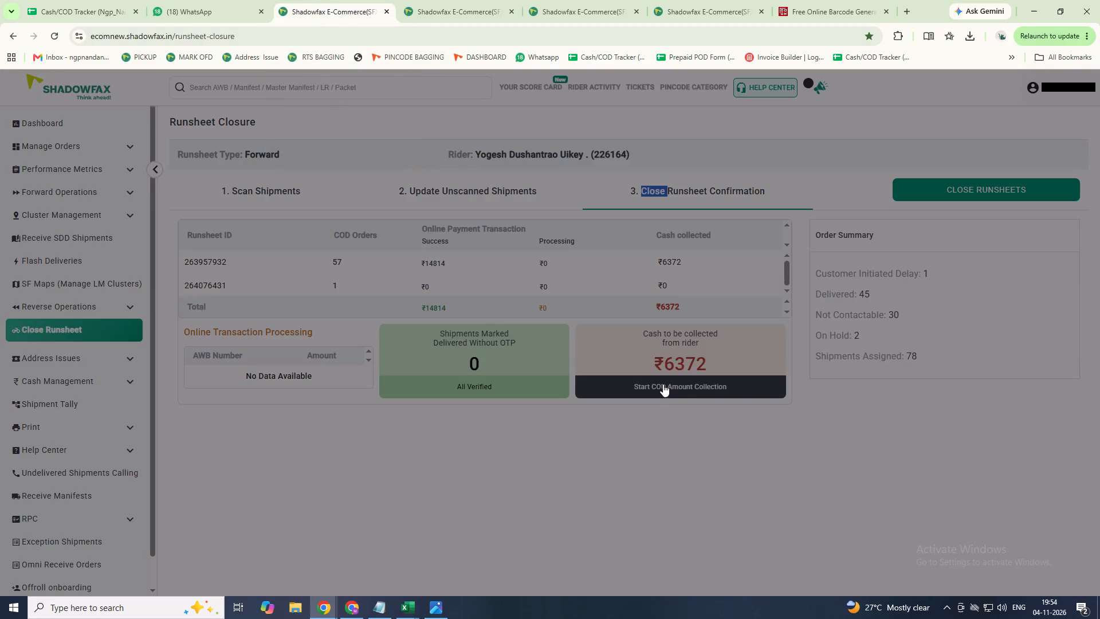
double_click(663, 384)
left_click(472, 339)
left_click(469, 339)
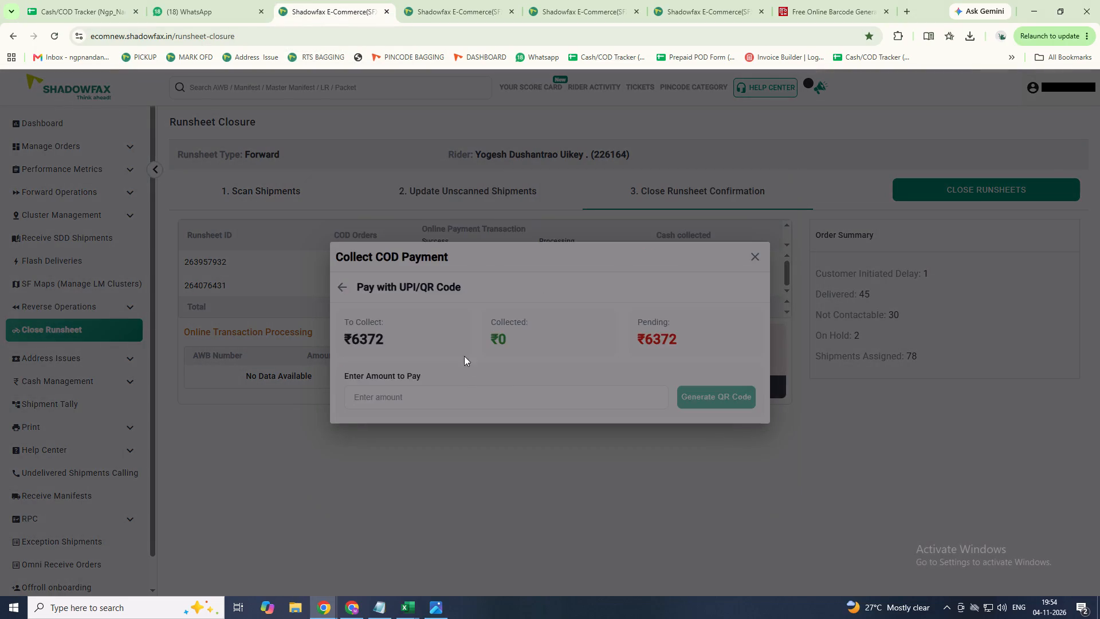
left_click(469, 410)
left_click(470, 404)
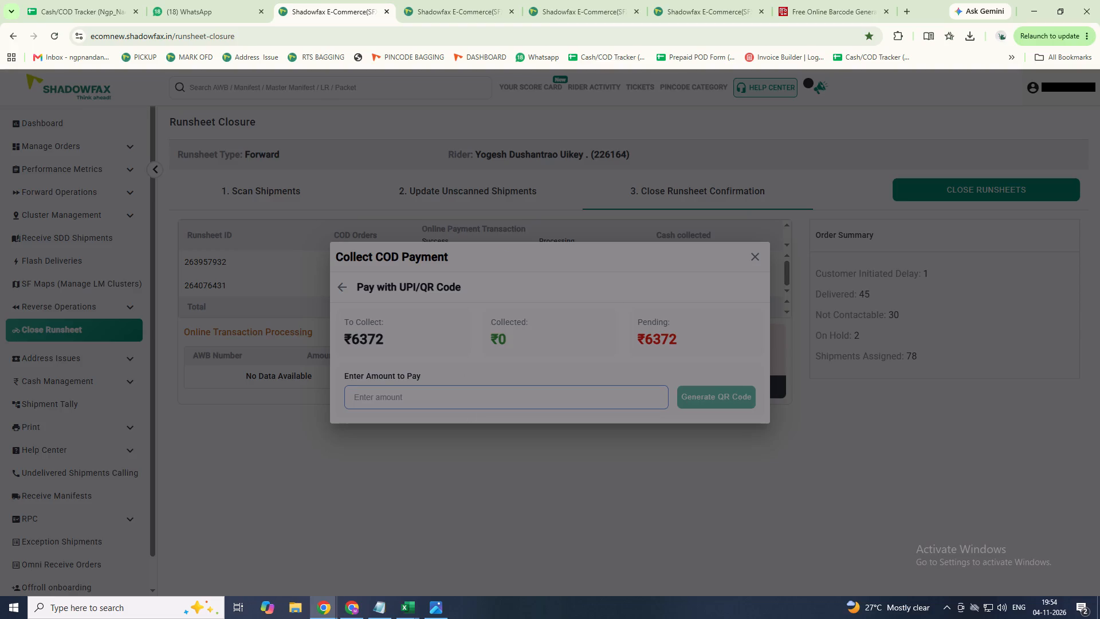
type("828")
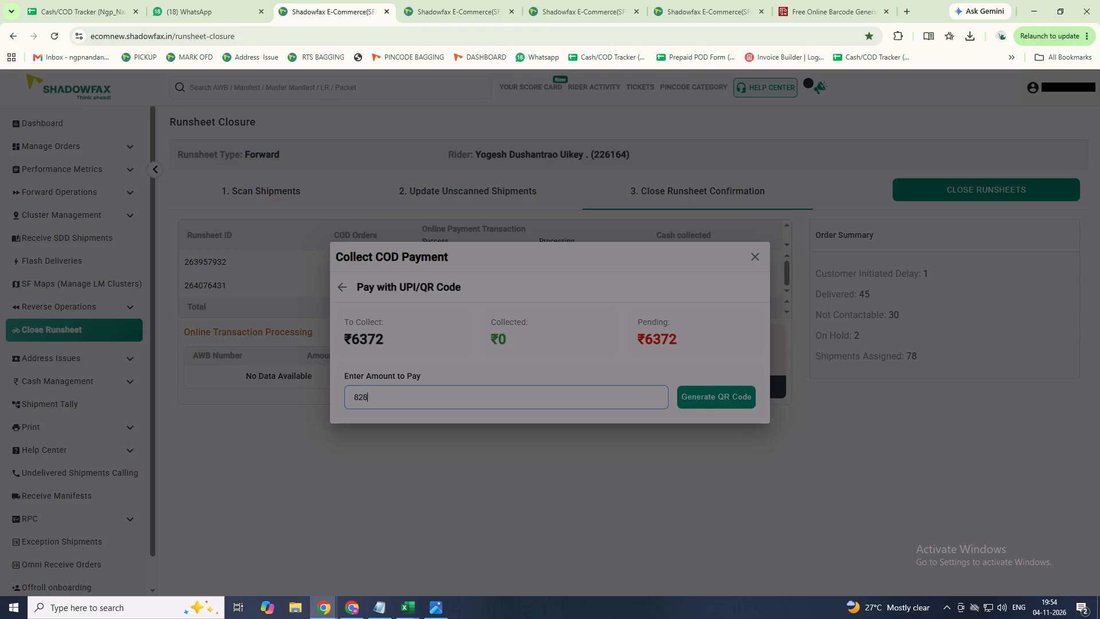
double_click(700, 399)
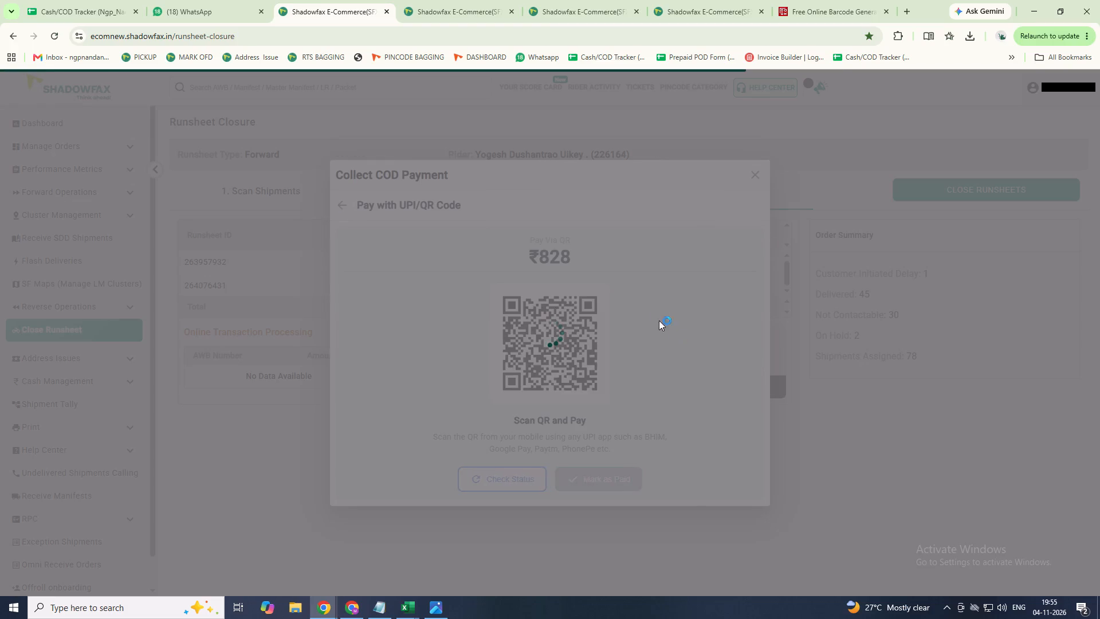
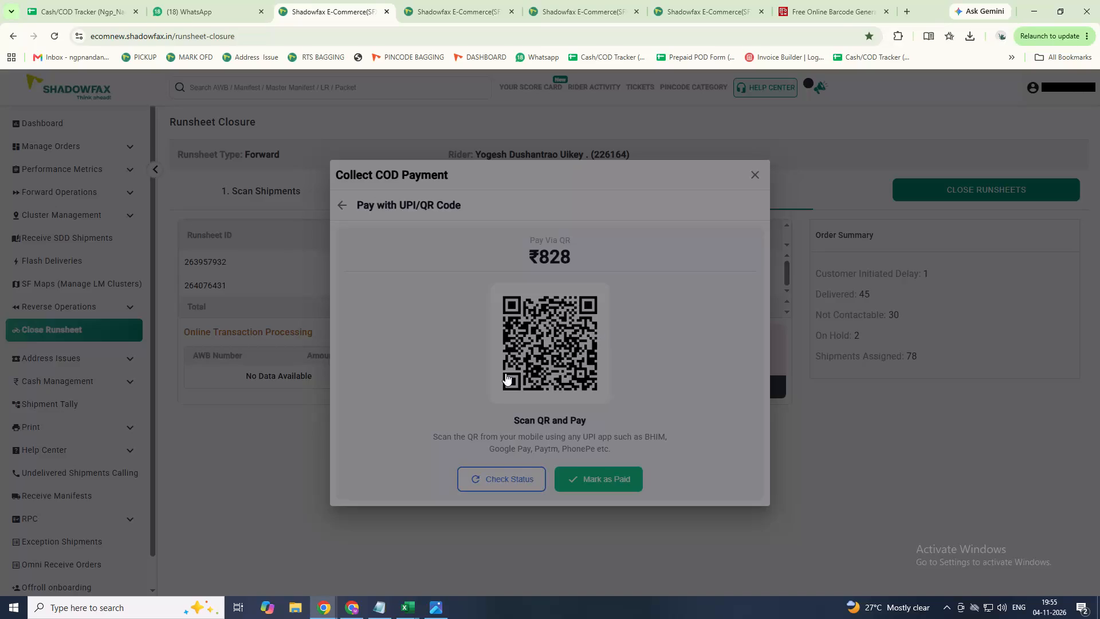
Check the status of Yogesh's 828 UPI payment until the portal registers it.
left_click(496, 478)
triple_click(494, 479)
double_click(494, 479)
left_click(486, 478)
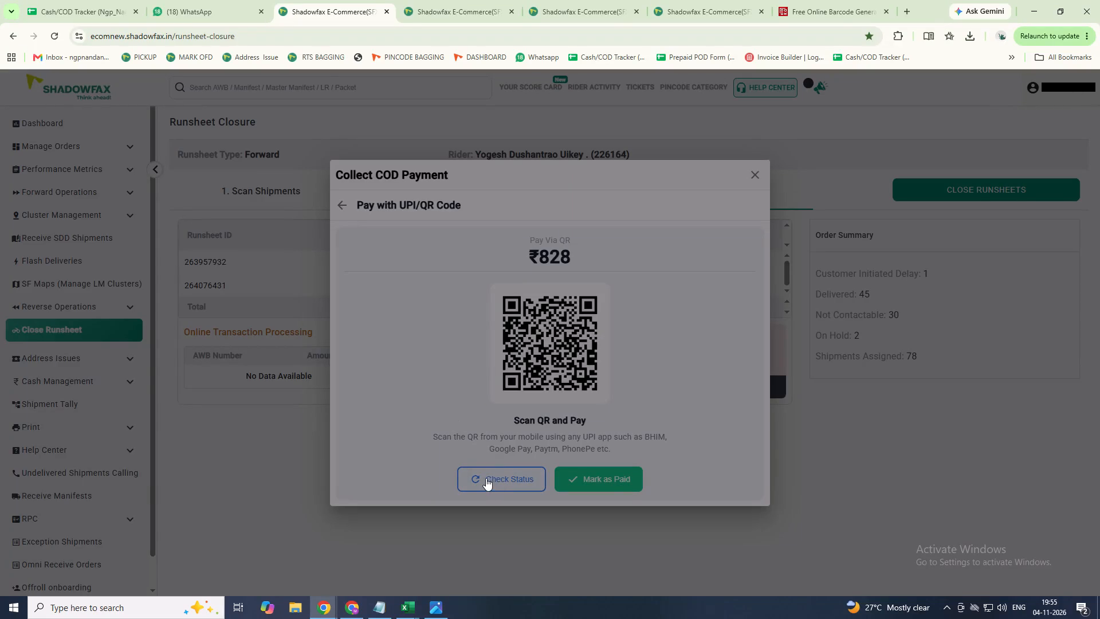
left_click_drag(483, 478, 477, 479)
triple_click(476, 479)
triple_click(473, 477)
triple_click(473, 475)
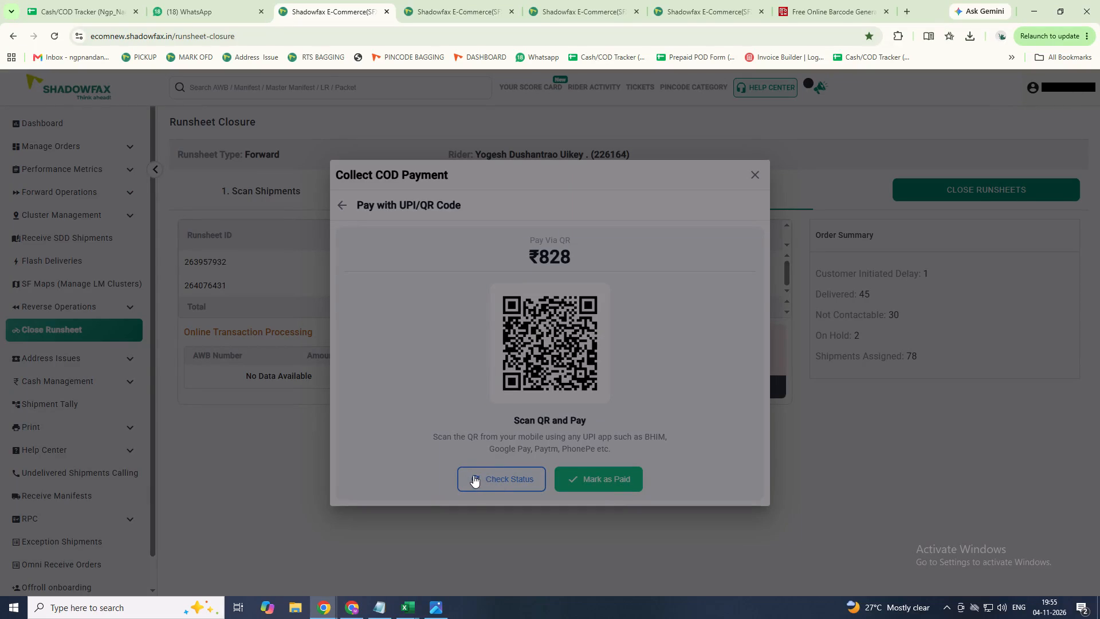
double_click(476, 476)
left_click(476, 475)
left_click(539, 425)
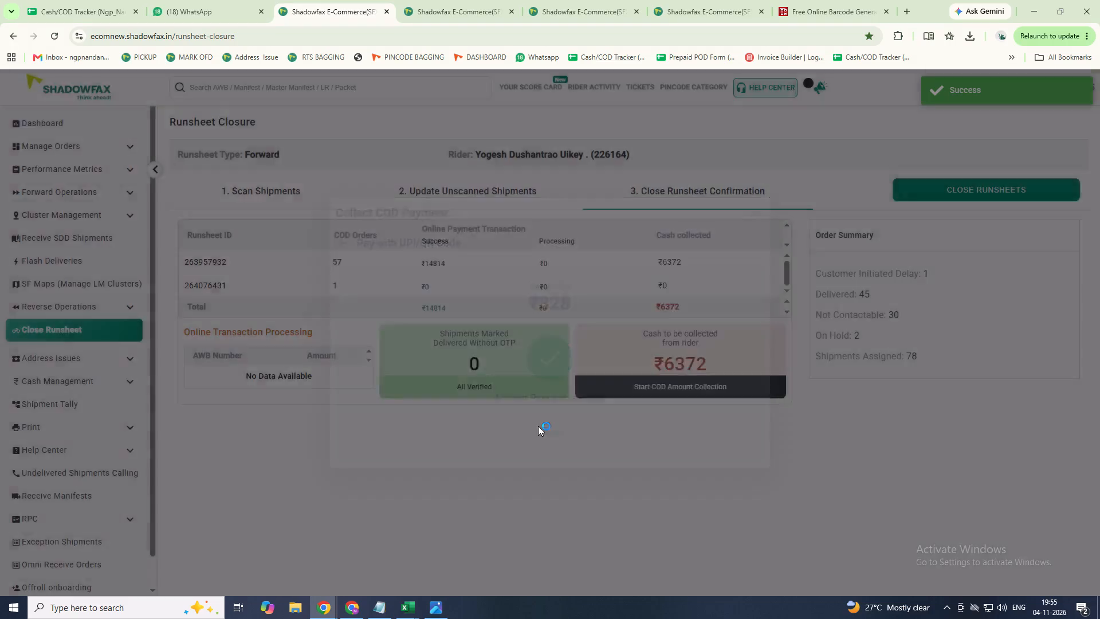
Collect the pending 5544 of Yogesh's COD as cash in hand and close the payment collection dialog.
left_click(653, 390)
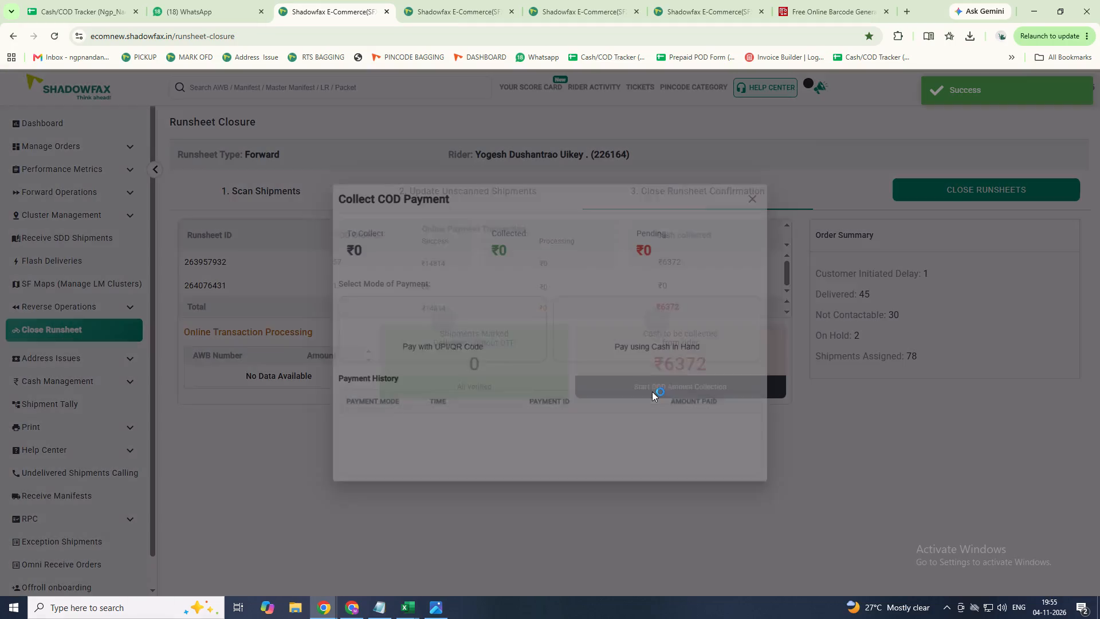
left_click(651, 391)
left_click(612, 351)
left_click(611, 352)
left_click(580, 396)
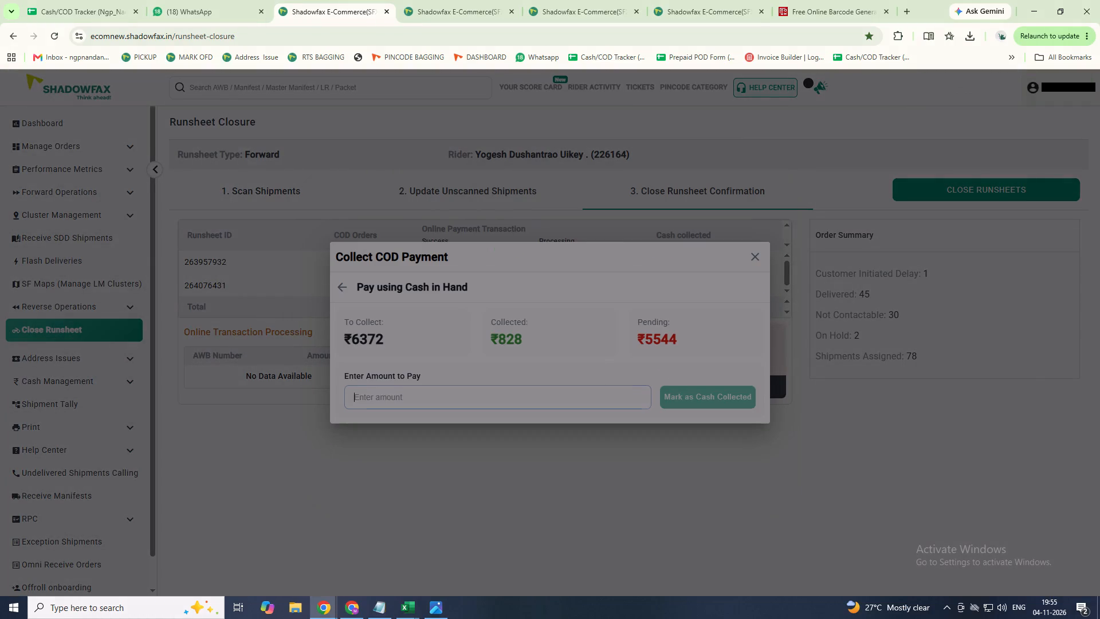
type("5544")
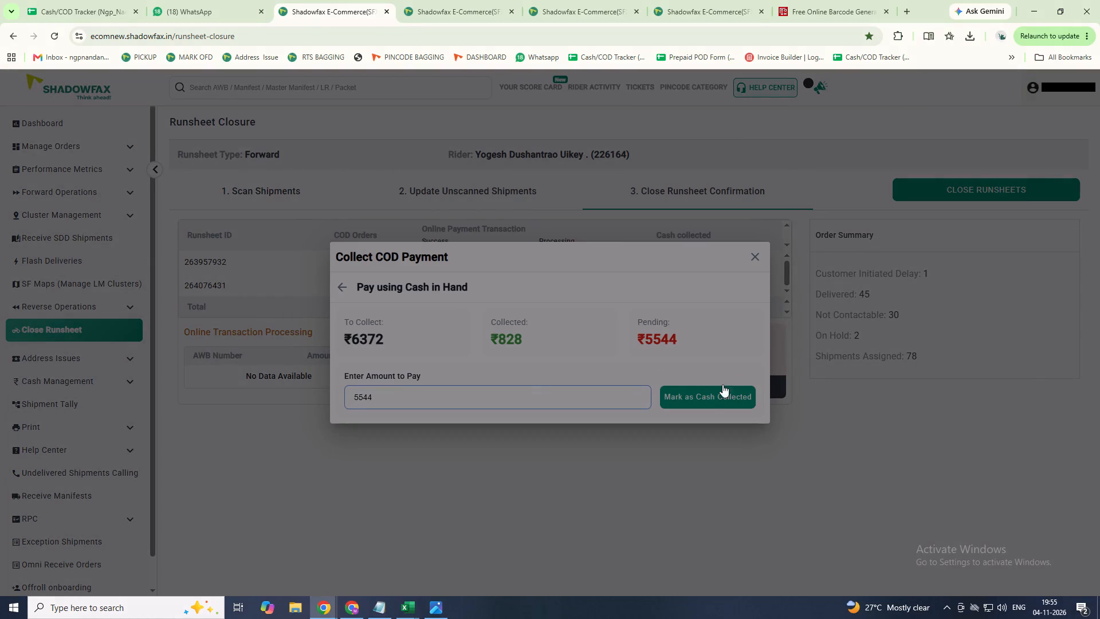
left_click(708, 395)
left_click(756, 199)
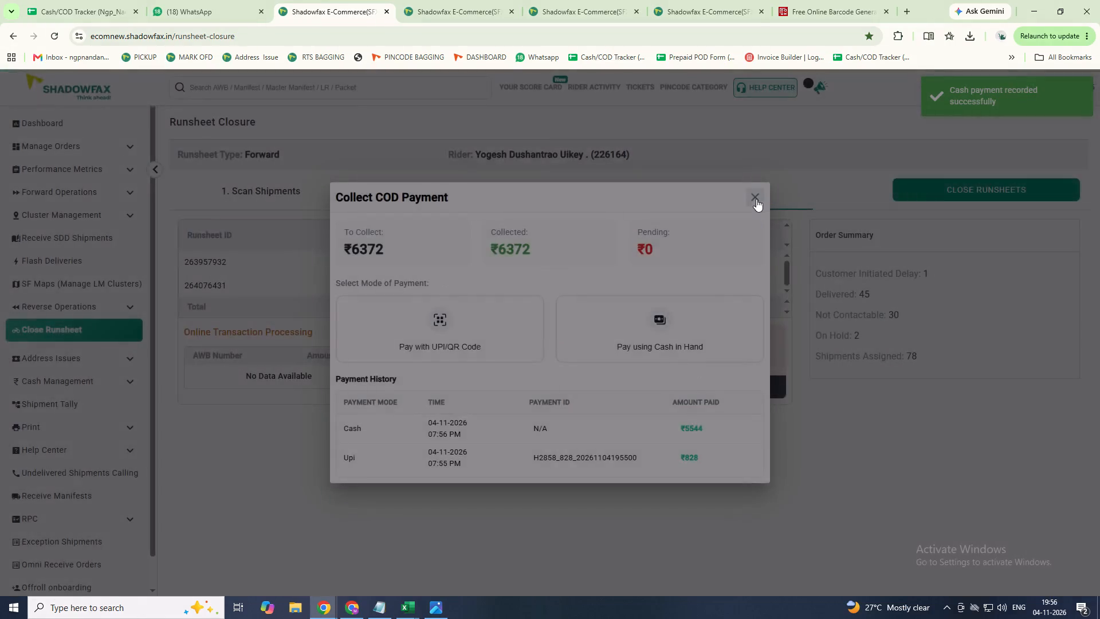
Mark Yogesh's cash as collected and close his forward runsheets.
left_click(737, 387)
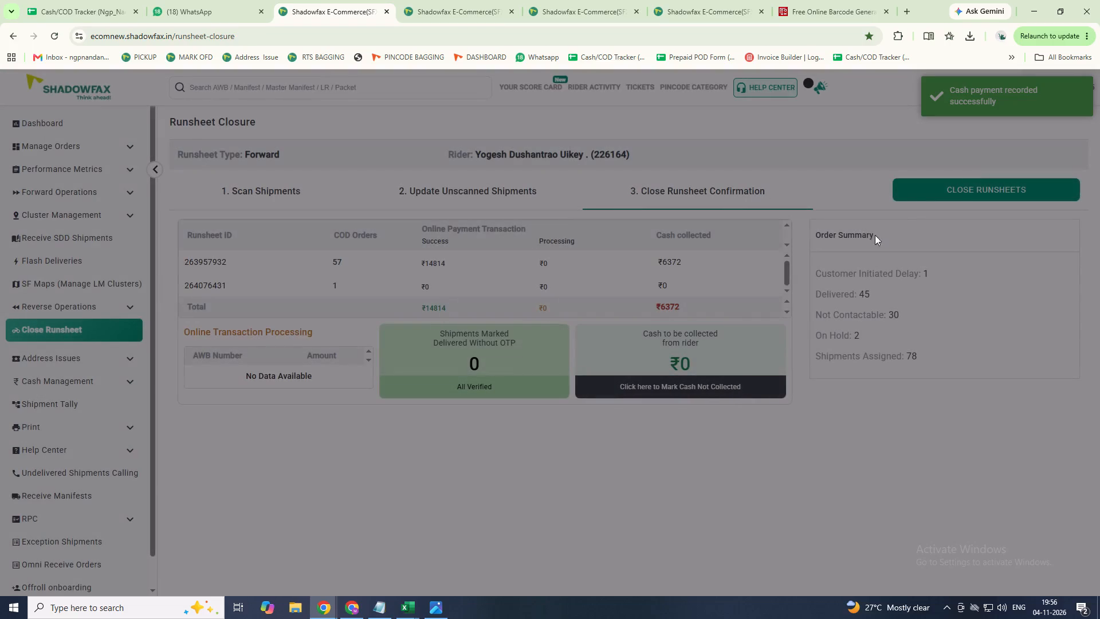
left_click(910, 194)
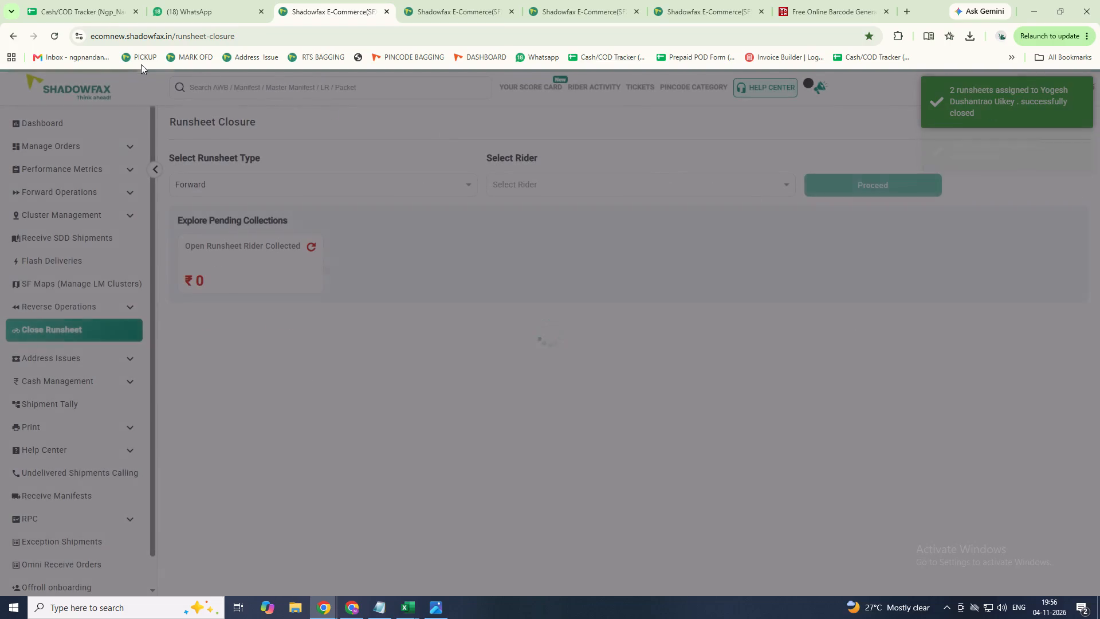
In the Cash/COD Tracker's 2-11-2026 block, enter 828 in the ONLINE row for YOGESH.
left_click(103, 12)
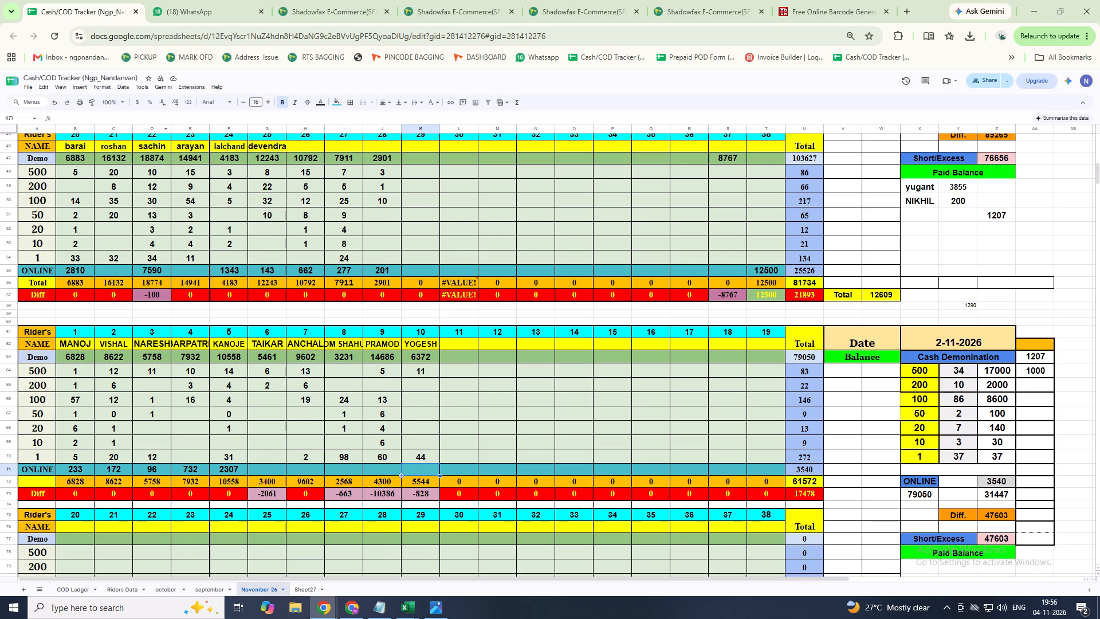
left_click(429, 469)
type("826")
key("BackSpace")
key("8")
key("Return")
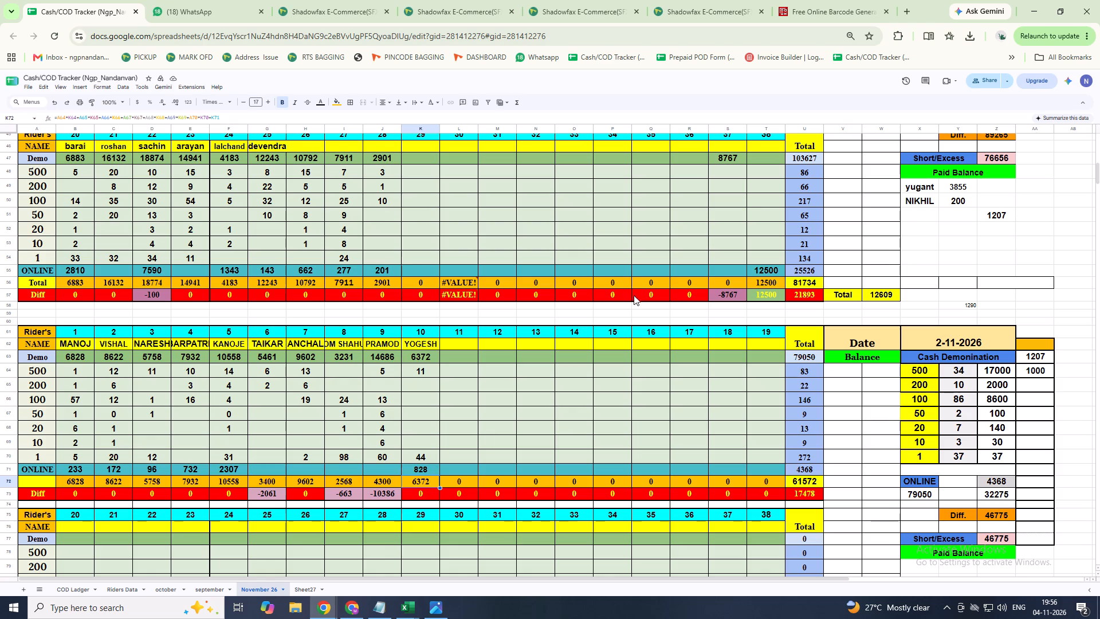
left_click(796, 10)
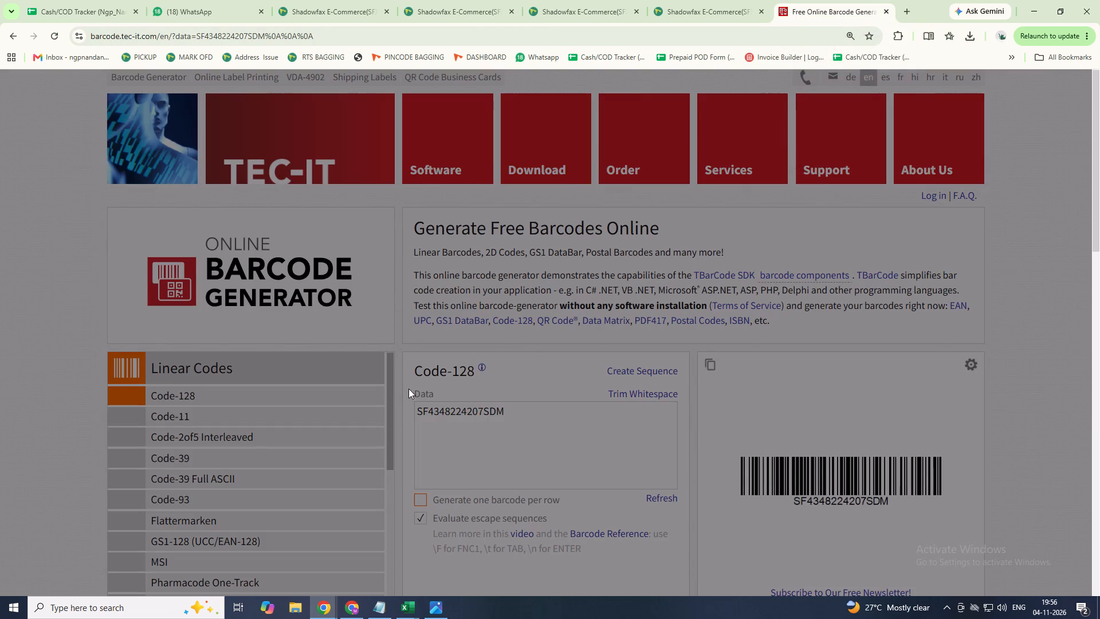
left_click(434, 416)
left_click(433, 415)
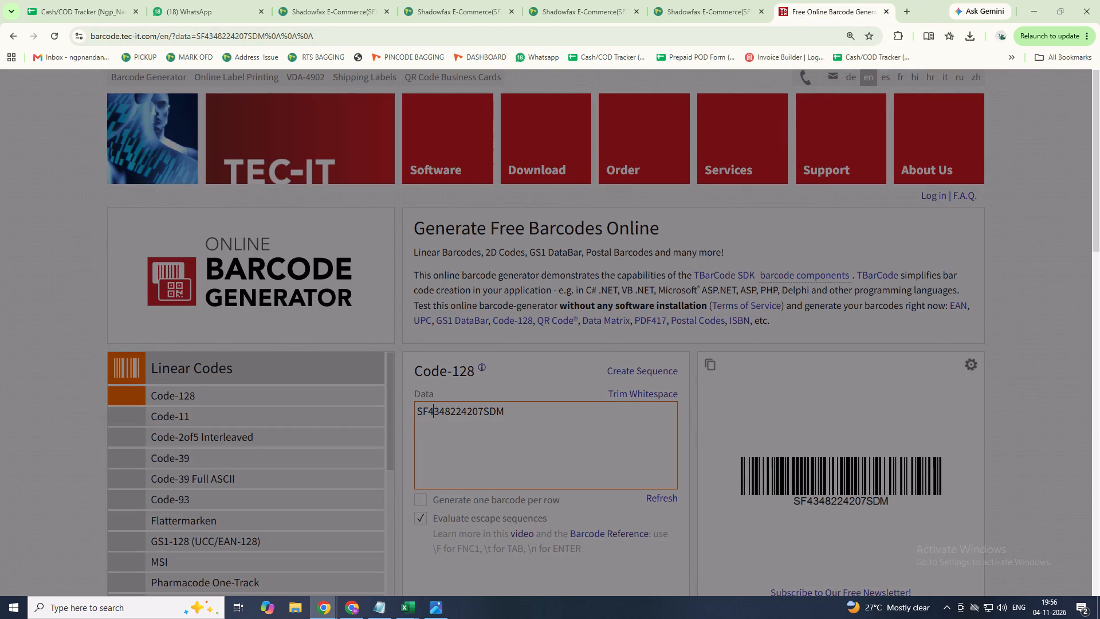
triple_click(431, 416)
left_click(434, 414)
double_click(420, 500)
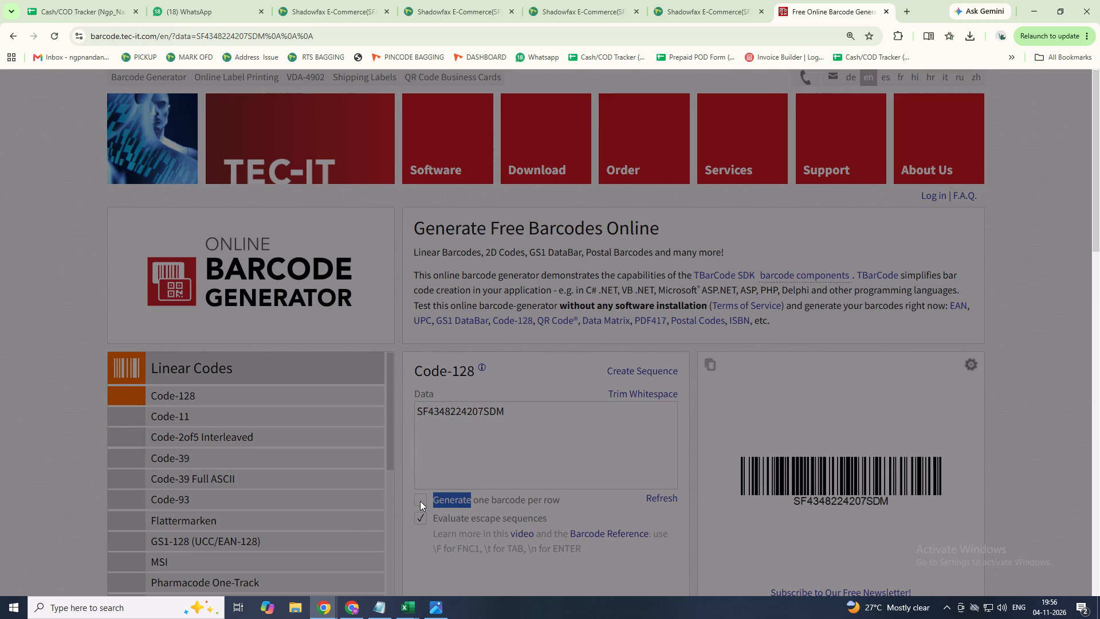
left_click(420, 501)
scroll(891, 450, "down", 3)
left_click(844, 450)
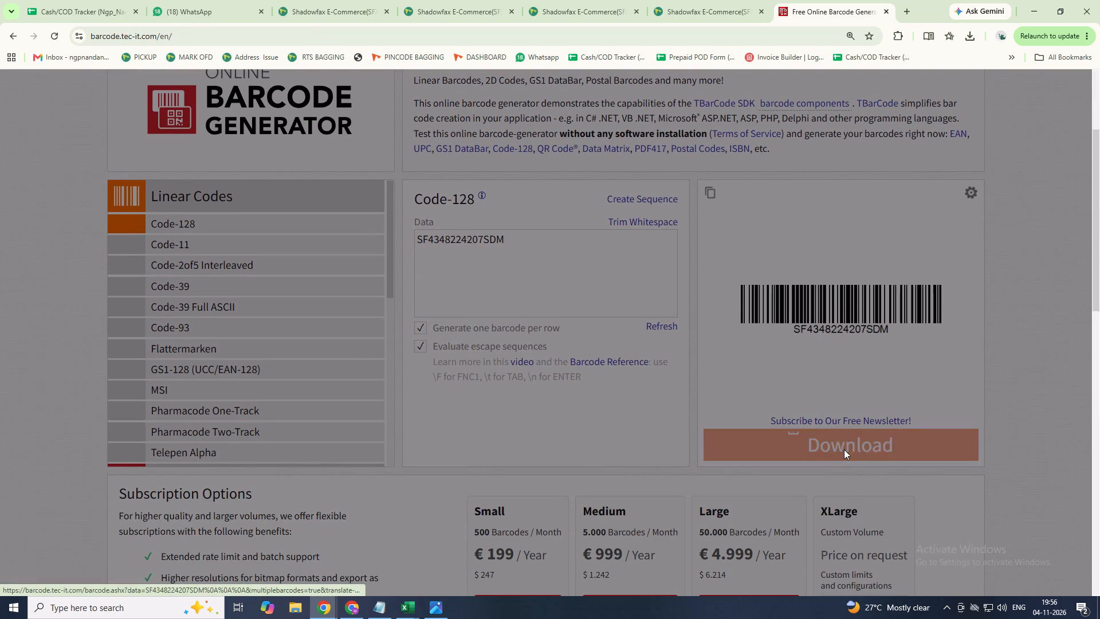
Open the downloaded barcode image in Photos and print one copy on the IBL printer.
left_click(835, 61)
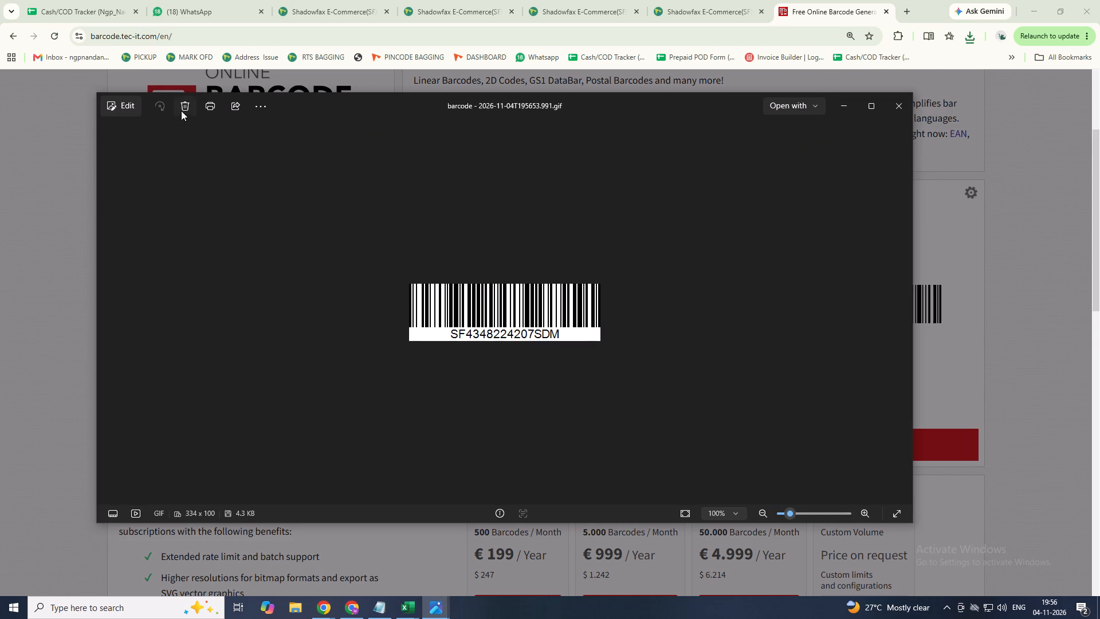
double_click(203, 105)
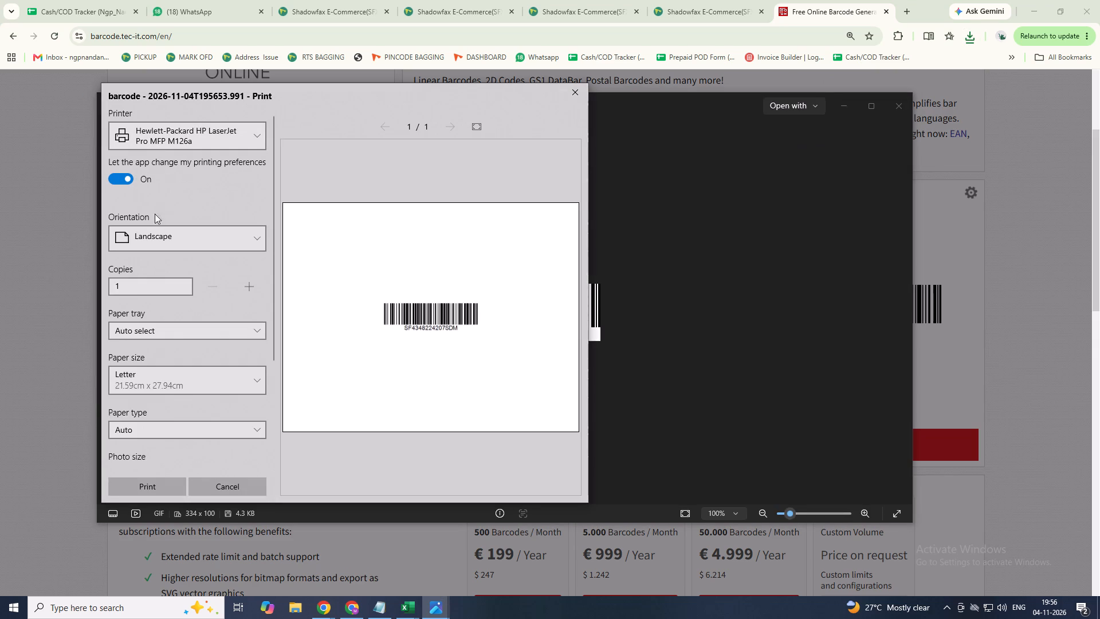
left_click(160, 135)
left_click(164, 139)
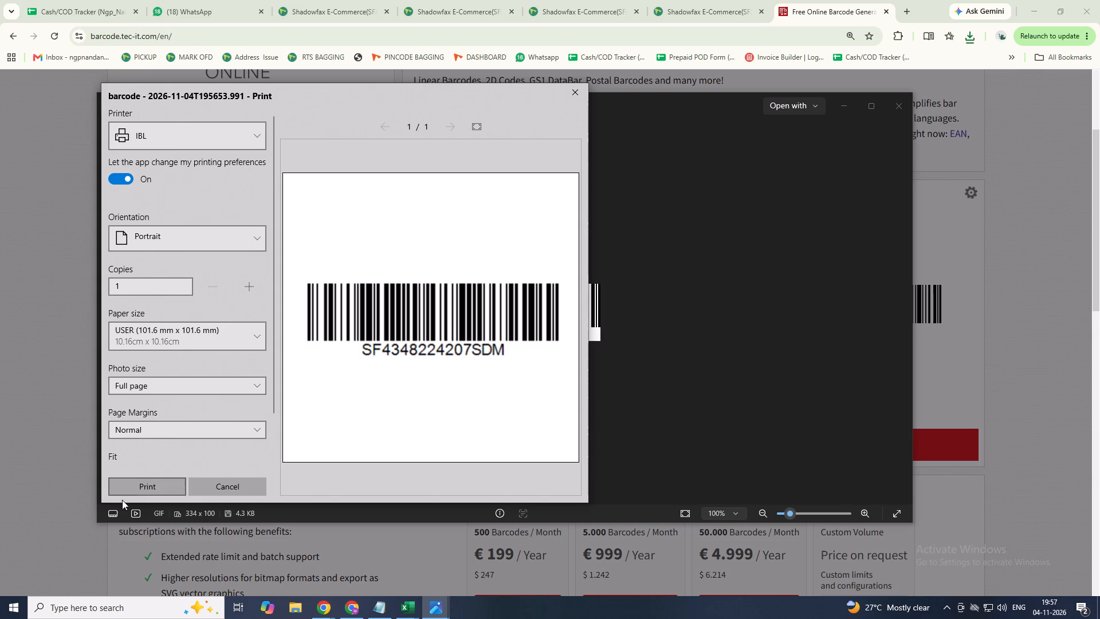
left_click(137, 489)
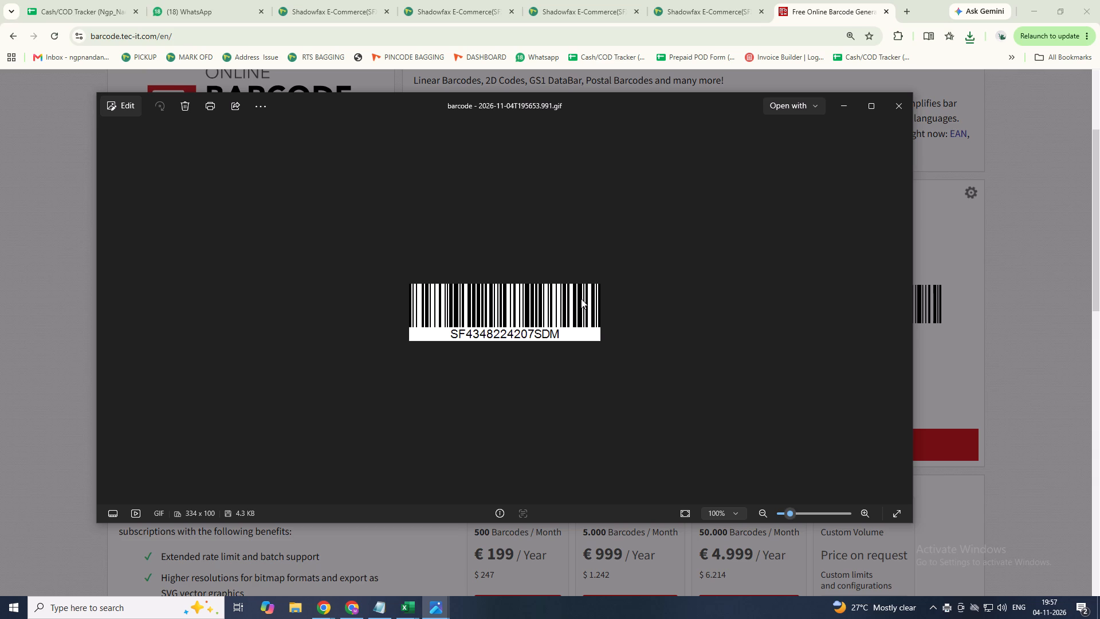
Close the barcode image in Photos.
left_click(900, 114)
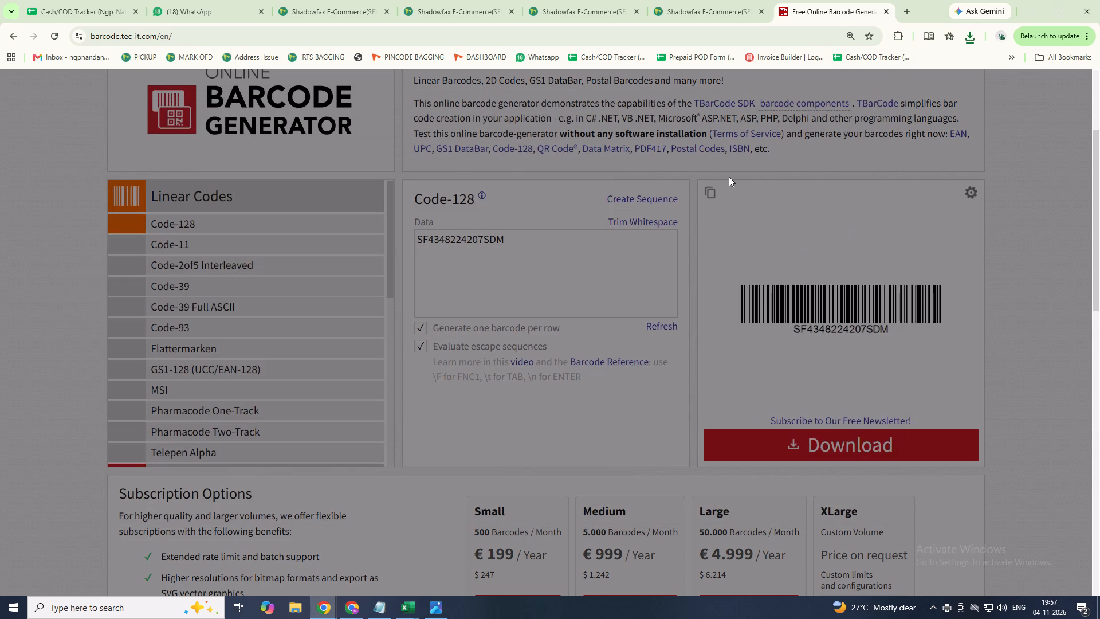
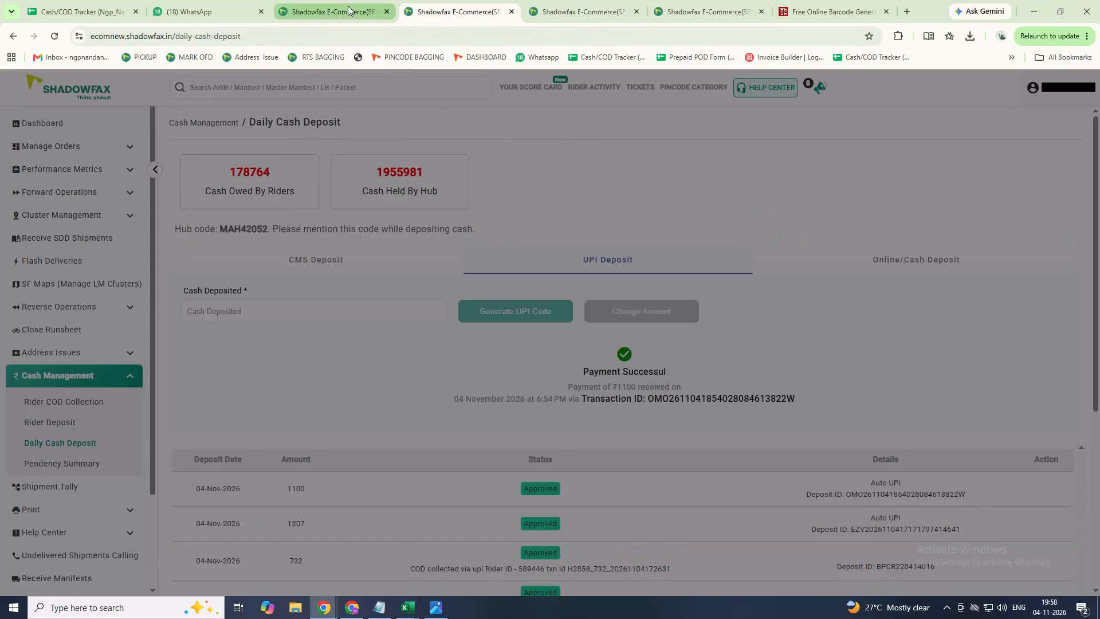
In Shadowfax's Runsheet Closure page, select rider Mangesh for the Forward runsheet type.
left_click(344, 7)
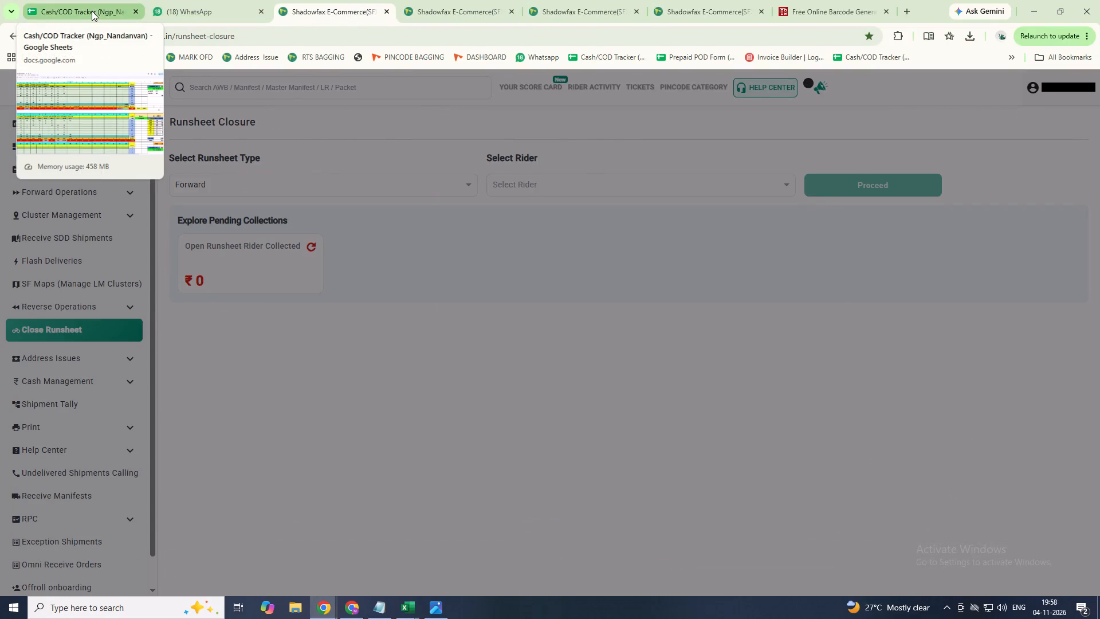
left_click(91, 11)
double_click(307, 5)
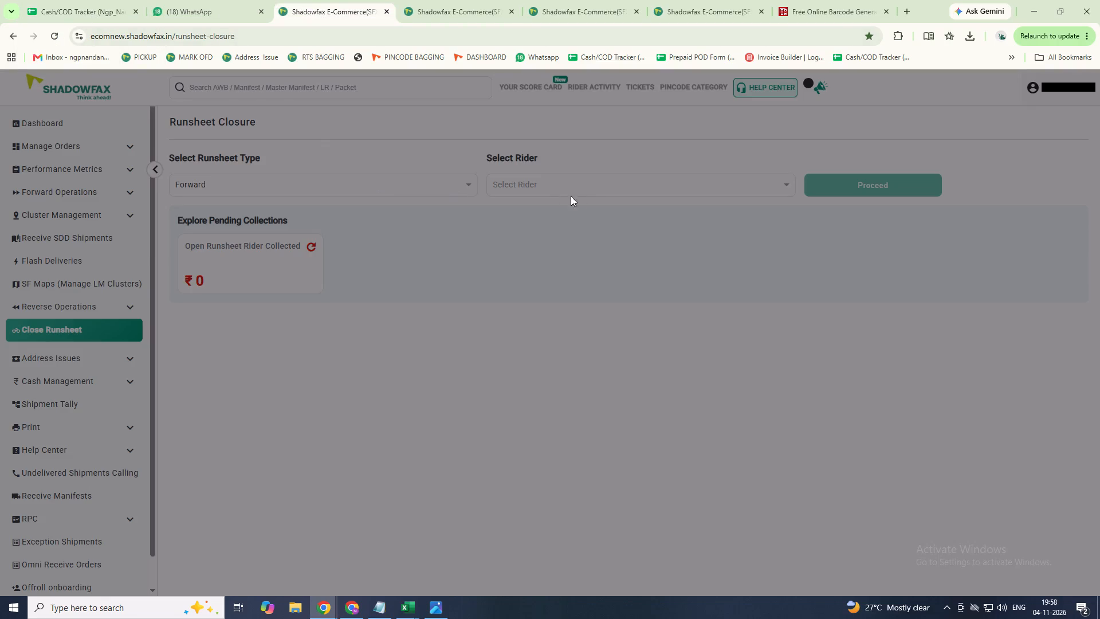
left_click(572, 190)
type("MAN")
left_click(577, 203)
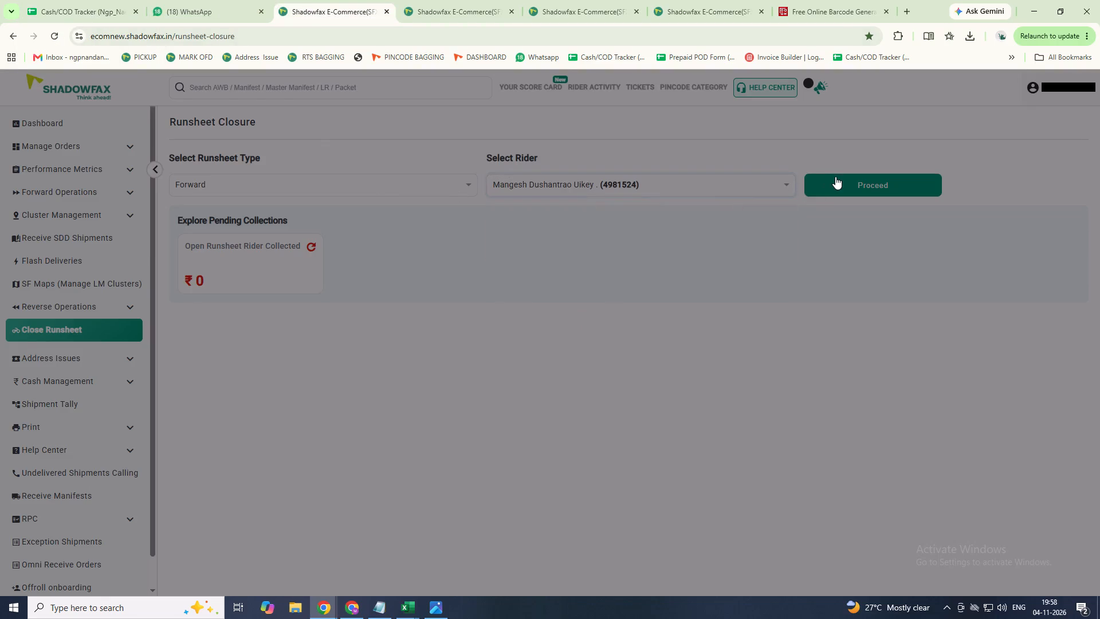
Proceed with Mangesh's forward runsheets and go to the close runsheet confirmation stage.
left_click(836, 177)
left_click(685, 185)
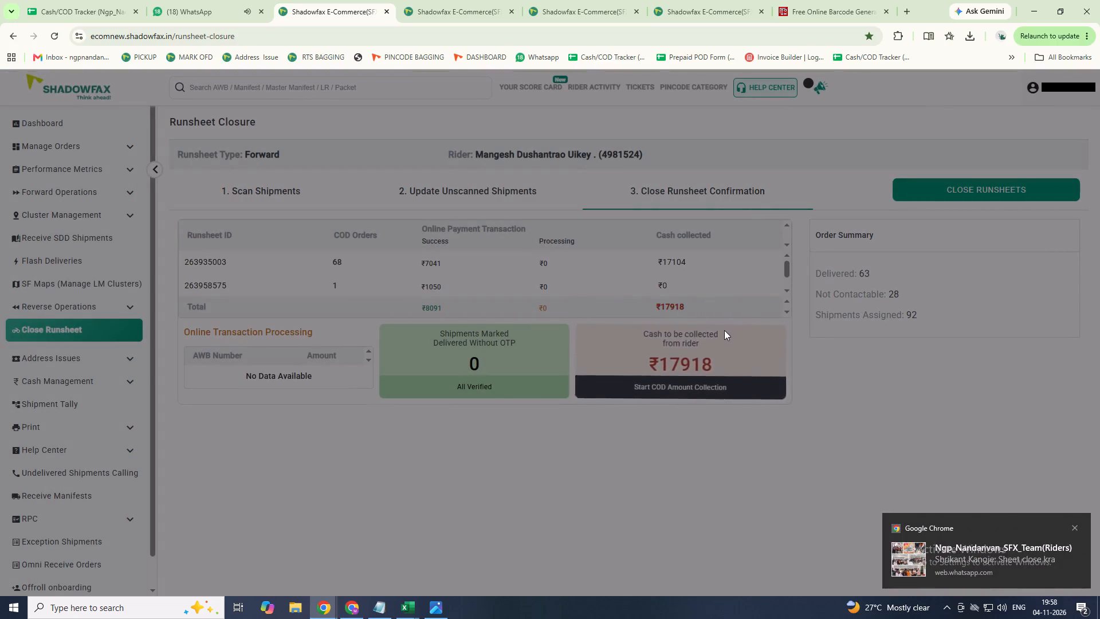
In the Cash/COD Tracker's 2-11-2026 block, add rider 11 as MUIKEY with a Demo amount of 17918.
left_click(49, 9)
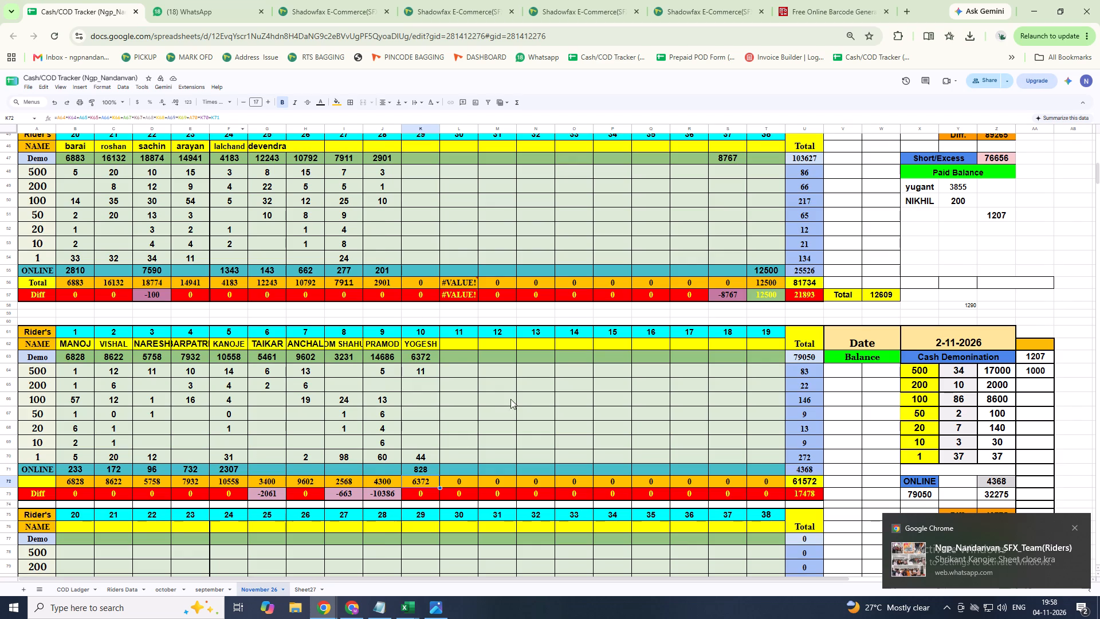
left_click(451, 356)
type("17918")
key("Up")
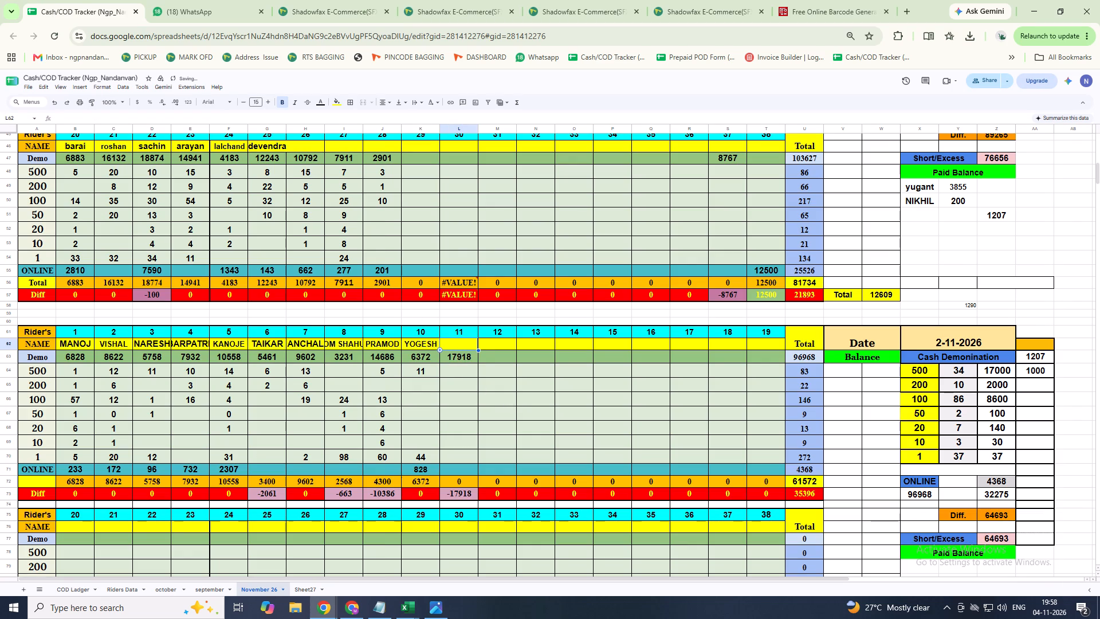
type("MUIKEY")
key("Return")
key("Return")
key("Return")
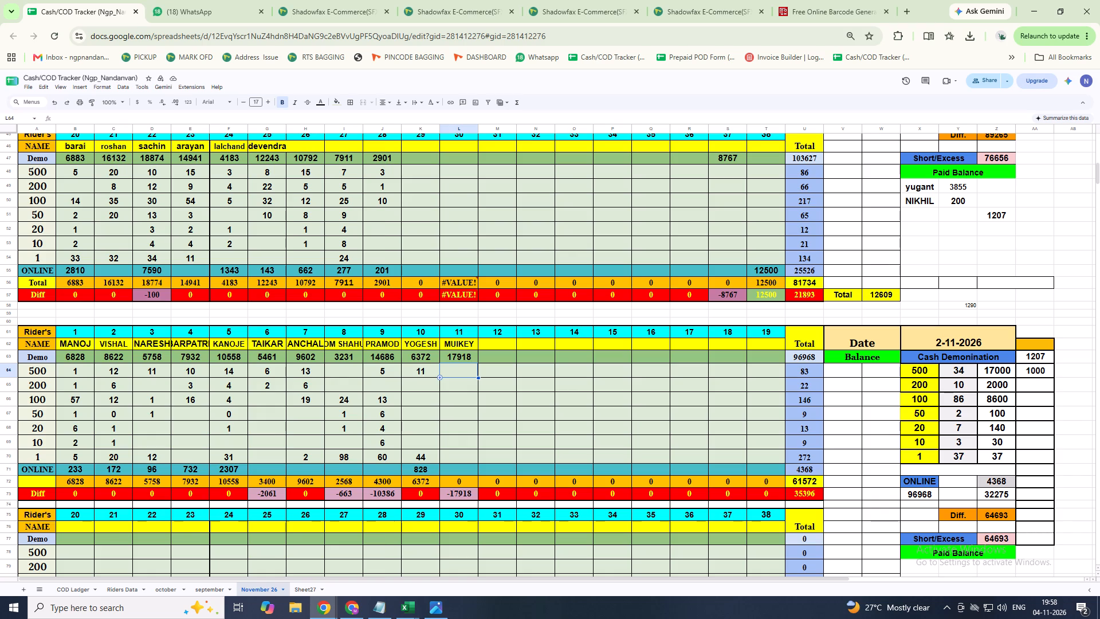
Enter MUIKEY's note counts: 29 in the 500 row, 3 in the 200 row and 18 in the 100 row.
type("29")
key("Return")
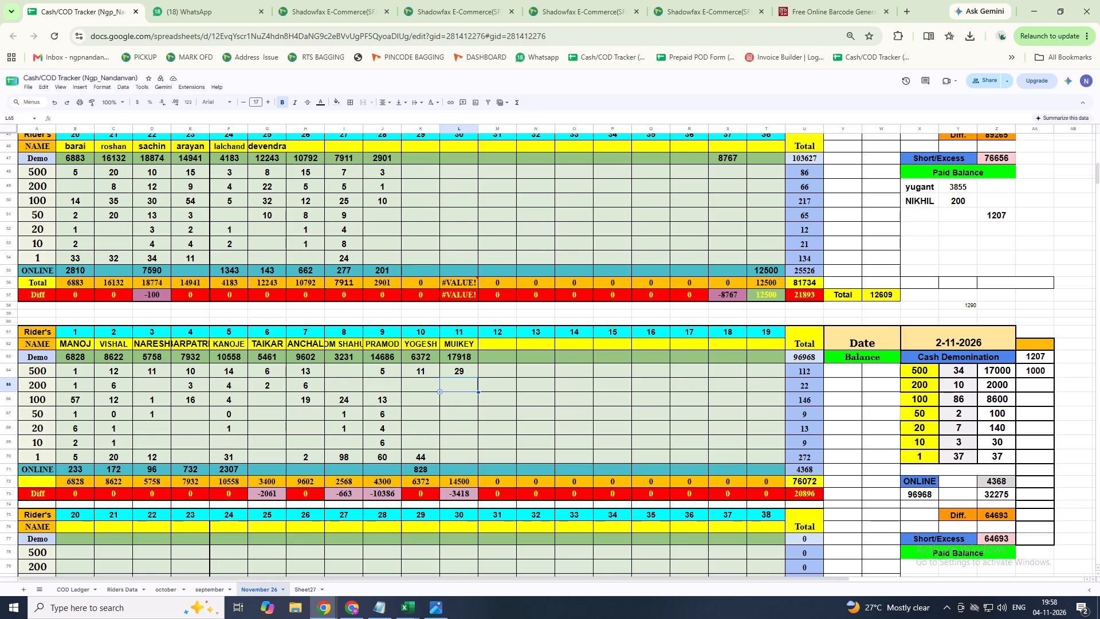
key("3")
key("Return")
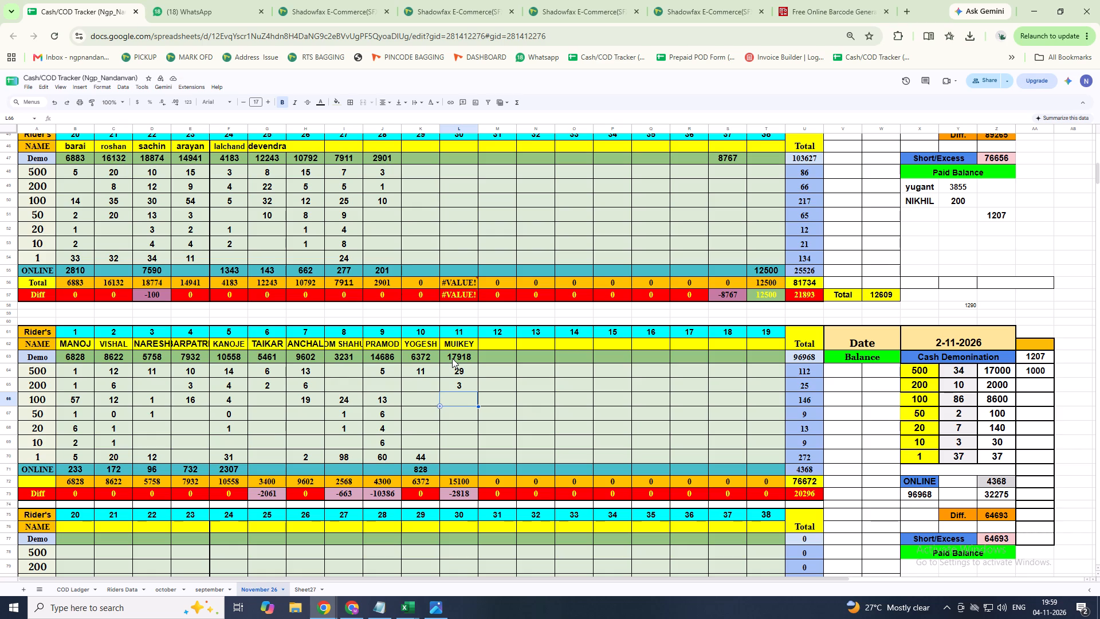
type("18")
key("Return")
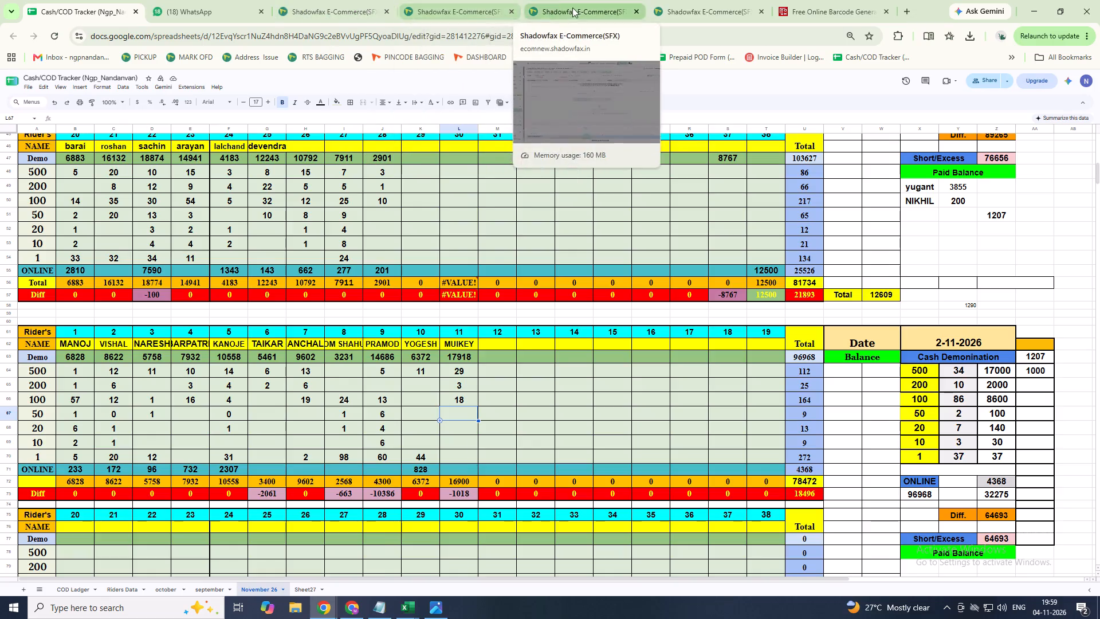
In the Shadowfax portal, record Mangesh's COD payment of 17918 as cash in hand.
double_click(357, 13)
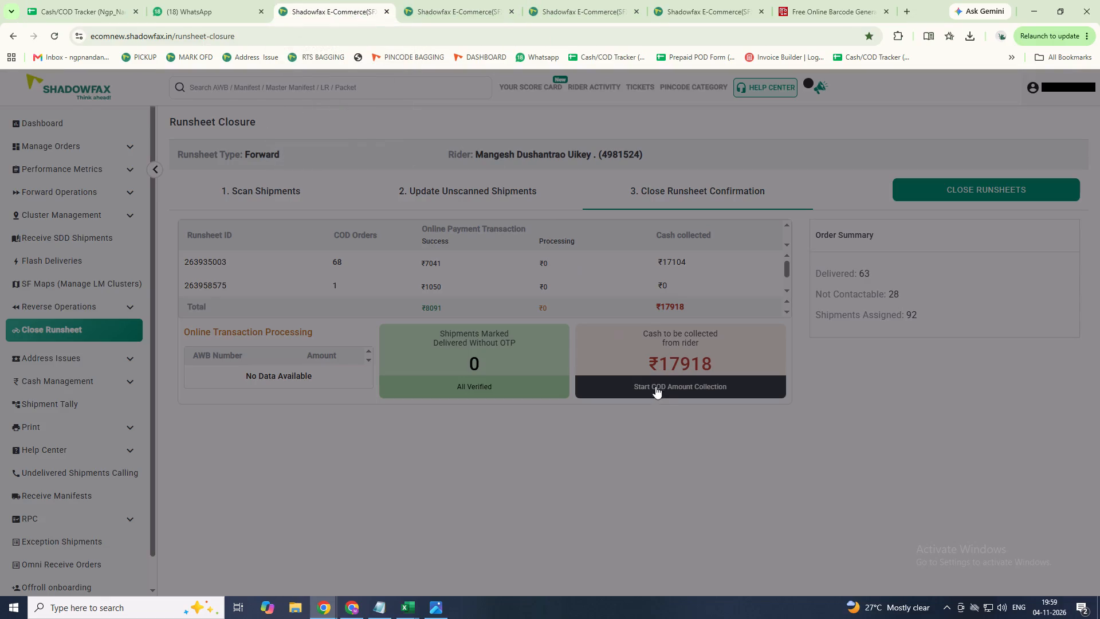
left_click(654, 386)
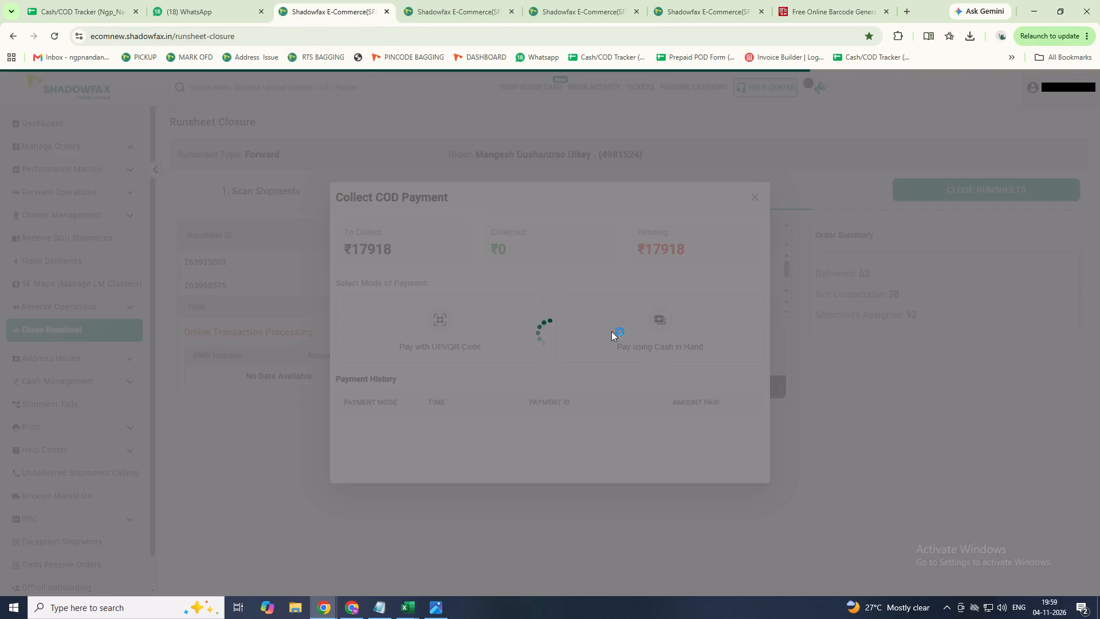
left_click(612, 340)
left_click(584, 397)
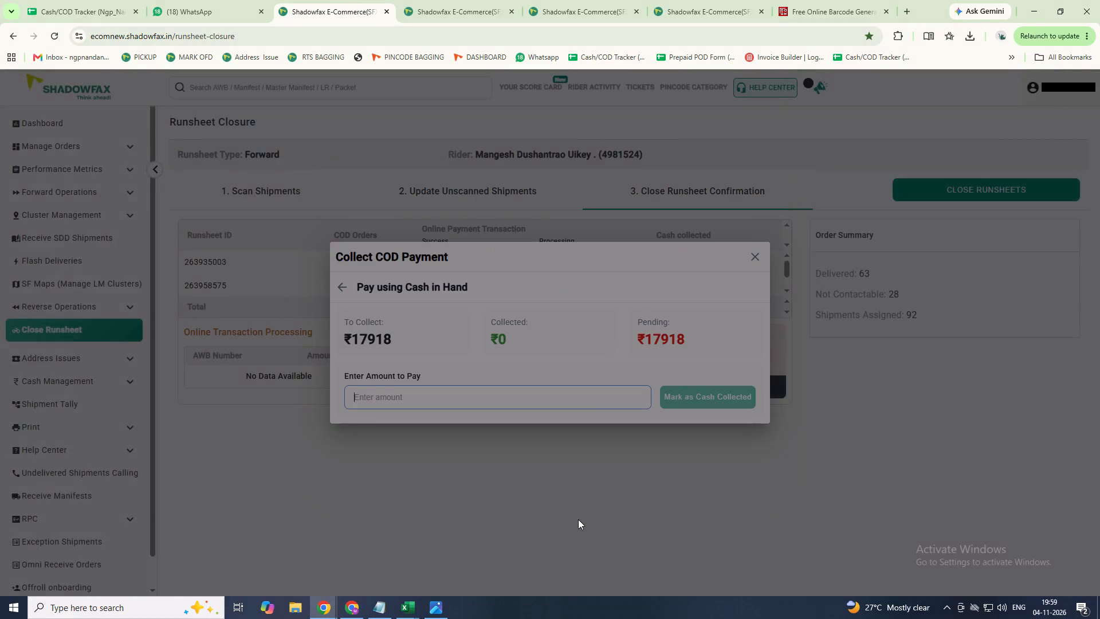
type("17")
type("918")
left_click(680, 395)
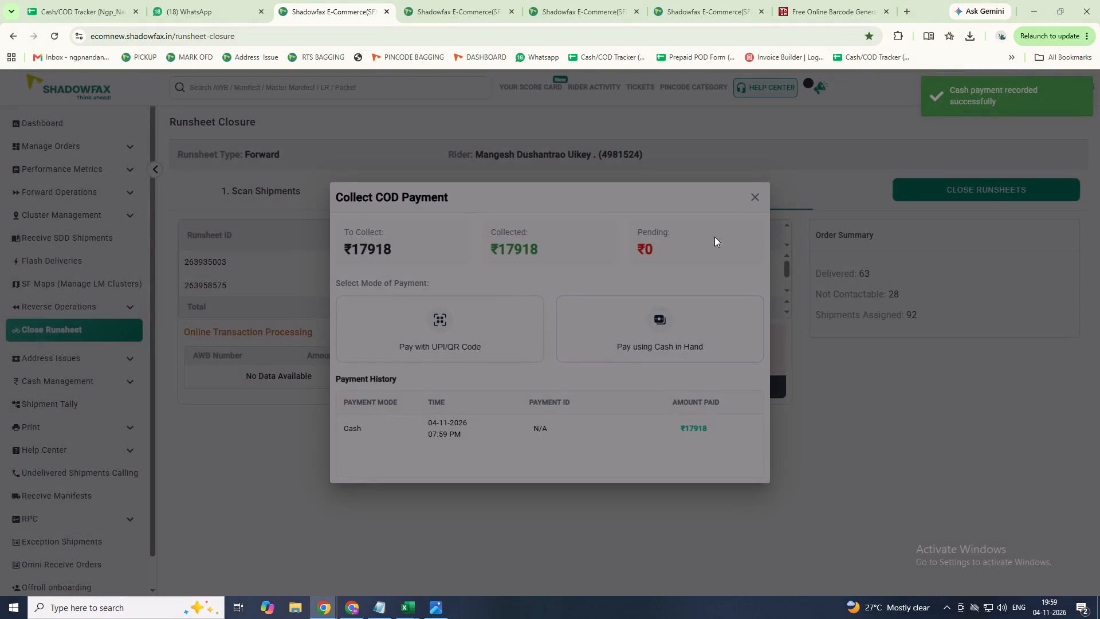
left_click(759, 198)
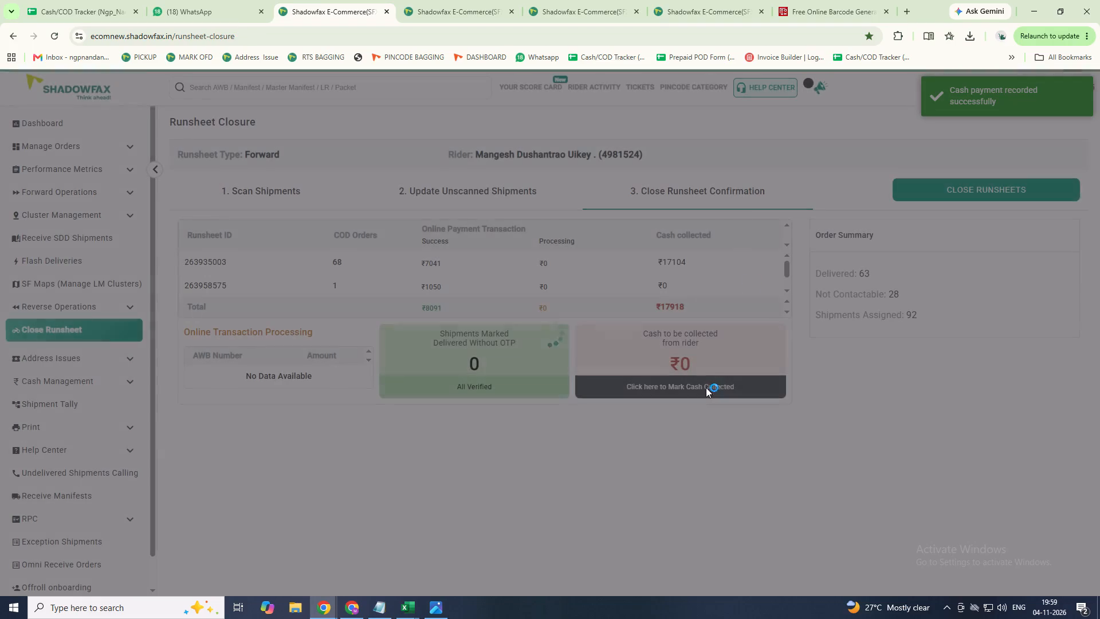
Mark Mangesh's cash as collected and close his forward runsheets.
left_click(706, 387)
left_click(928, 188)
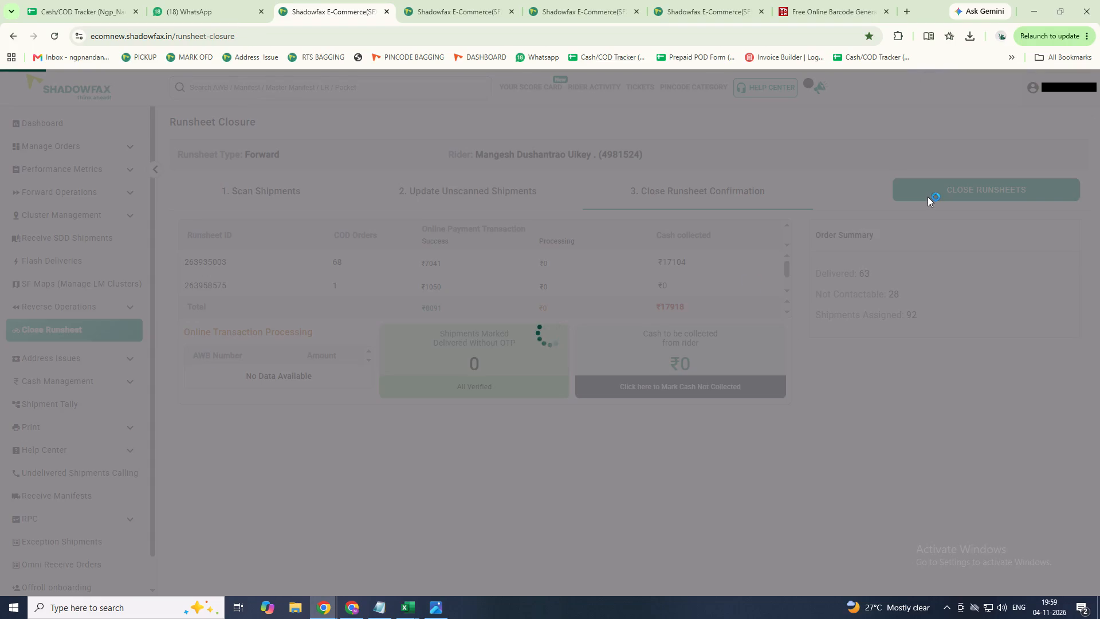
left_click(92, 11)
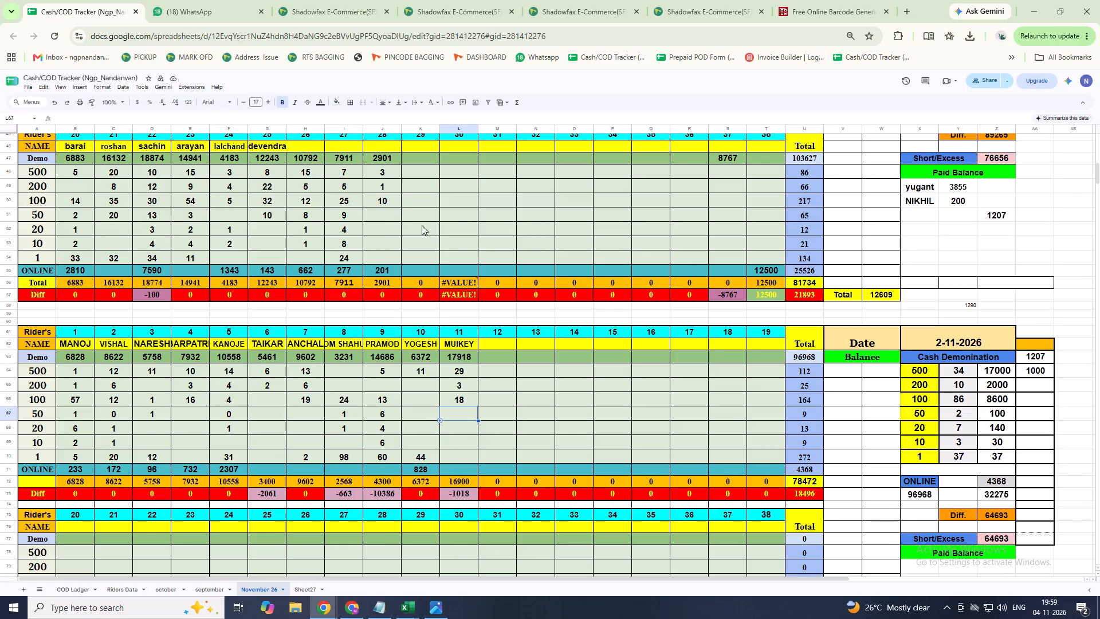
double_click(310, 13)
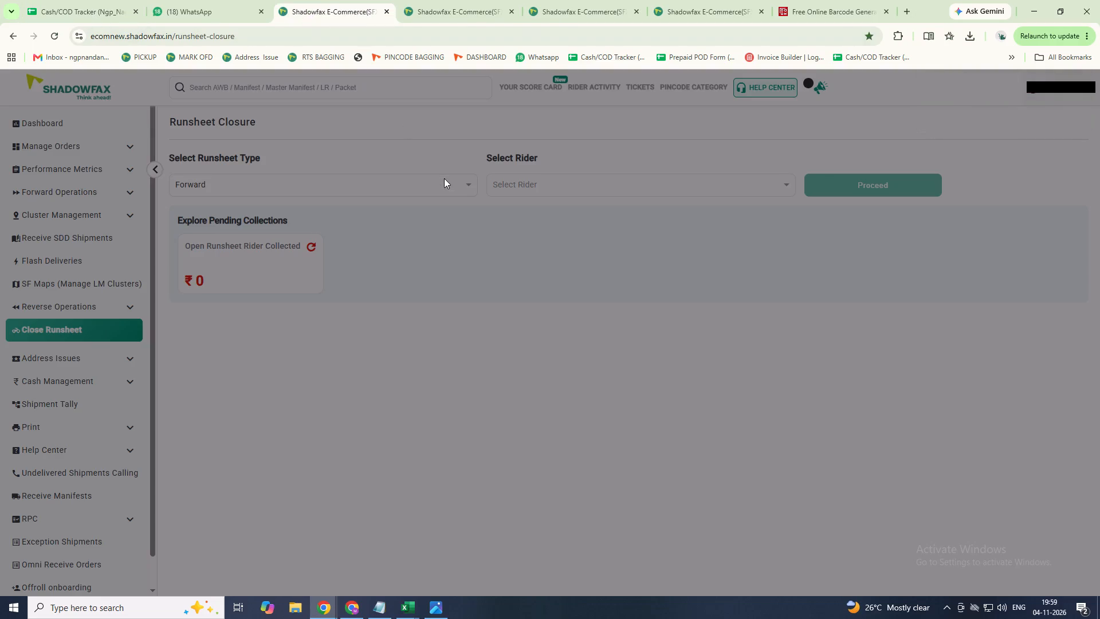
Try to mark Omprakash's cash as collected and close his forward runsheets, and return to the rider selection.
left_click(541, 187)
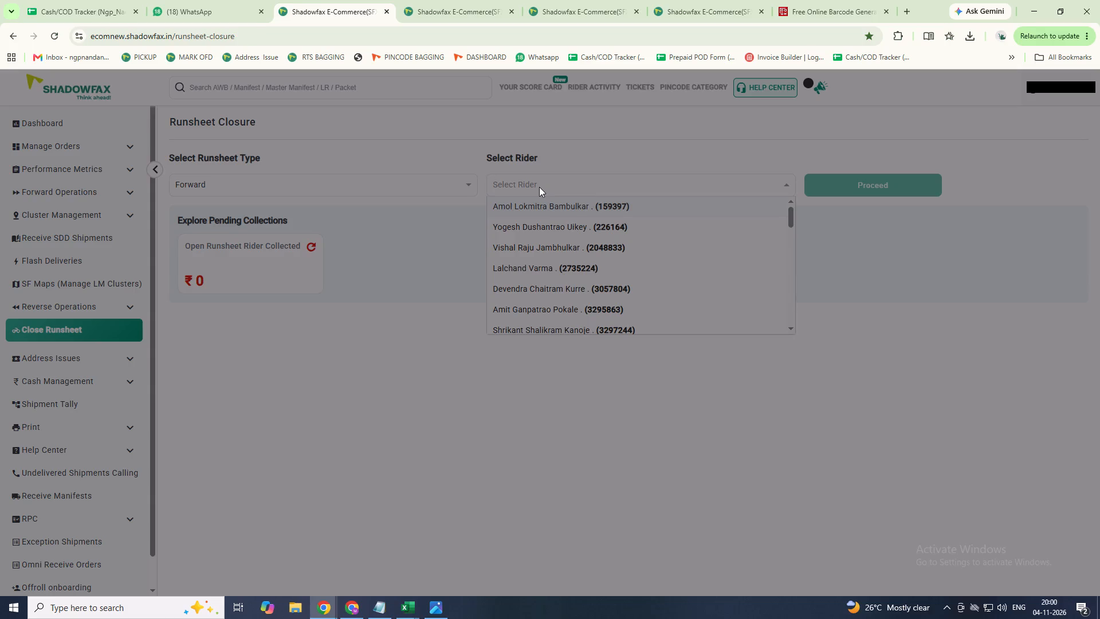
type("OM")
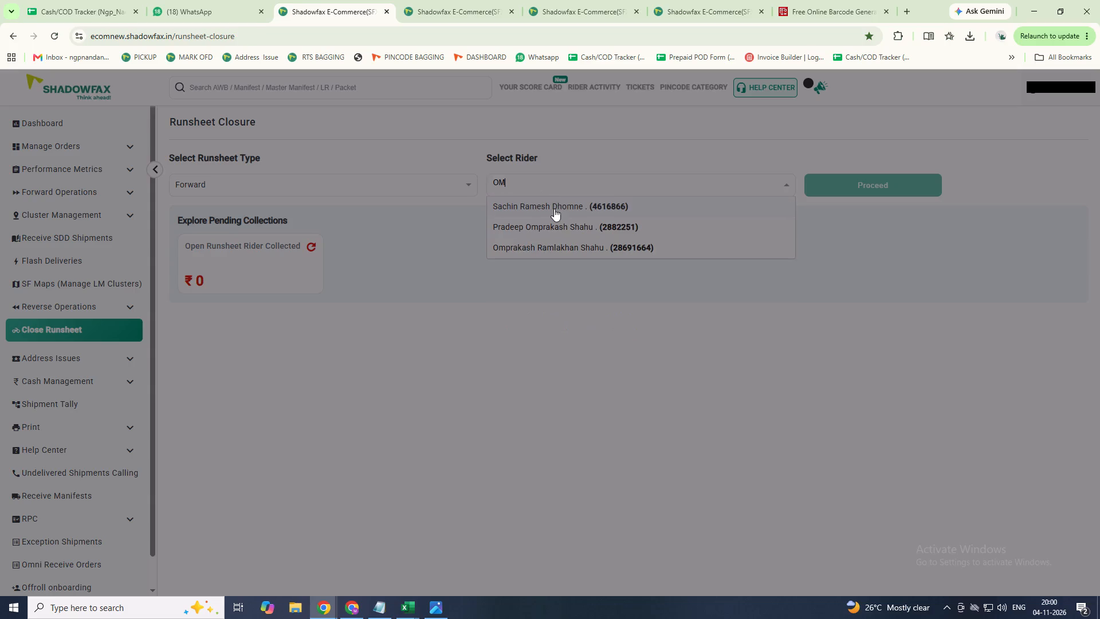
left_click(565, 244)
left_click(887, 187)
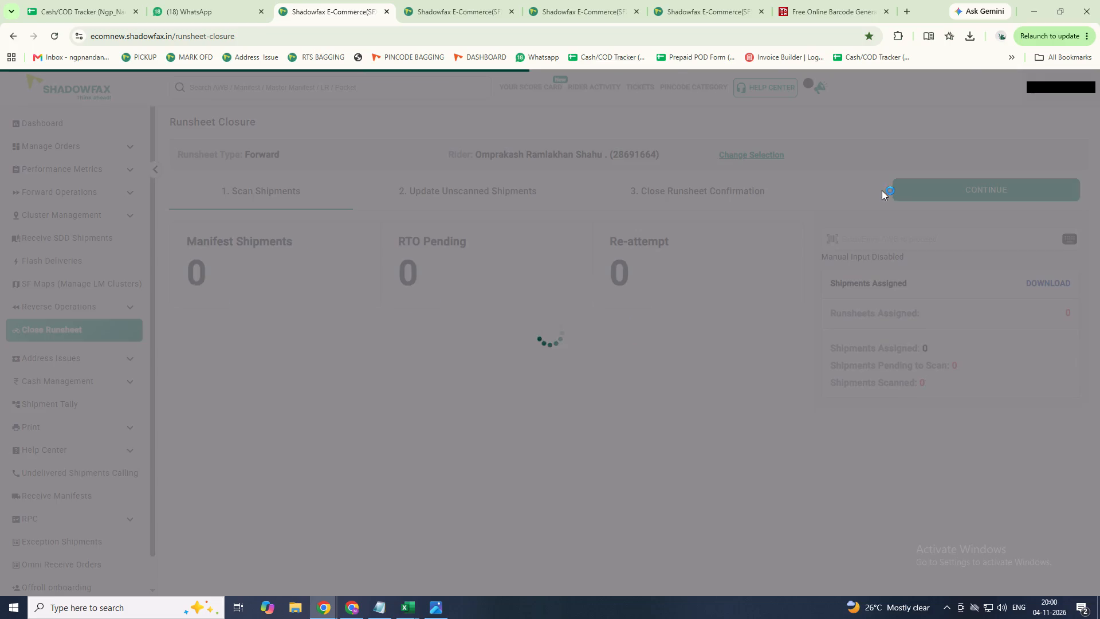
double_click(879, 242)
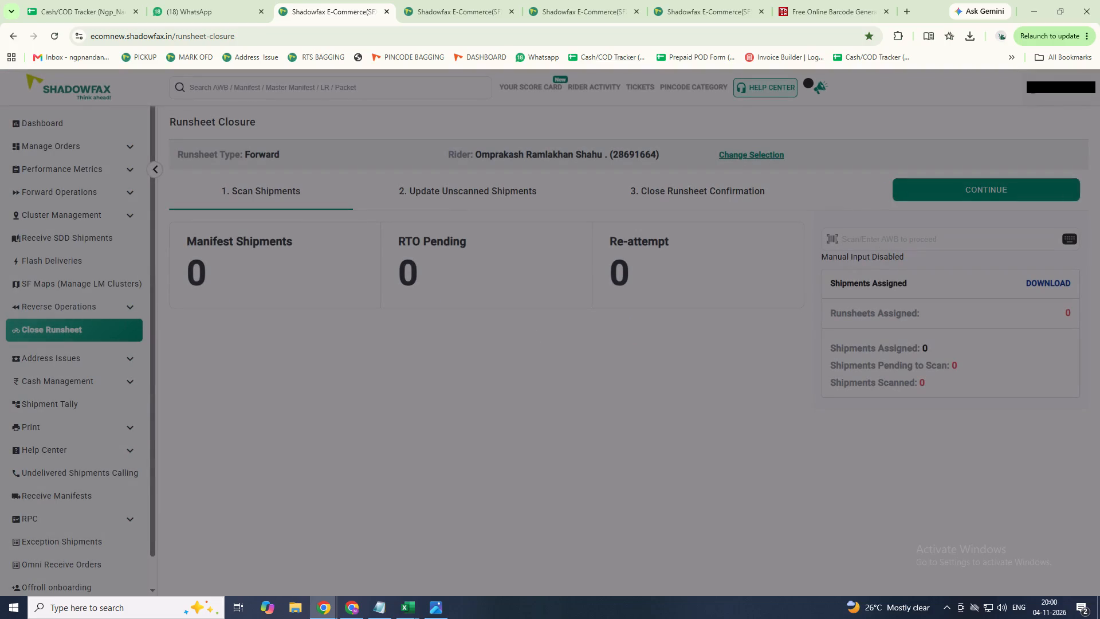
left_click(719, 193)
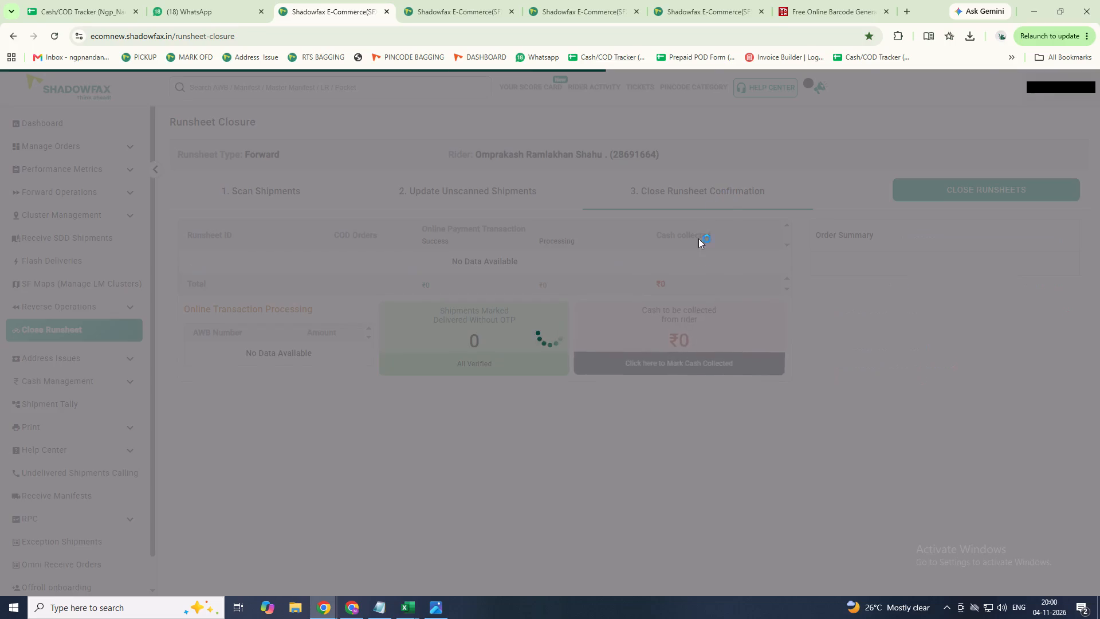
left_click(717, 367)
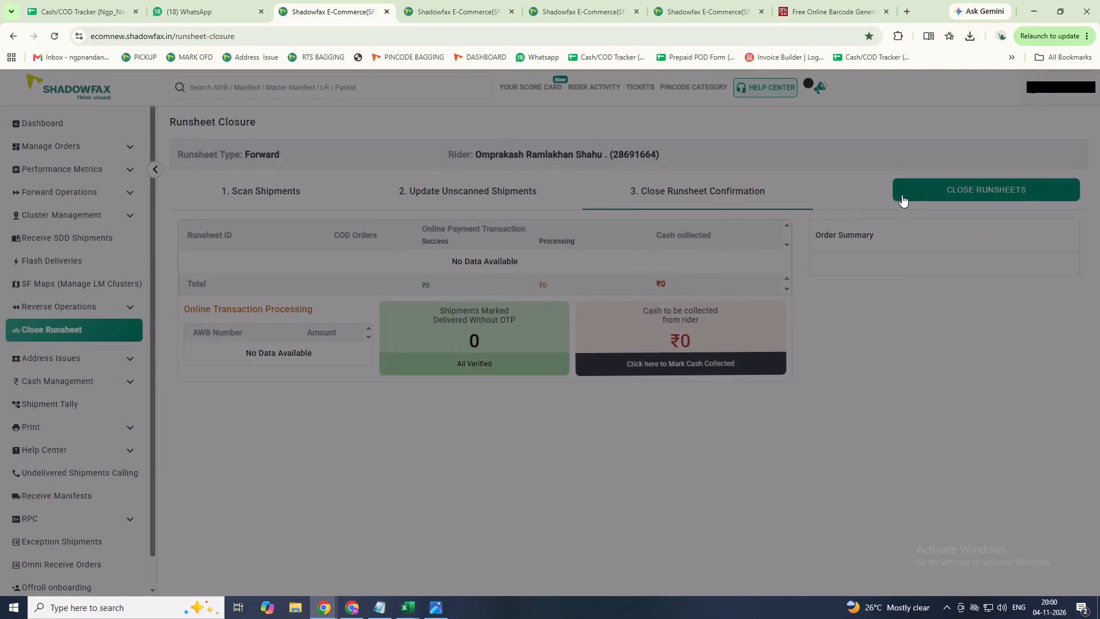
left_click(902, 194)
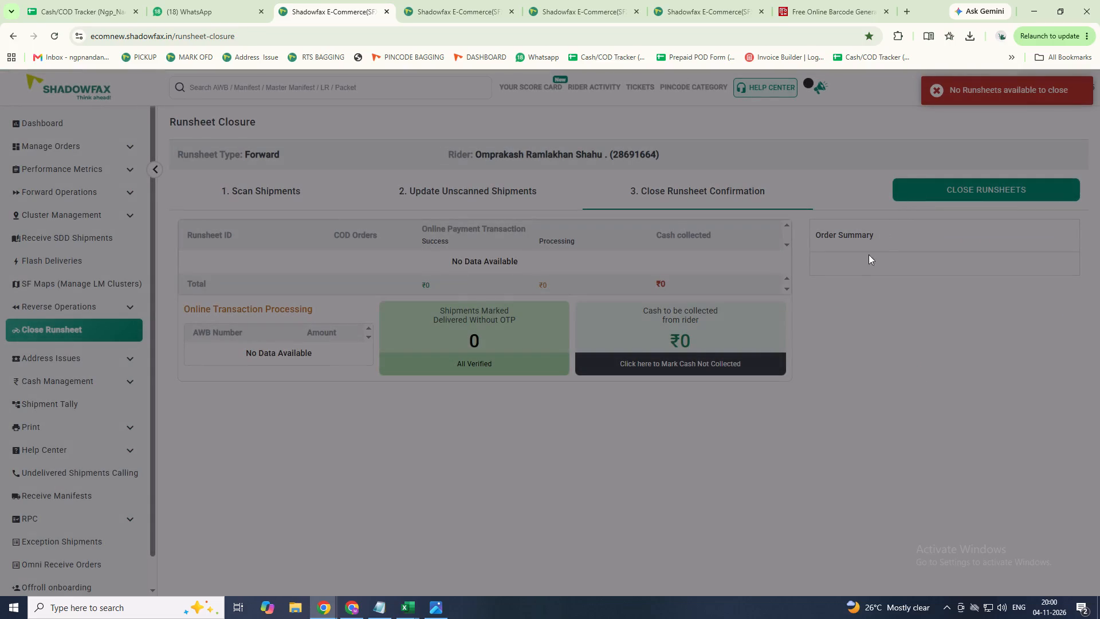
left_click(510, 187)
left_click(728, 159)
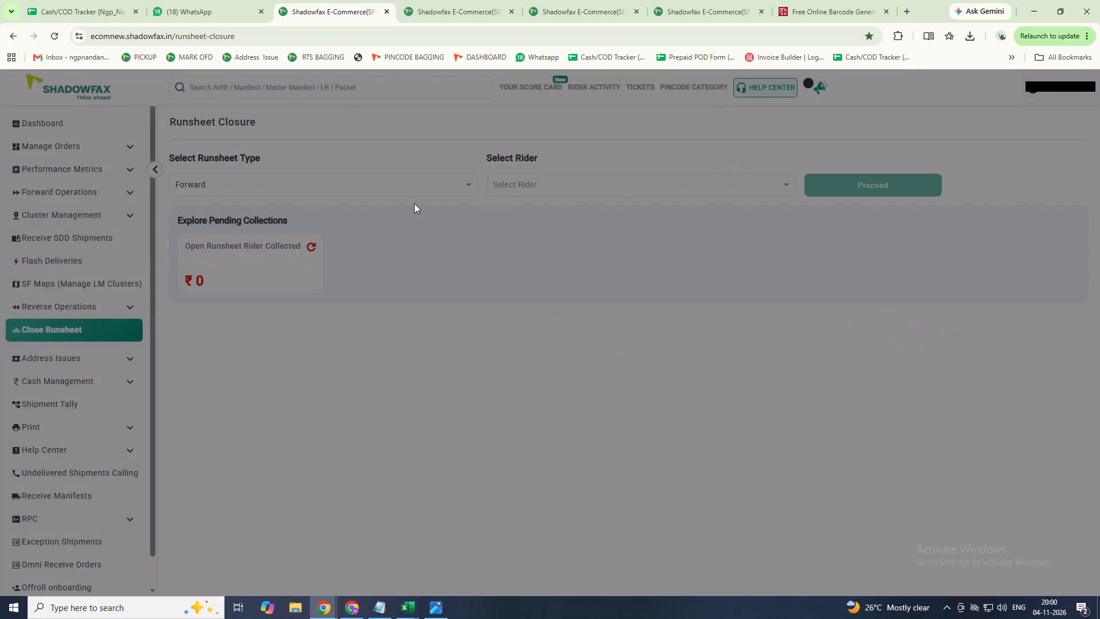
Select the Reverse runsheet type for rider Omprakash and close his reverse runsheet.
left_click(315, 197)
left_click(313, 196)
left_click(305, 227)
left_click(501, 189)
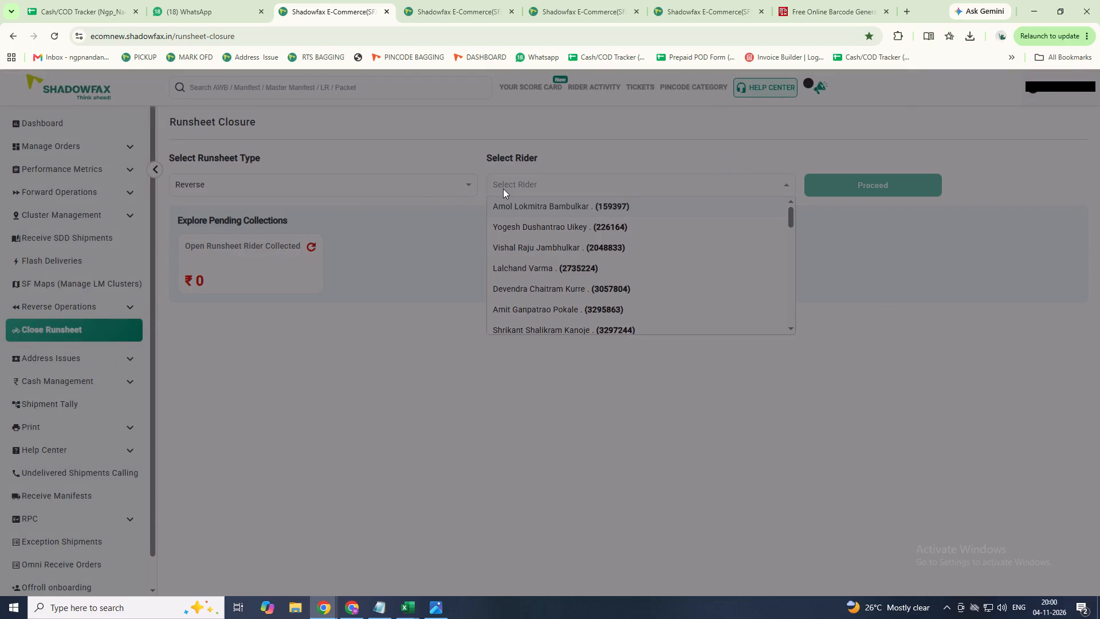
type("OM")
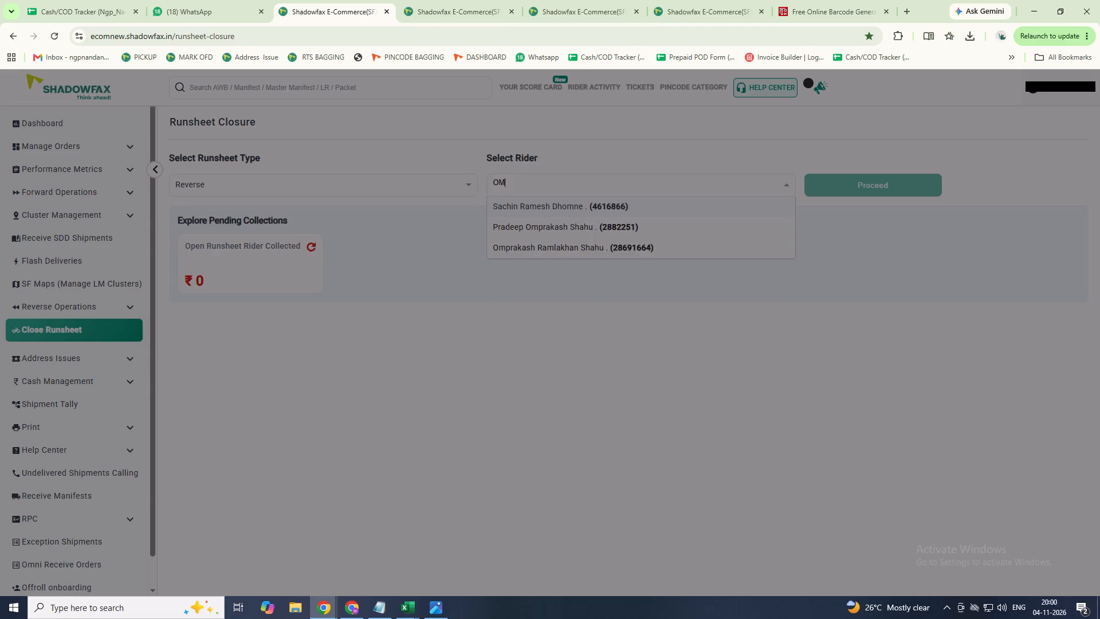
left_click(525, 246)
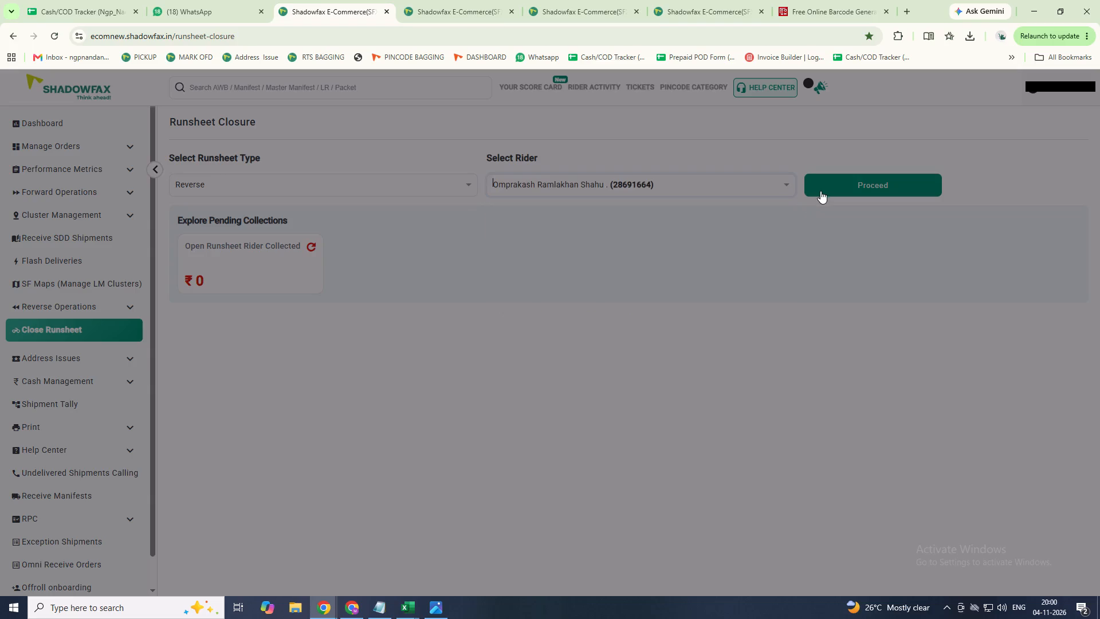
left_click(824, 187)
triple_click(941, 197)
triple_click(942, 194)
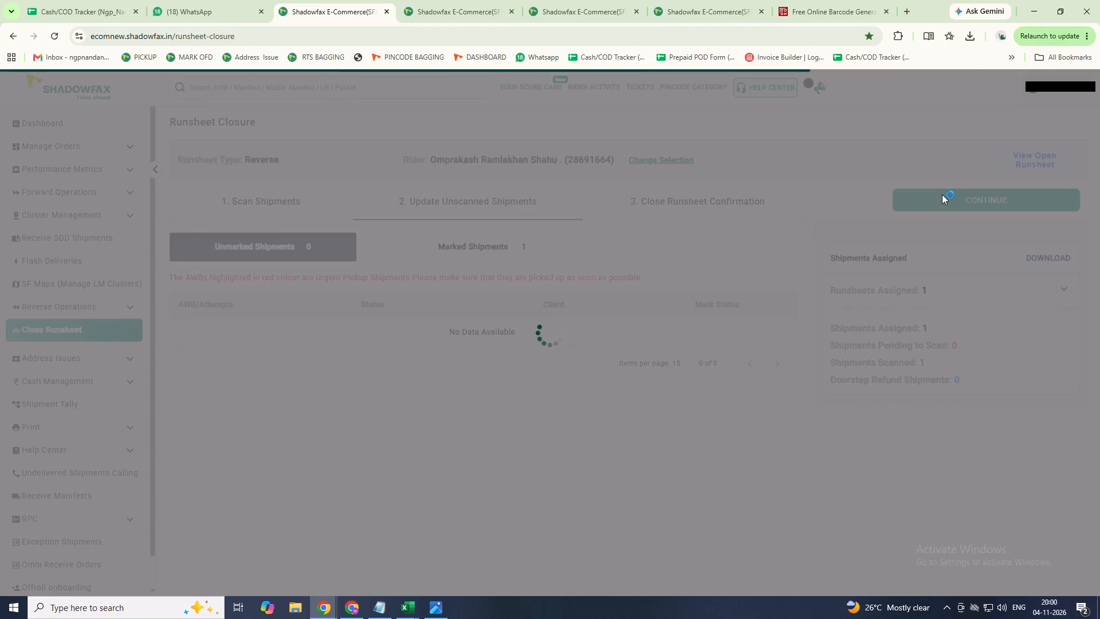
left_click(941, 197)
left_click_drag(941, 196, 937, 201)
double_click(936, 203)
left_click(932, 205)
triple_click(930, 196)
triple_click(930, 195)
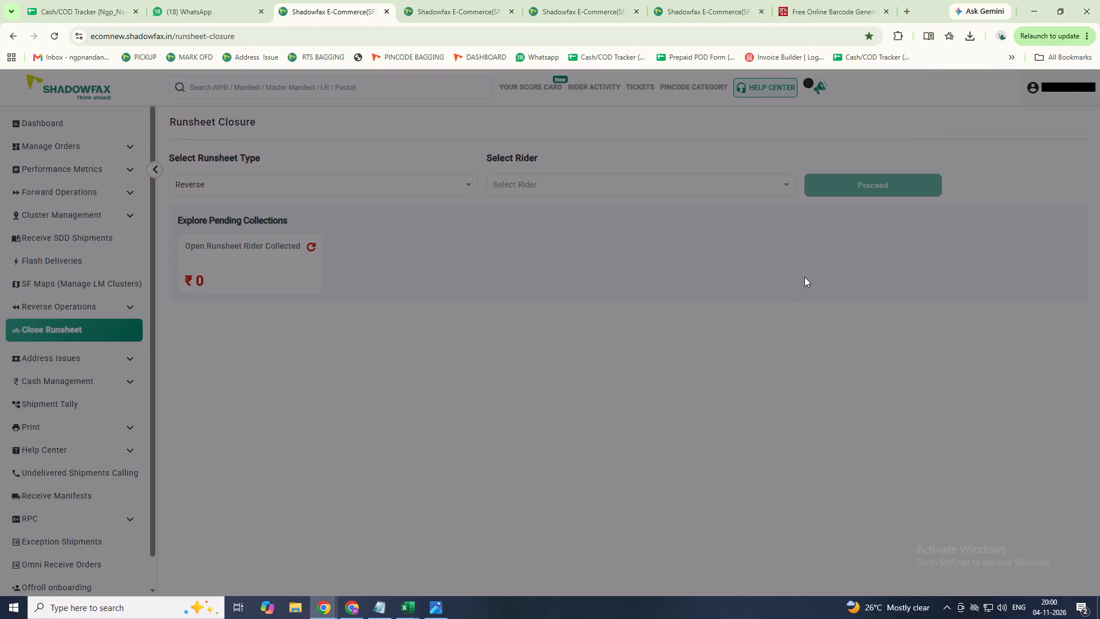
Set the runsheet type back to Forward.
left_click(398, 188)
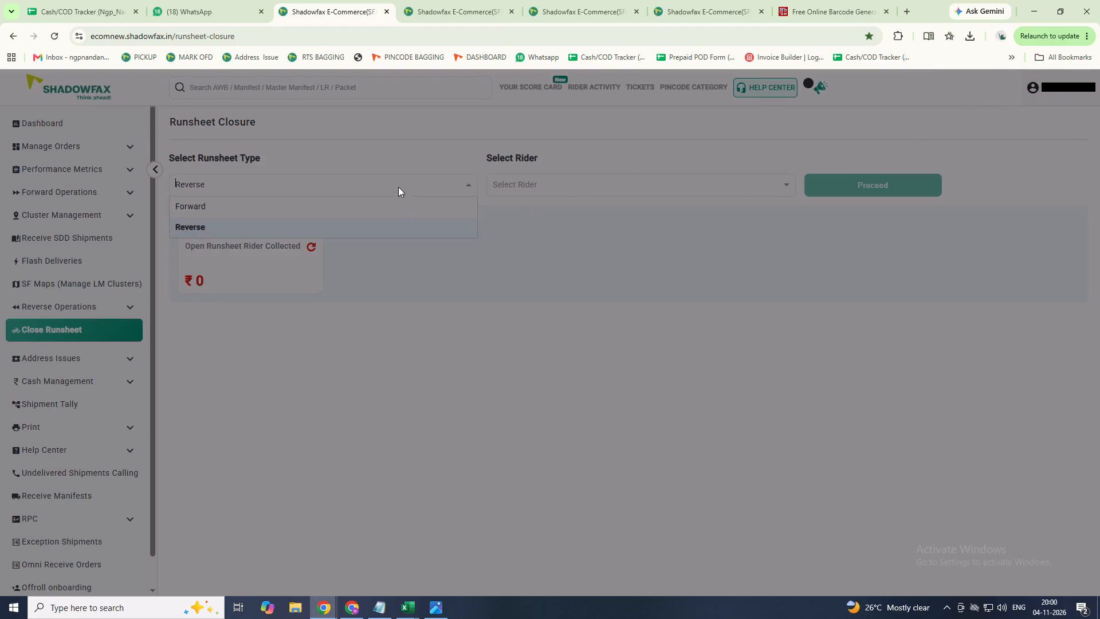
left_click(381, 208)
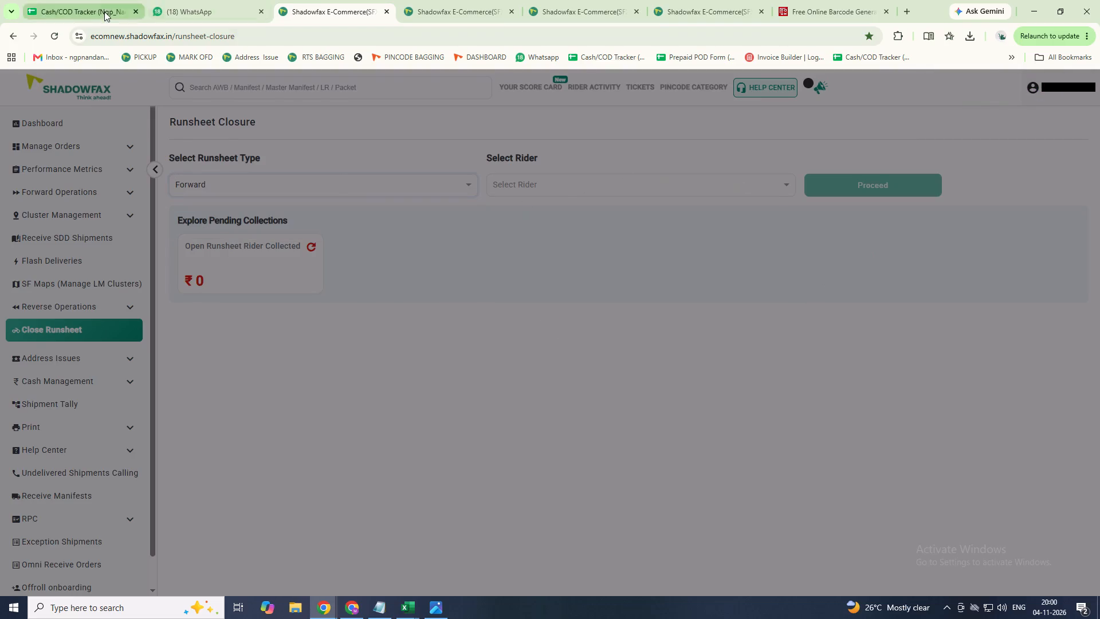
In the Cash/COD Tracker, add 1018 to the YUGANT list below the 2-11-2026 block.
left_click(104, 11)
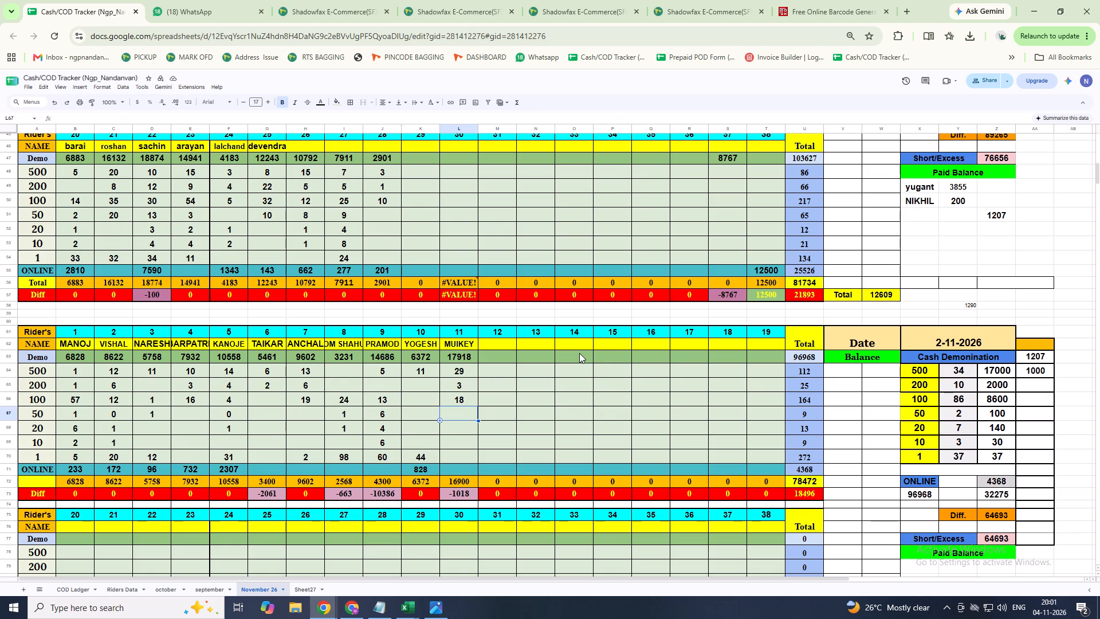
scroll(551, 373, "down", 5)
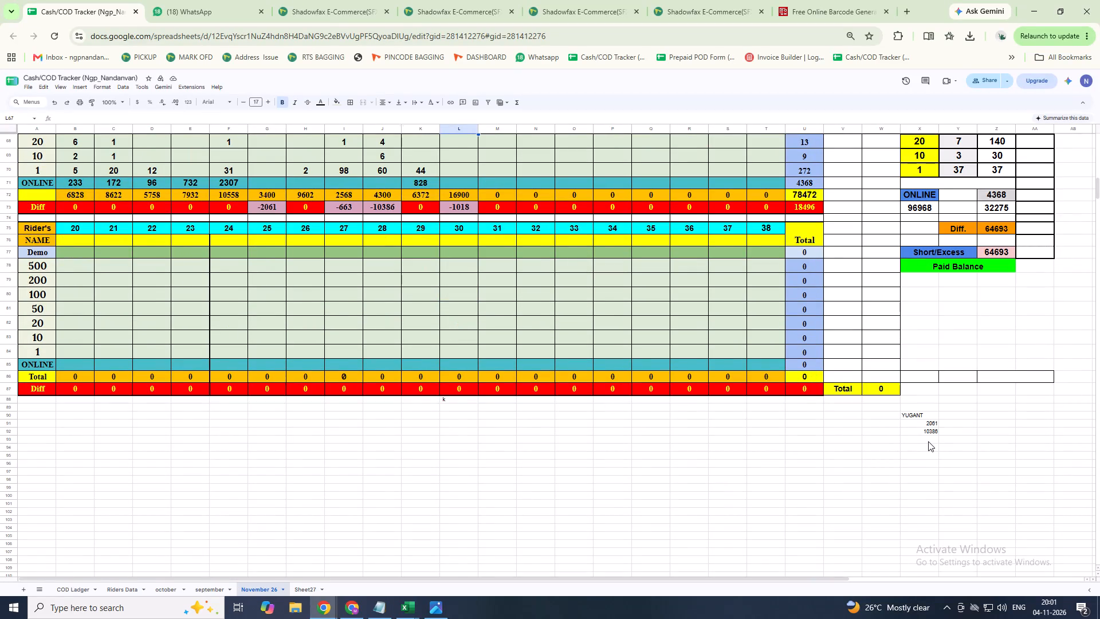
left_click(927, 441)
type("10")
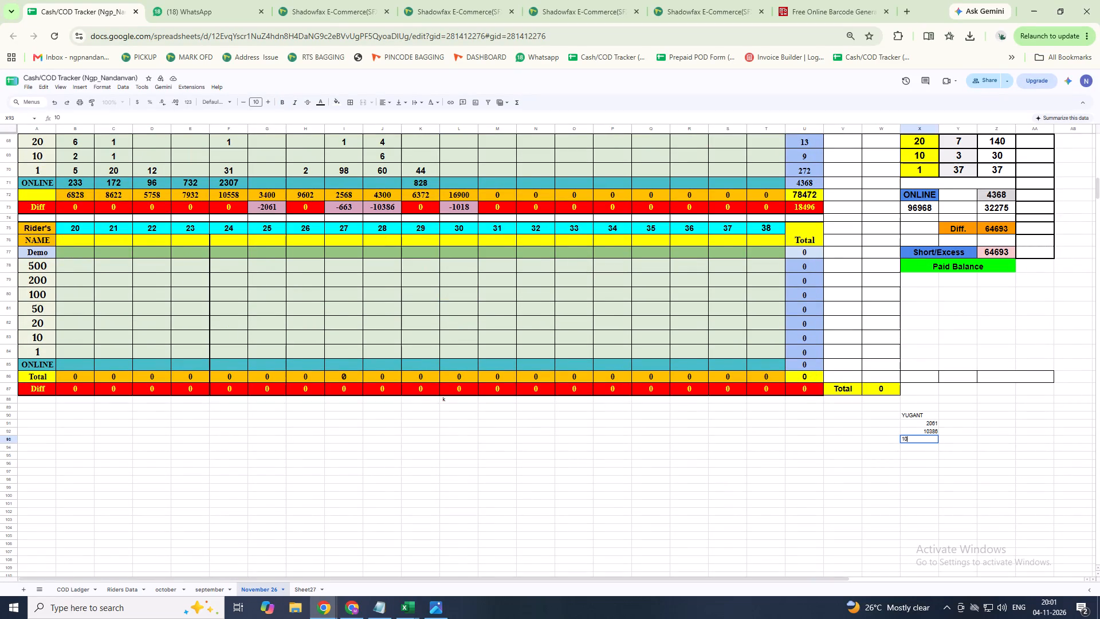
type("18")
key("Return")
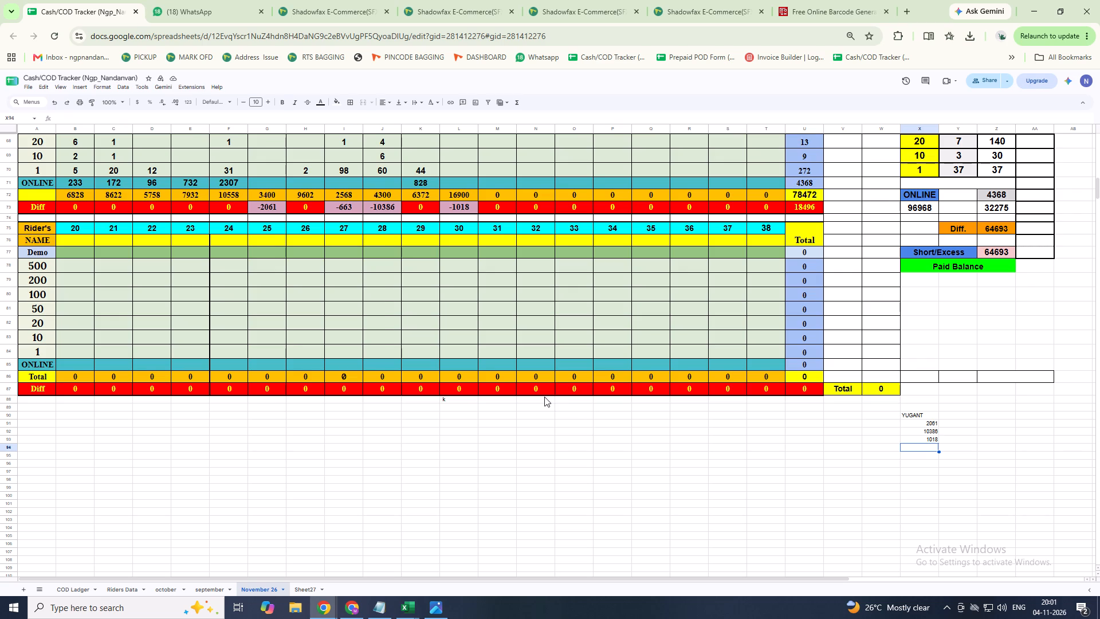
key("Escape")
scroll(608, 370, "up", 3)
left_click(337, 10)
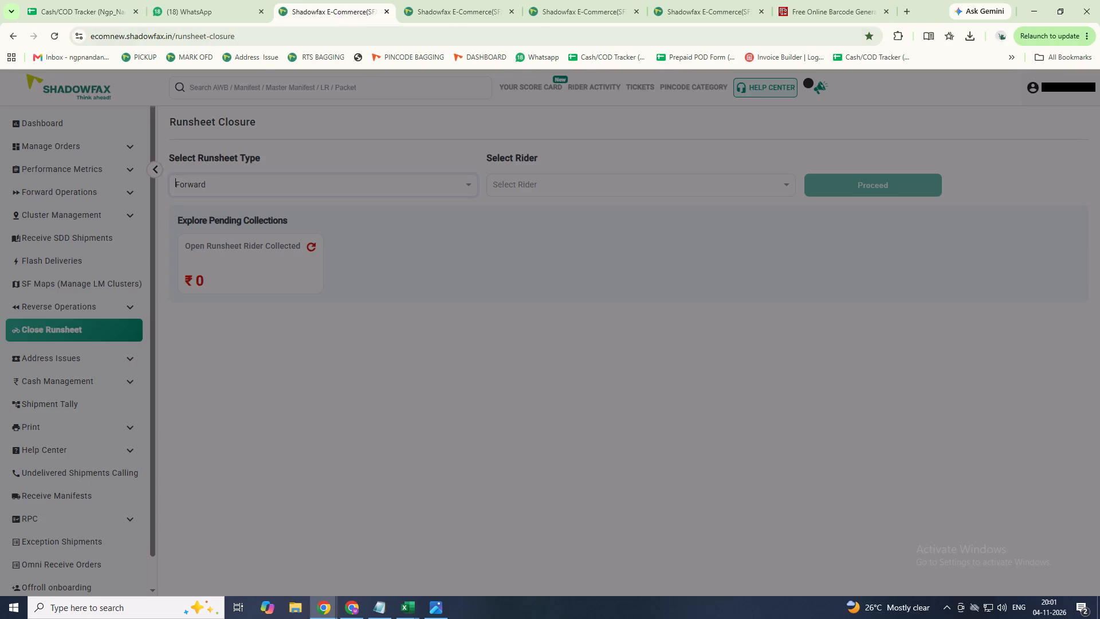
left_click(50, 190)
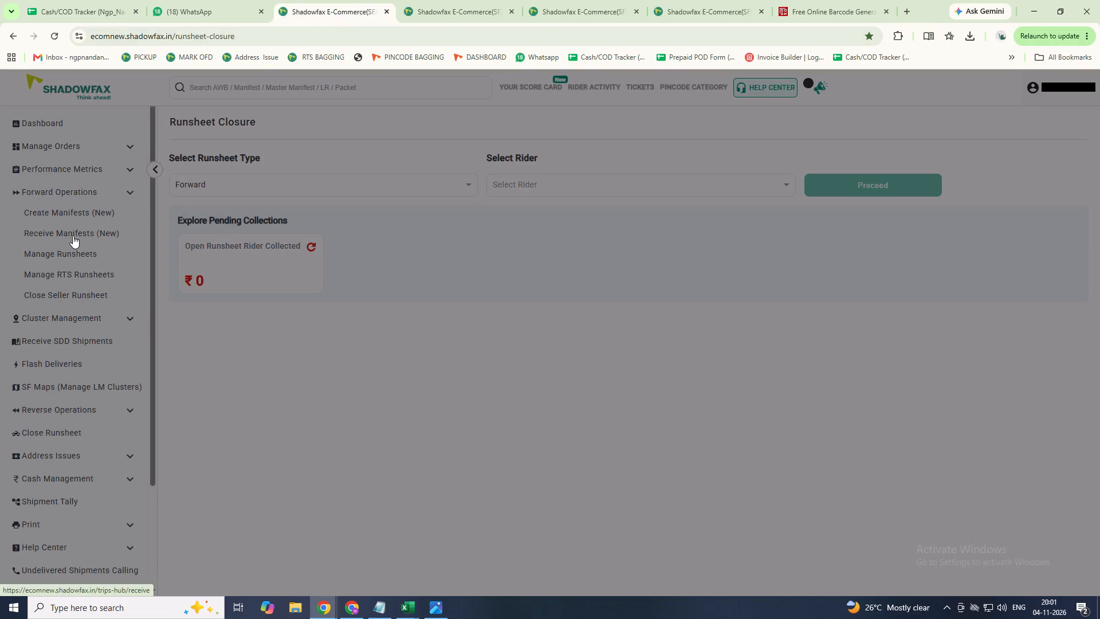
left_click(69, 296)
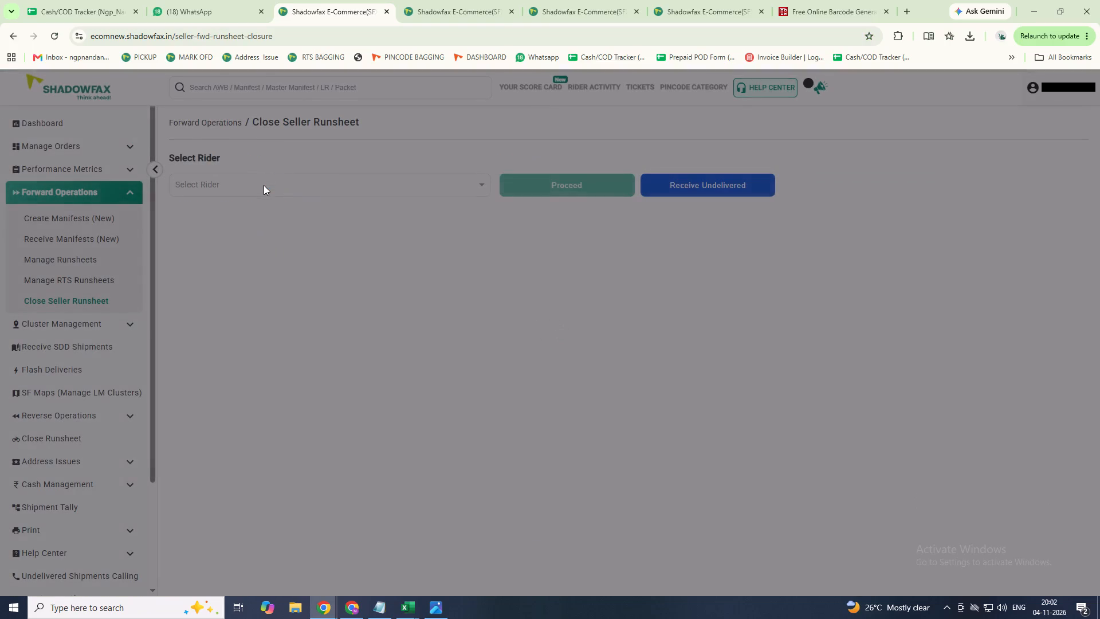
double_click(264, 185)
type("MAN")
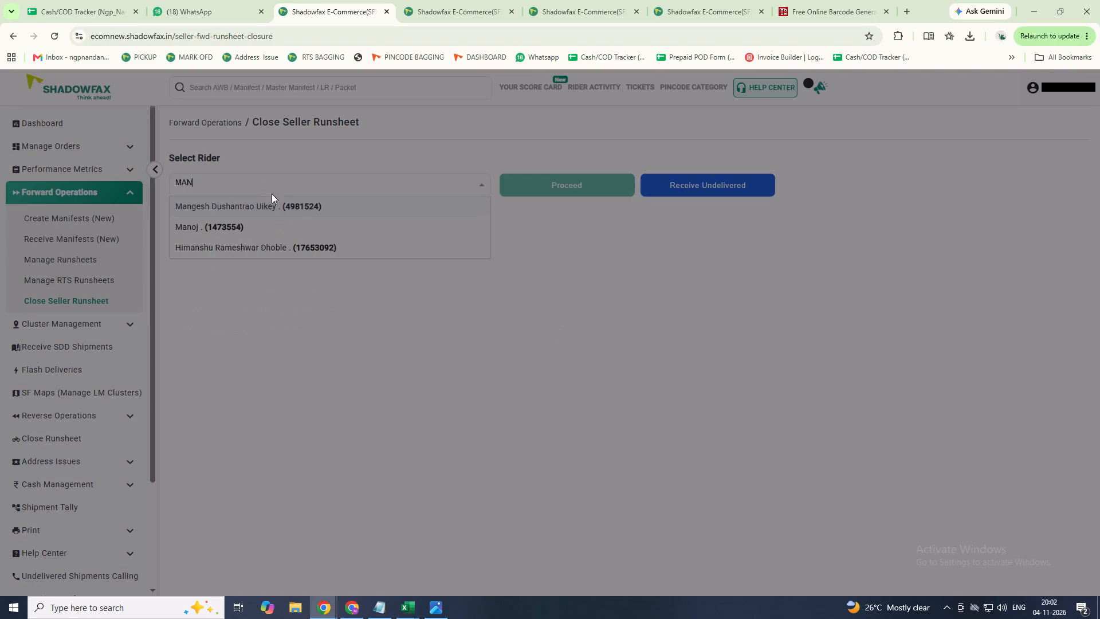
left_click(273, 203)
left_click(526, 183)
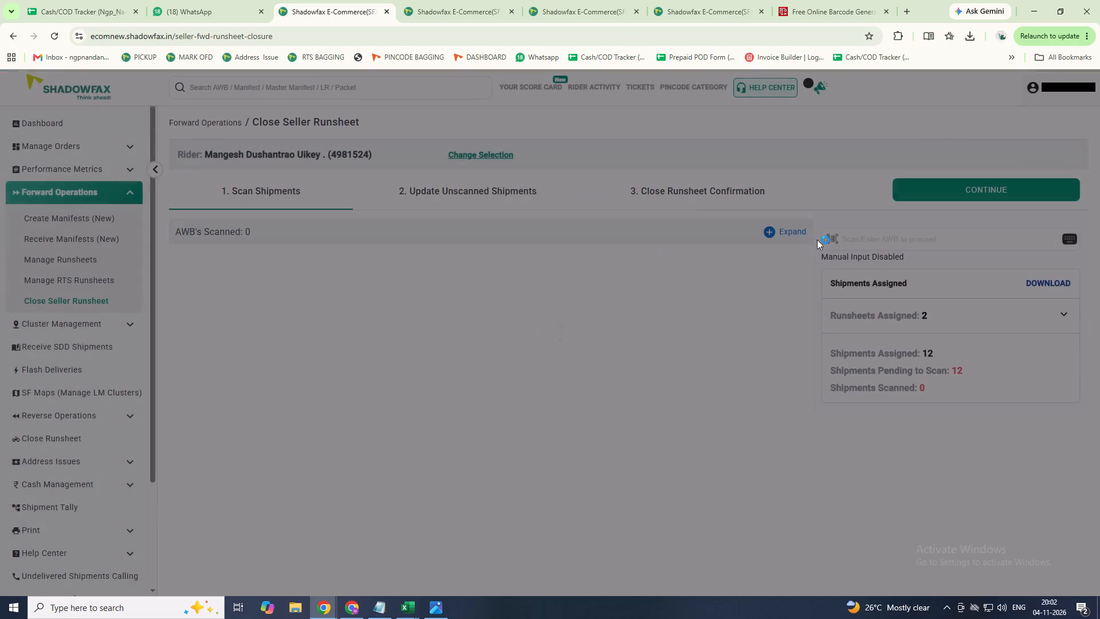
left_click(852, 241)
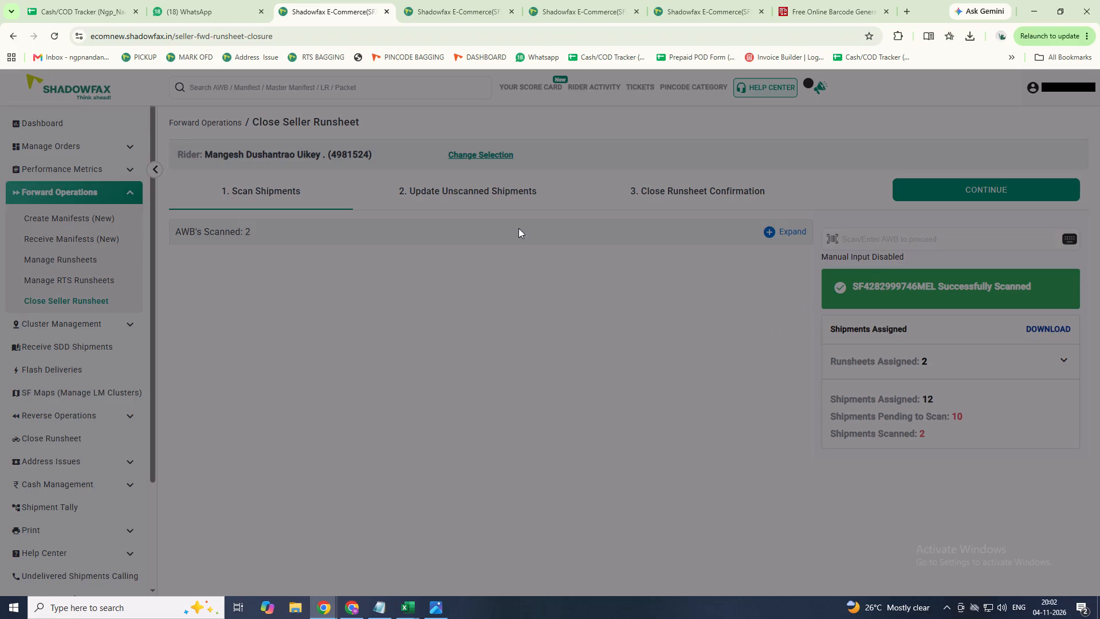
Select all of Mangesh's unscanned shipments and mark them as delivered.
left_click(485, 182)
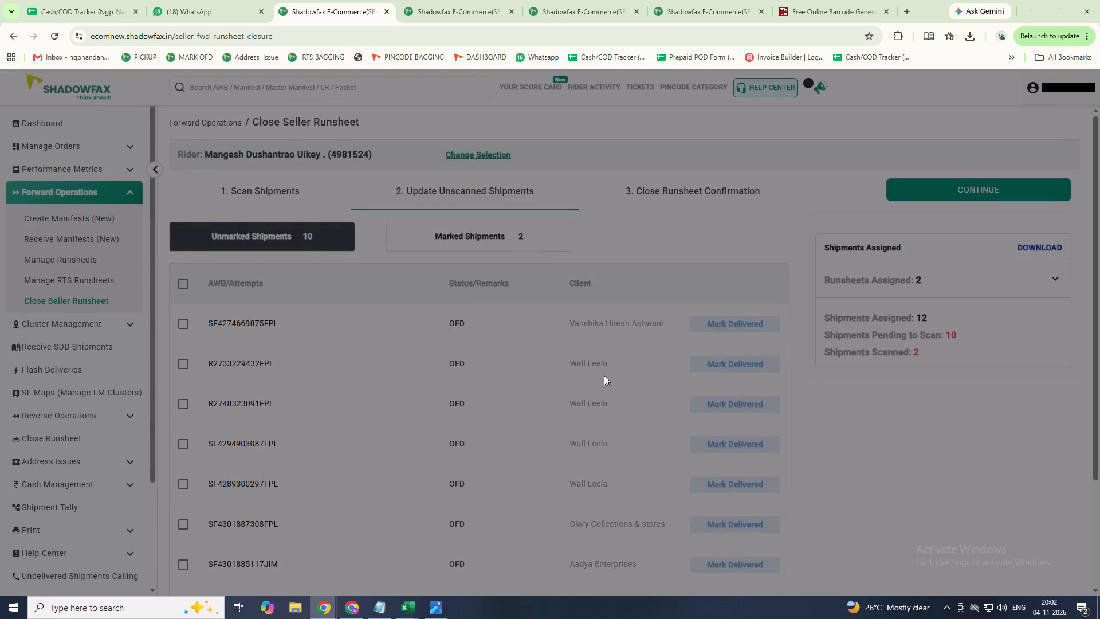
left_click(183, 286)
scroll(492, 420, "down", 4)
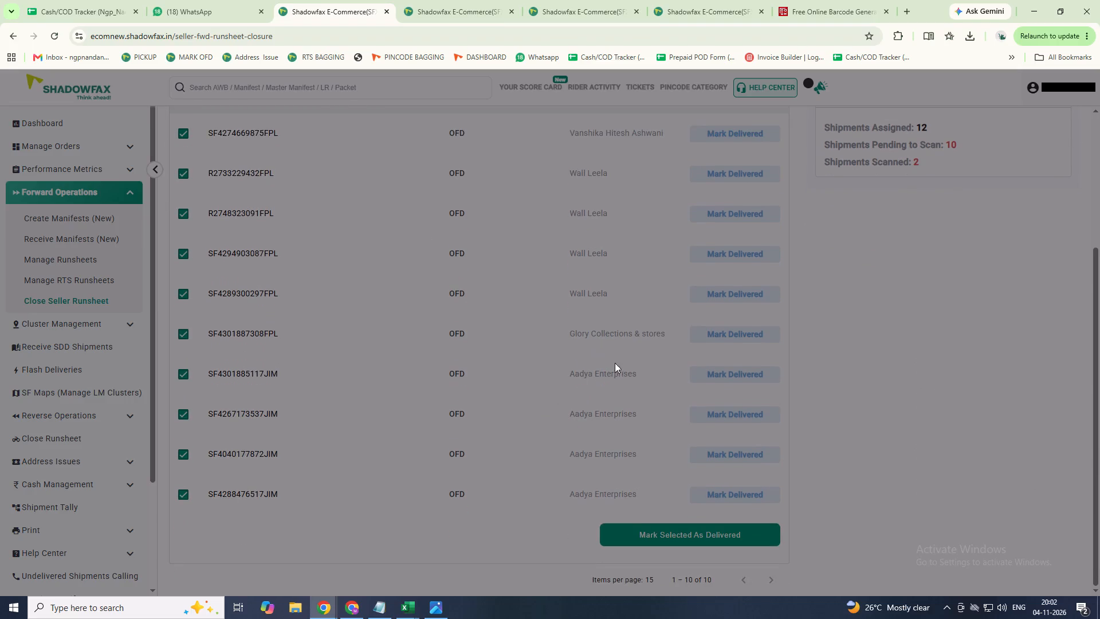
left_click(653, 536)
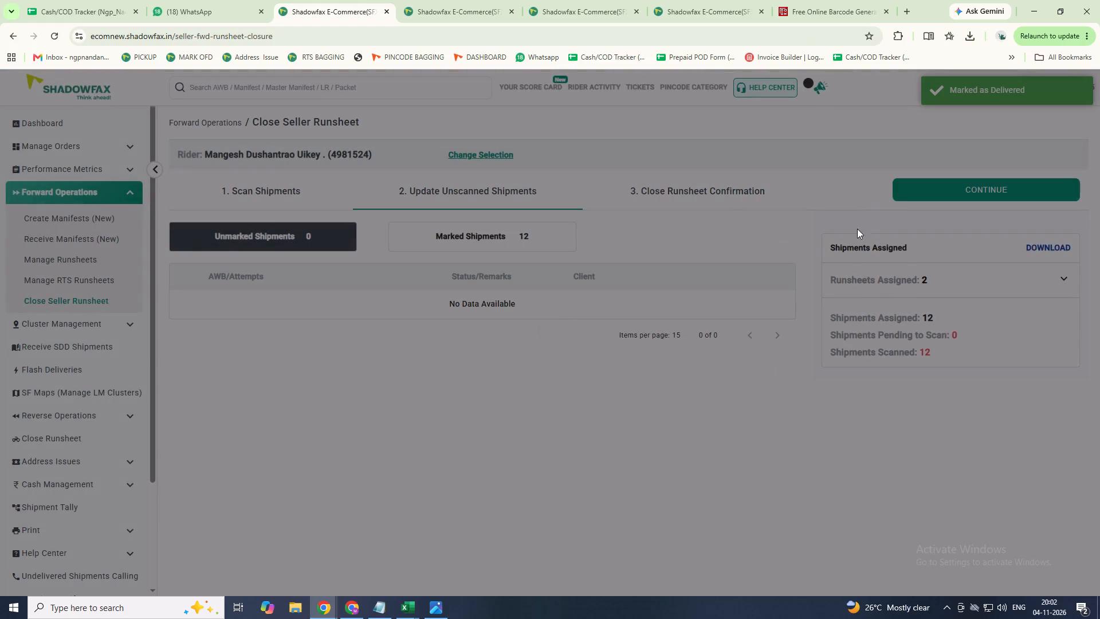
double_click(902, 194)
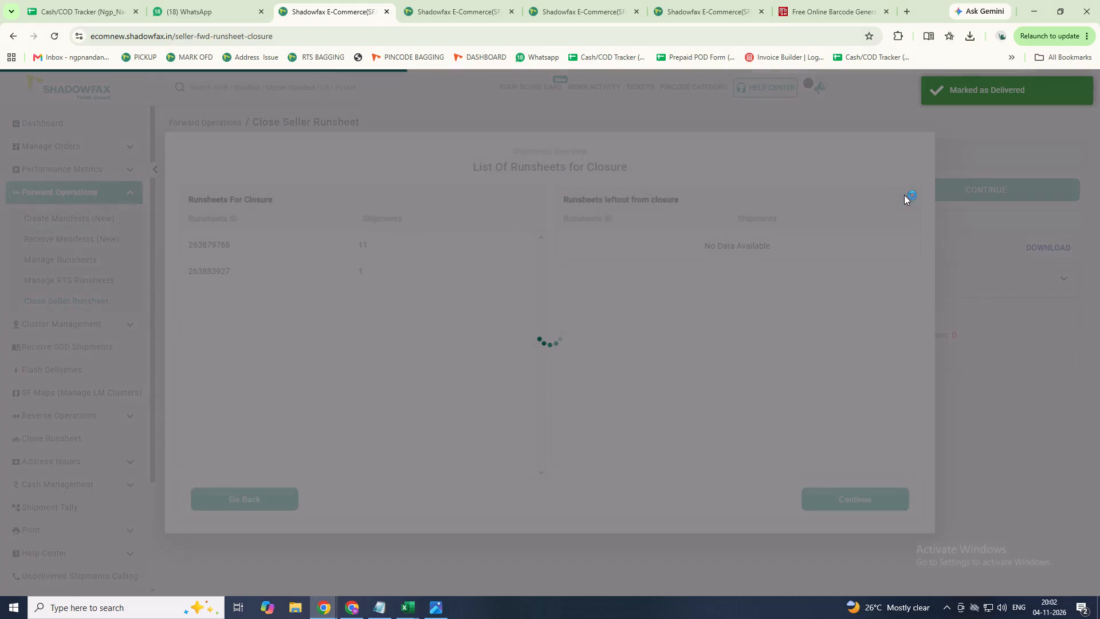
double_click(878, 501)
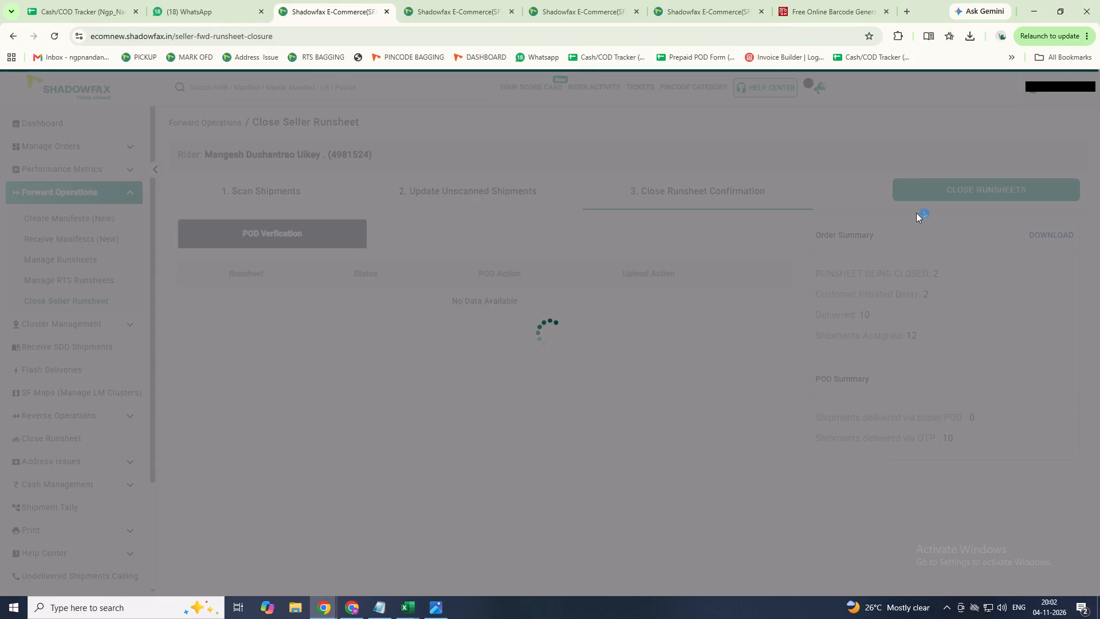
left_click(927, 196)
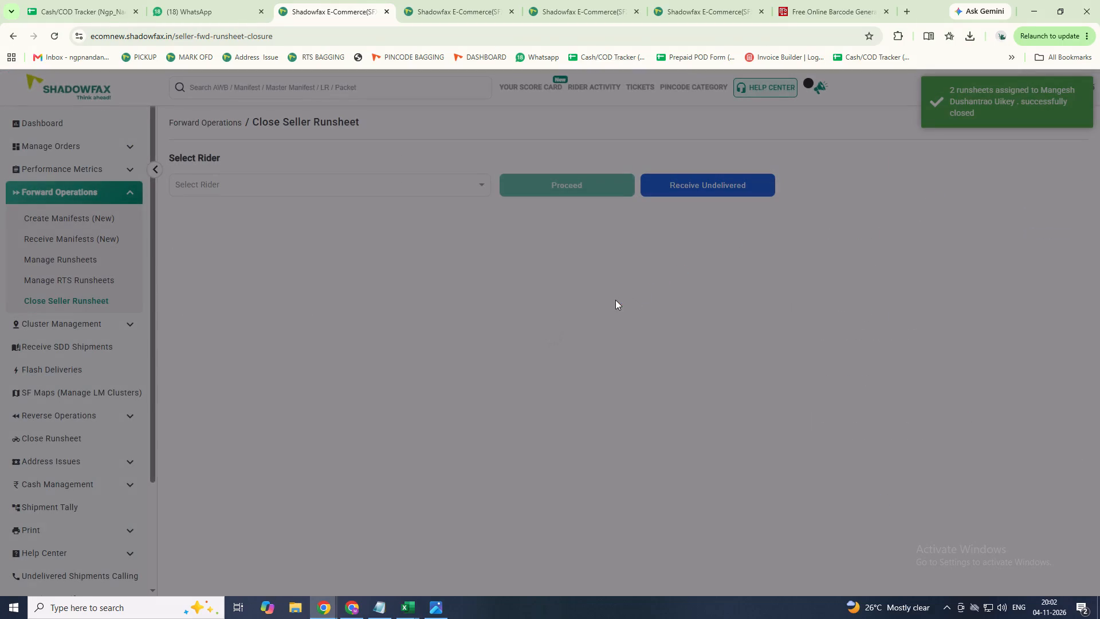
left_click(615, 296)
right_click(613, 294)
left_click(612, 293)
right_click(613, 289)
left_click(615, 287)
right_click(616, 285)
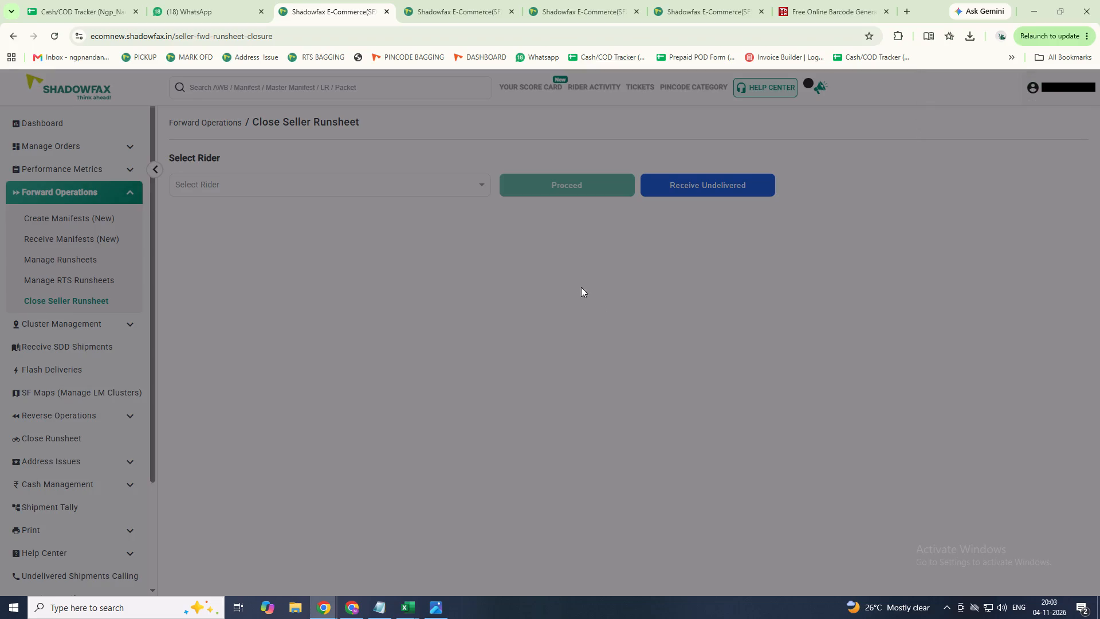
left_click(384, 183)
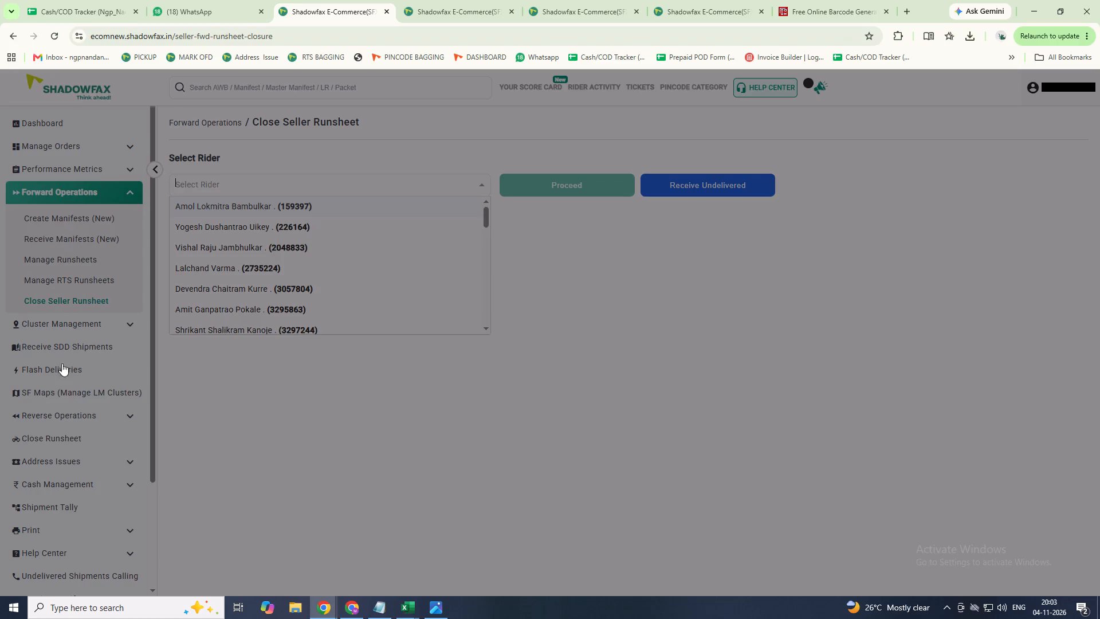
left_click(78, 441)
left_click(78, 439)
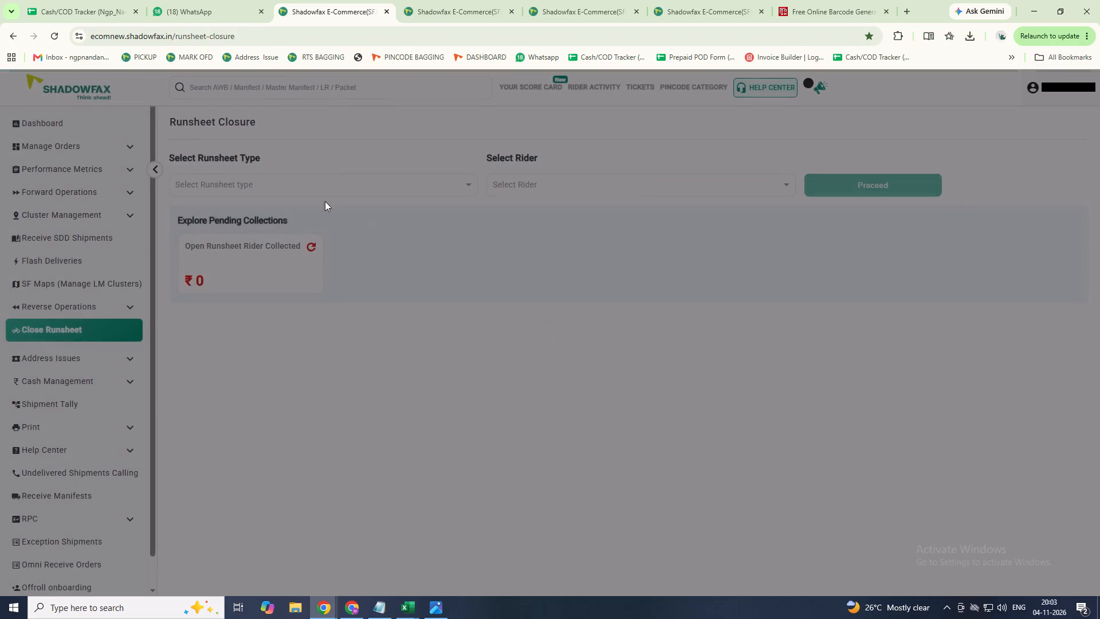
left_click(314, 187)
left_click(296, 206)
left_click(568, 181)
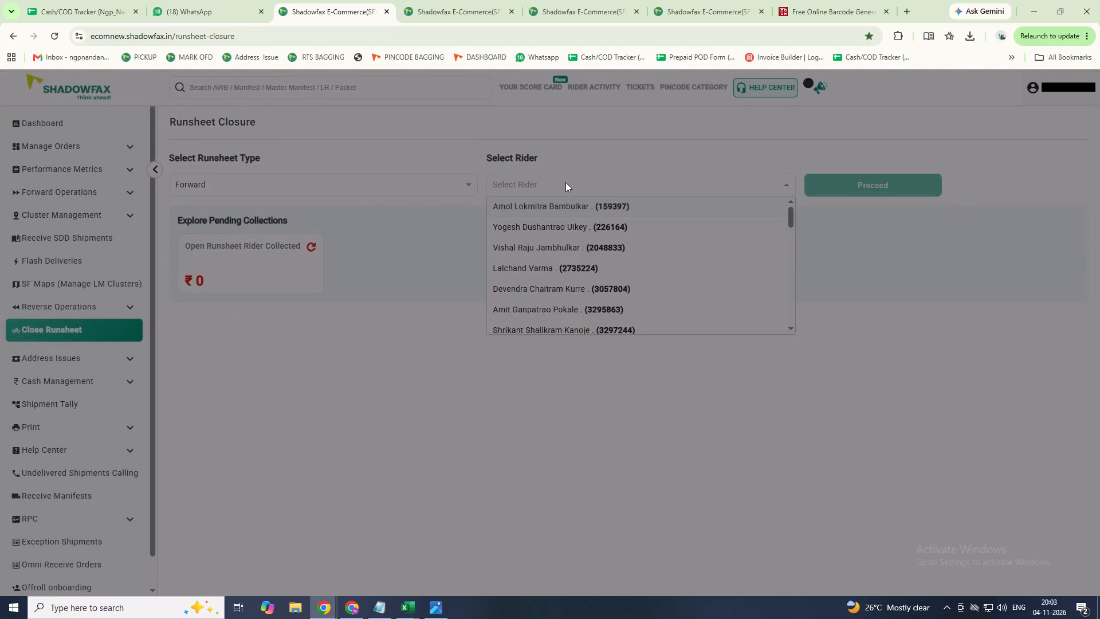
type("VATAN")
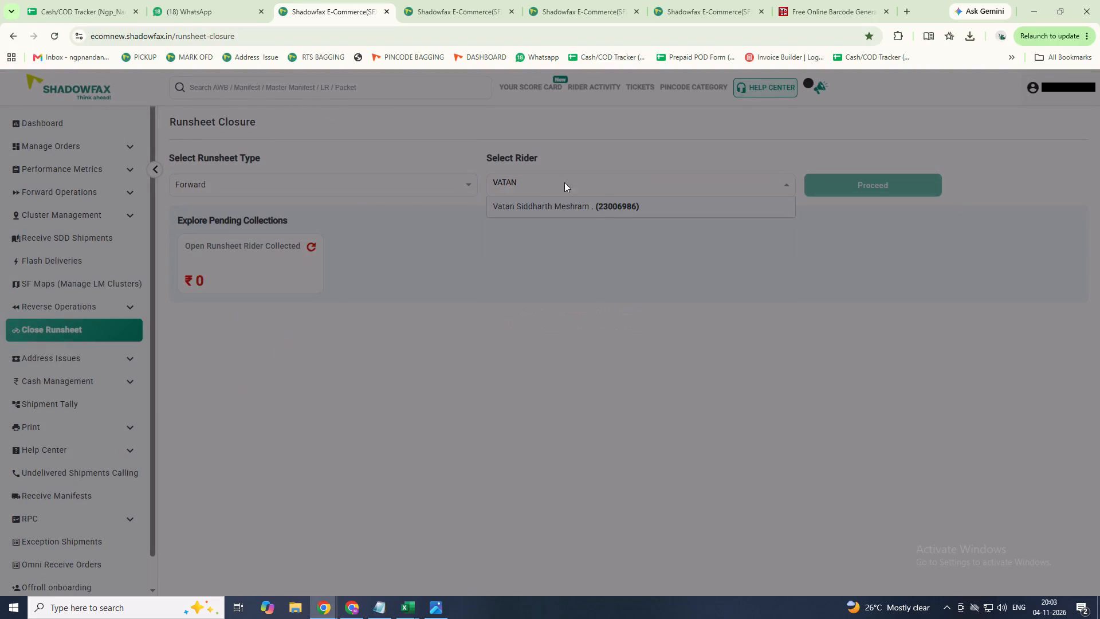
left_click(584, 208)
left_click(834, 187)
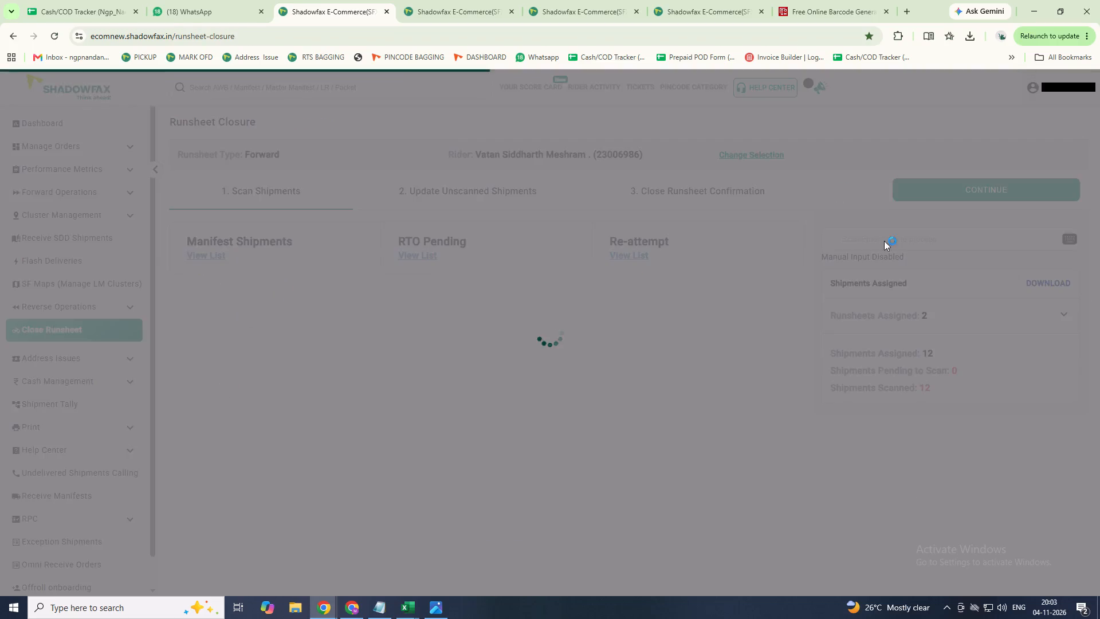
double_click(864, 237)
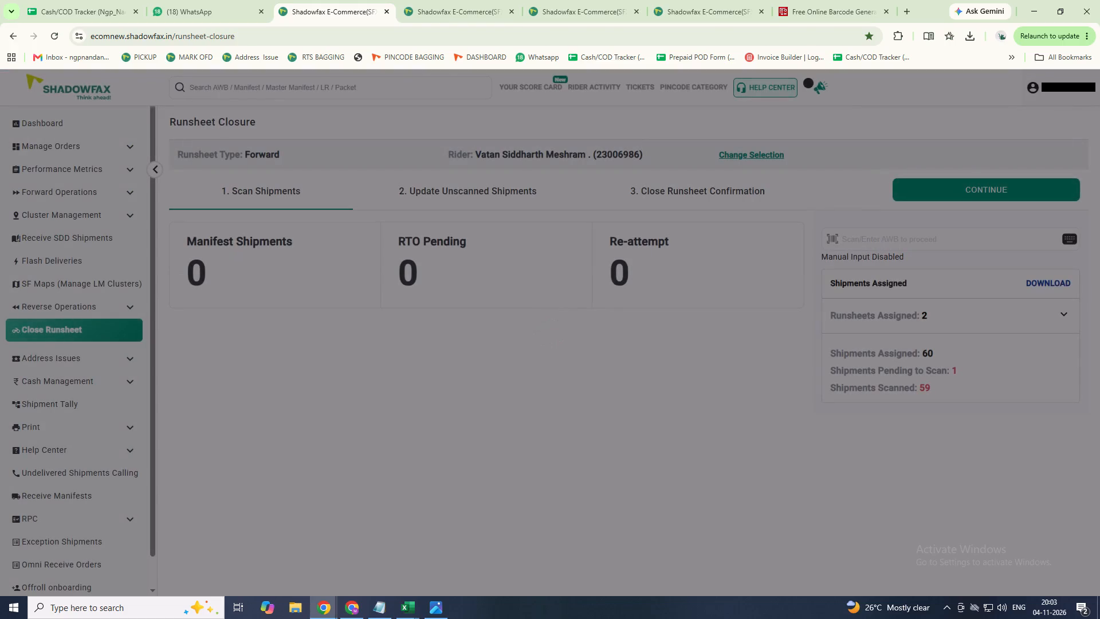
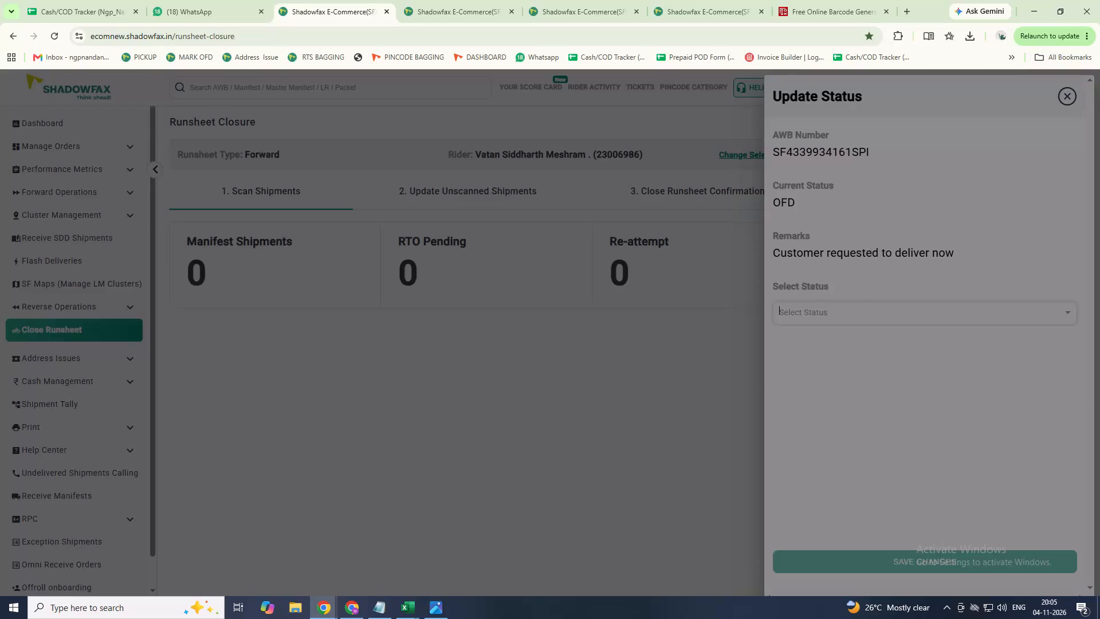
left_click(844, 312)
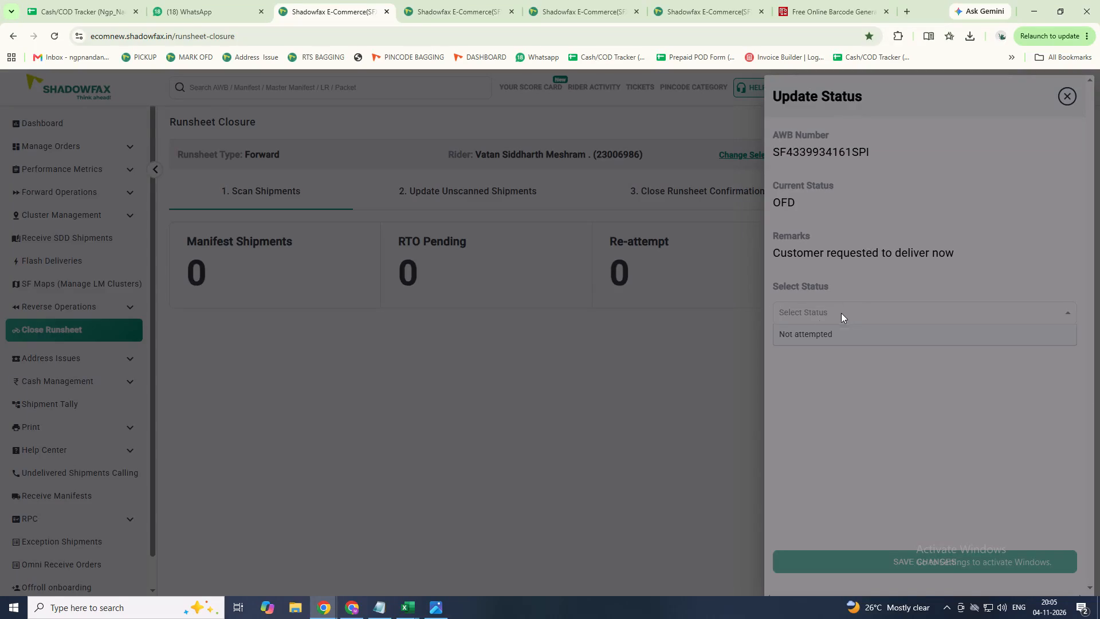
left_click(812, 327)
left_click(831, 382)
left_click(823, 387)
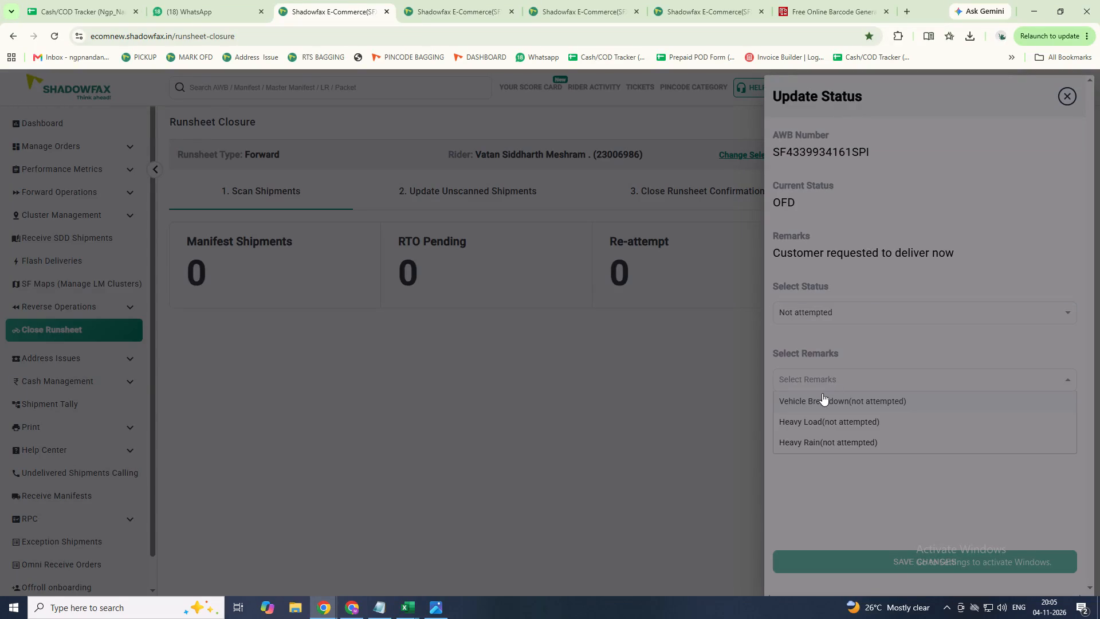
left_click(823, 400)
left_click(832, 562)
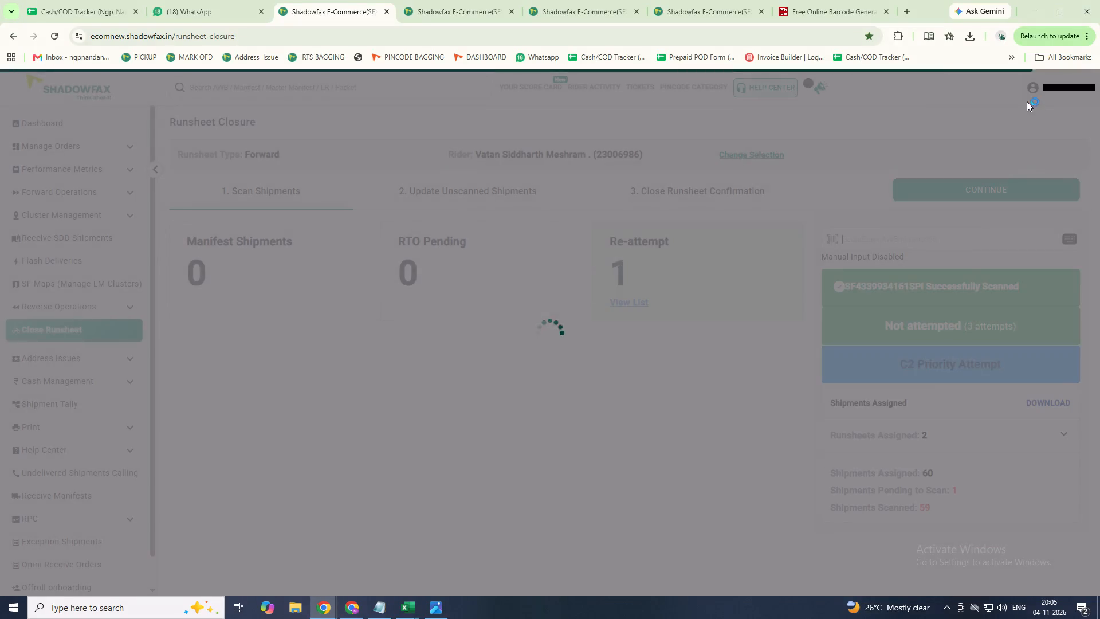
left_click(648, 190)
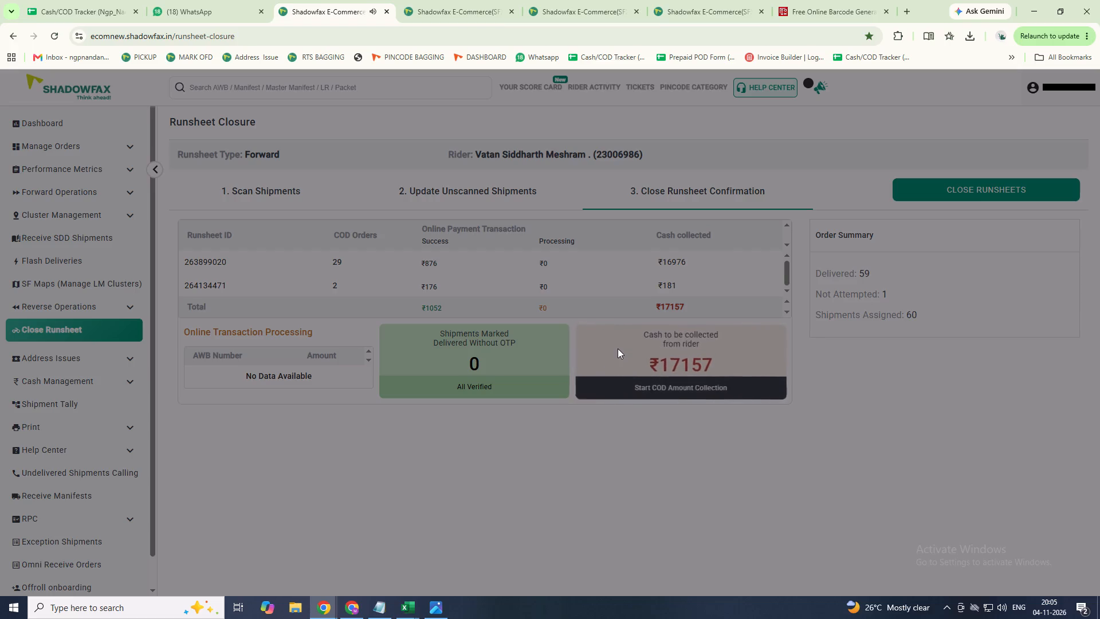
Switch to the Cash/COD Tracker and add rider VATAN in column 12 with a Demo amount of 17157.
left_click(76, 8)
left_click(493, 240)
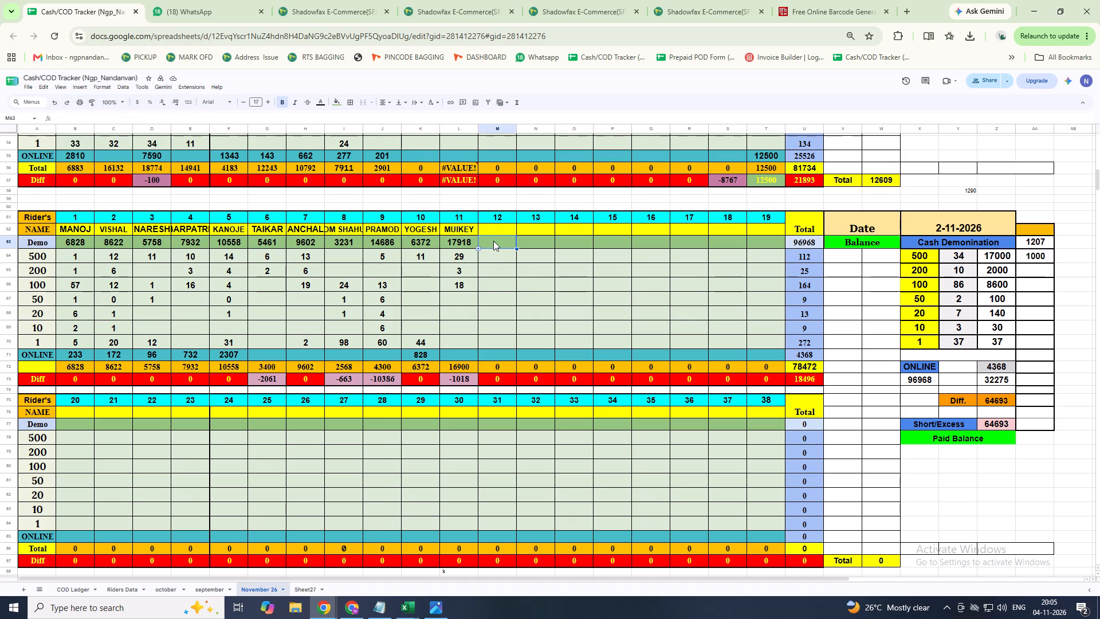
type("17157")
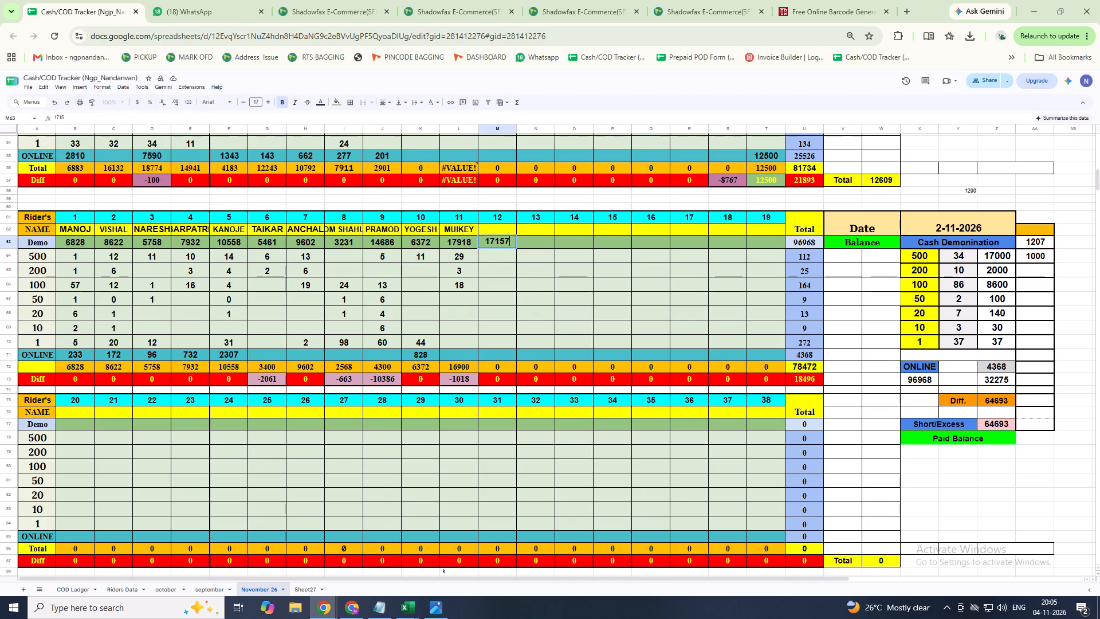
key("Up")
type("VATAN")
key("Return")
key("Return")
key("Return")
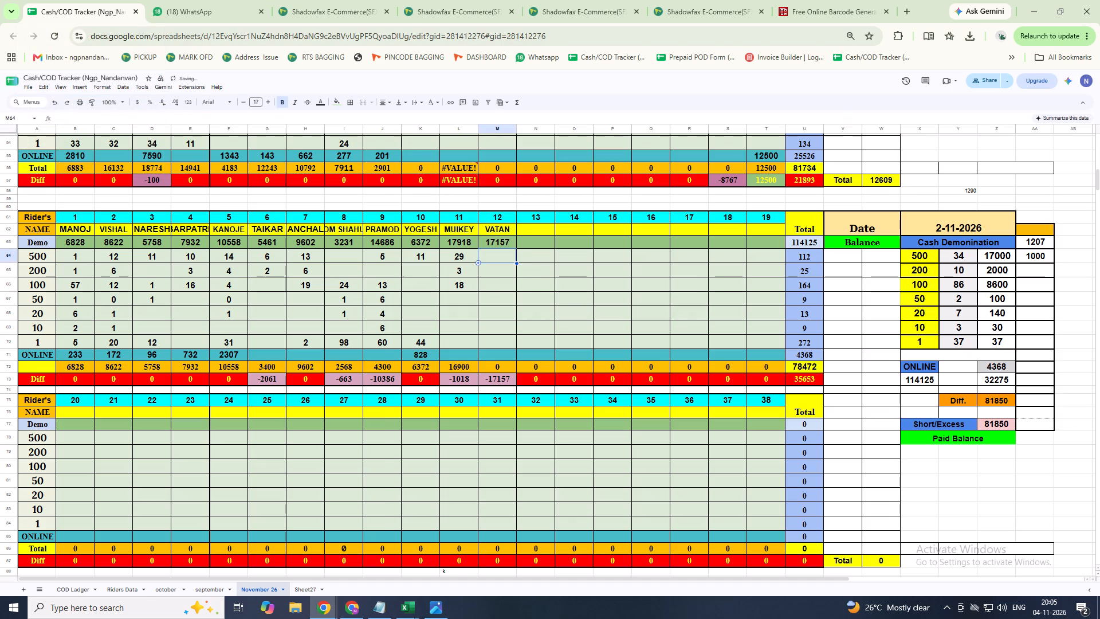
Recheck Vatan's closure page in the portal, return to the tracker, and enter 25 for his 500-rupee notes.
double_click(327, 7)
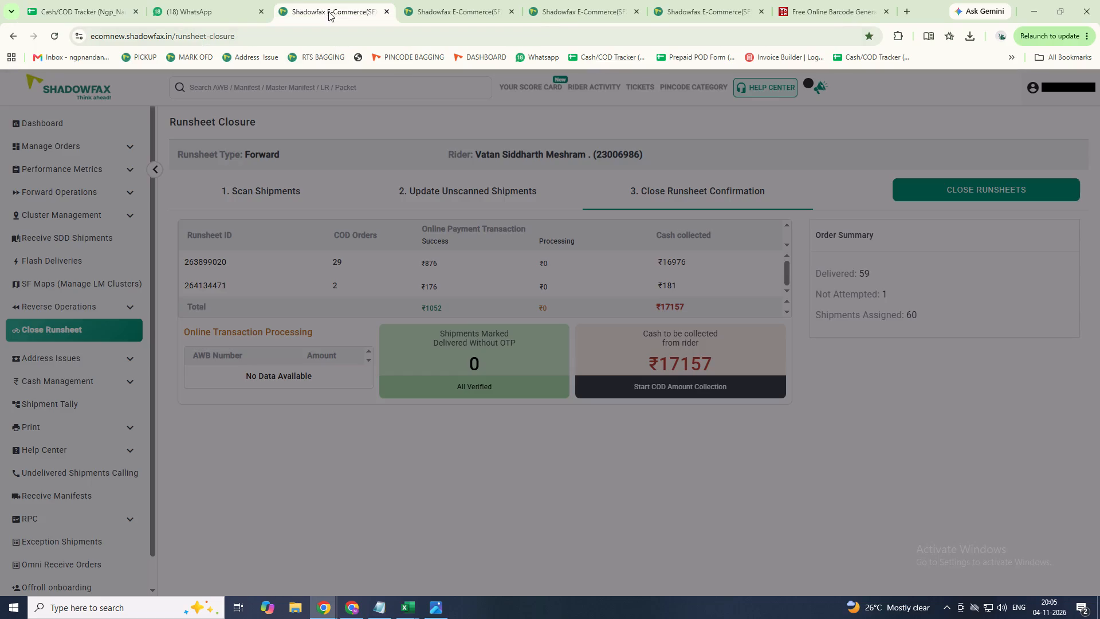
left_click(99, 7)
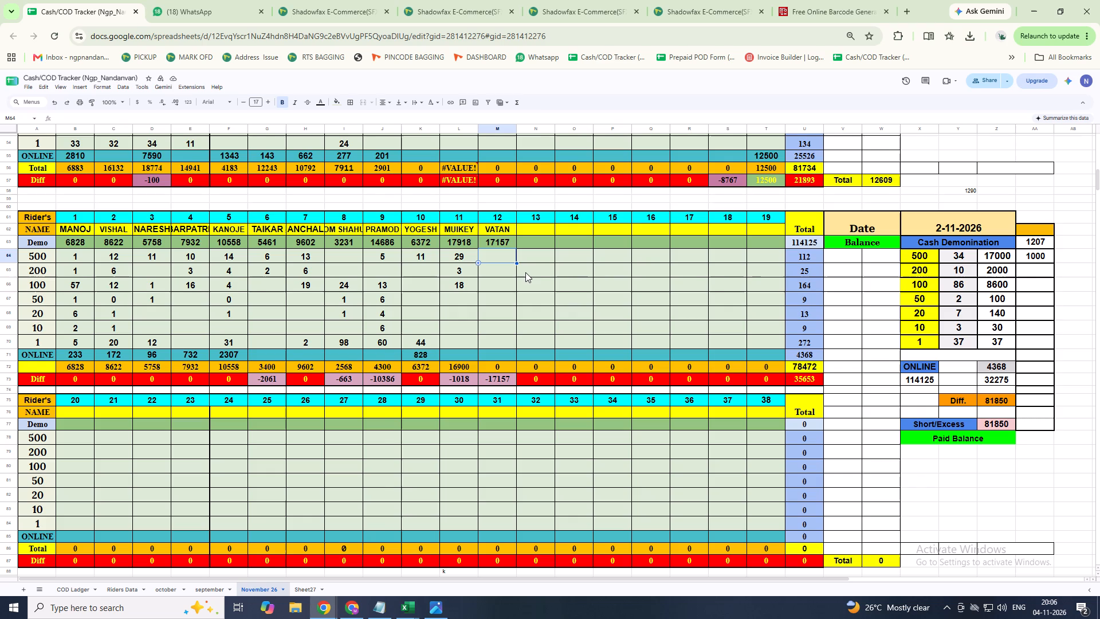
type("25")
key("Return")
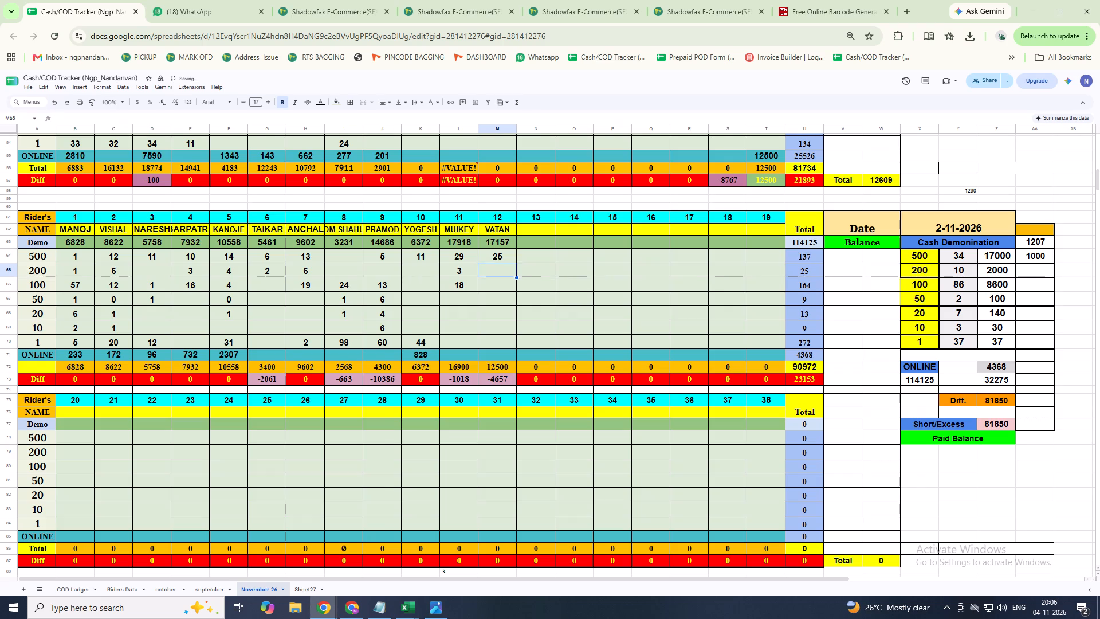
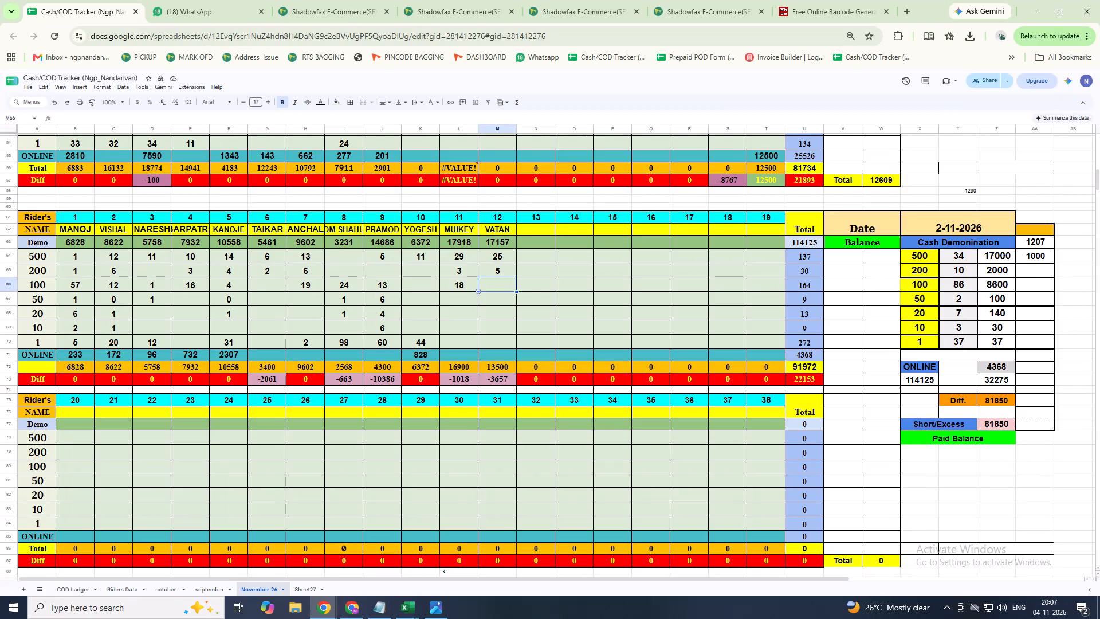
Record Vatan's remaining notes in column 12: 33 for 100, 4 for 50, 1 for 20 and 1 for 10.
type("33")
key("Return")
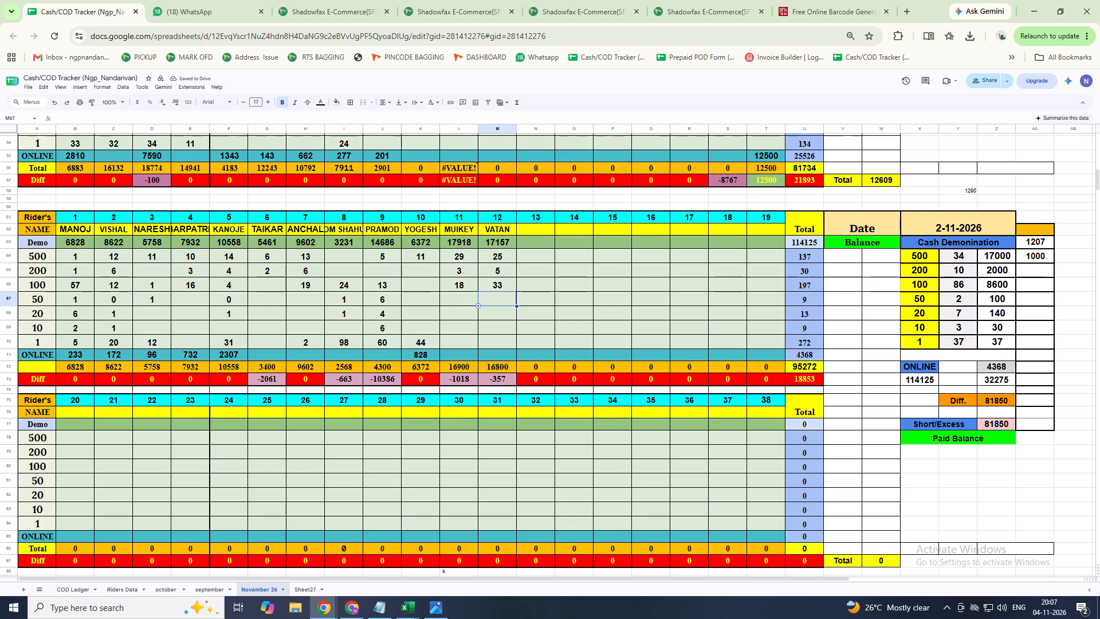
key("4")
key("Return")
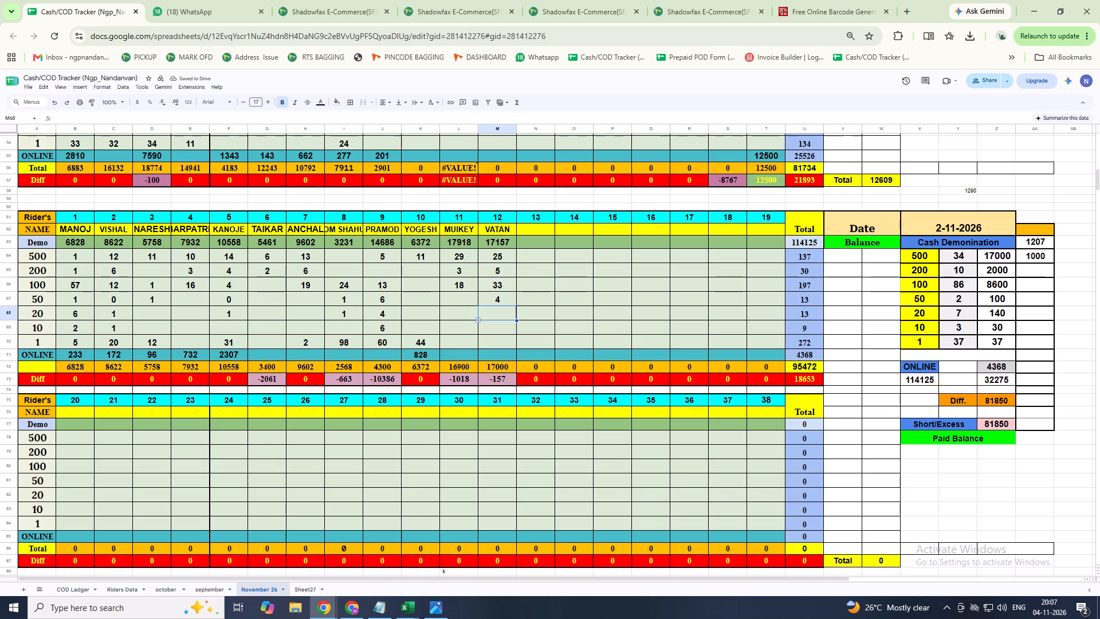
key("1")
key("Return")
key("1")
key("Return")
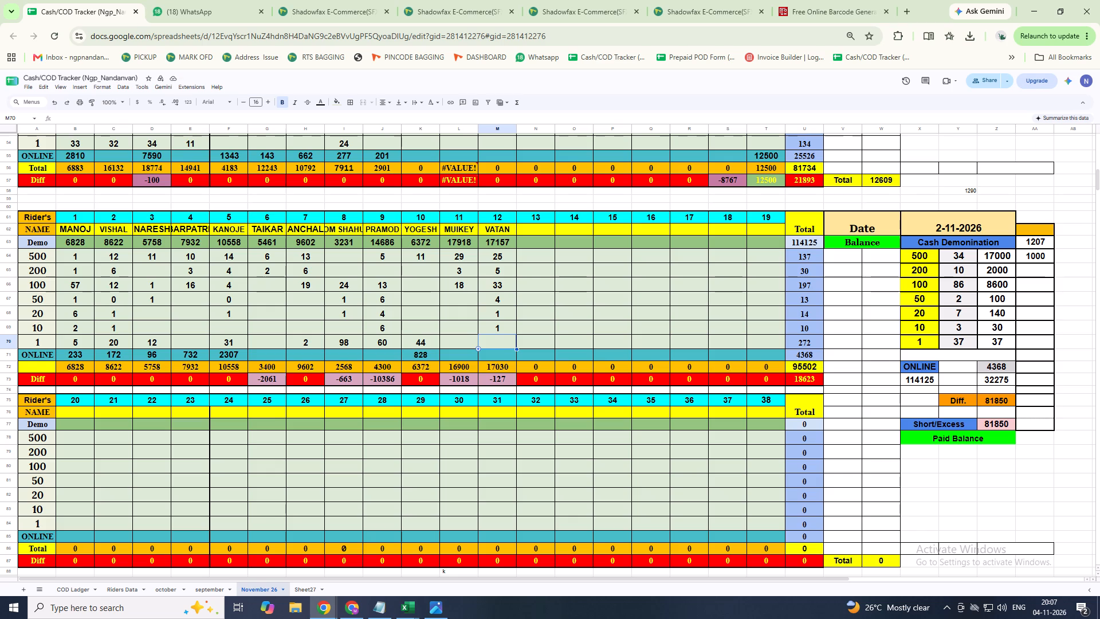
Switch to Vatan's runsheet closure in the portal, start COD collection and generate a UPI QR code for 127 rupees.
left_click(319, 11)
double_click(652, 369)
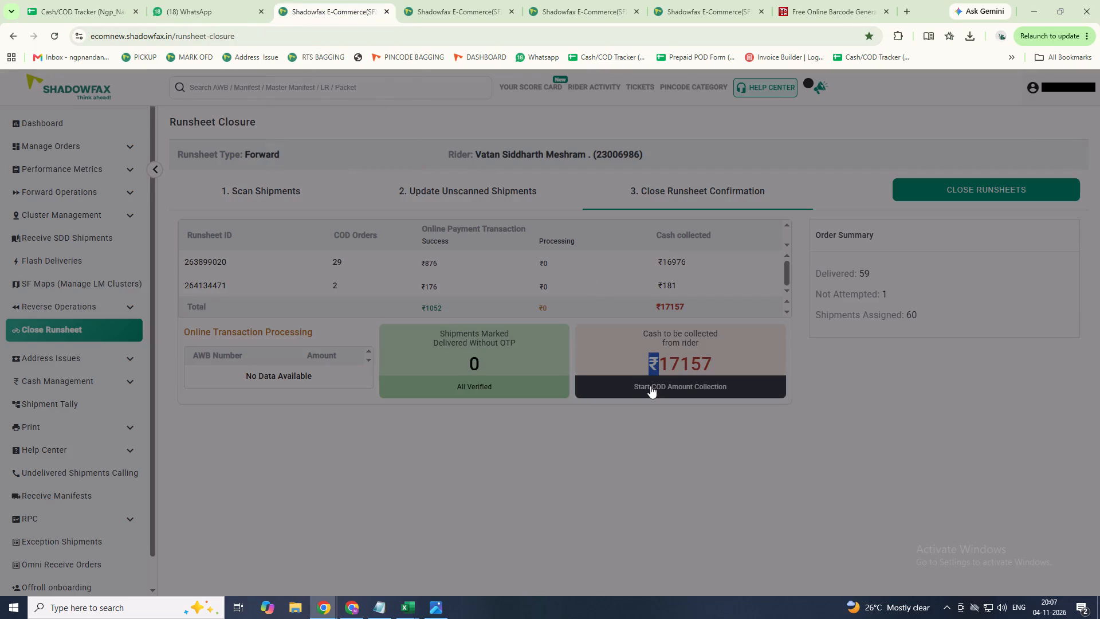
left_click(651, 386)
triple_click(488, 348)
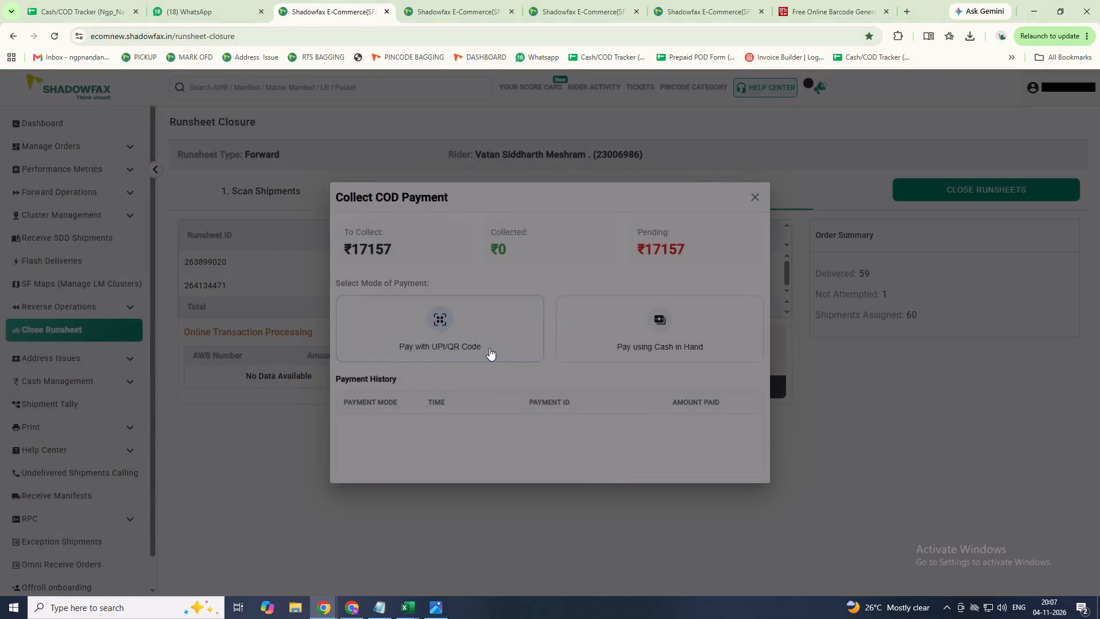
left_click(489, 348)
left_click(485, 391)
type("12")
key("7")
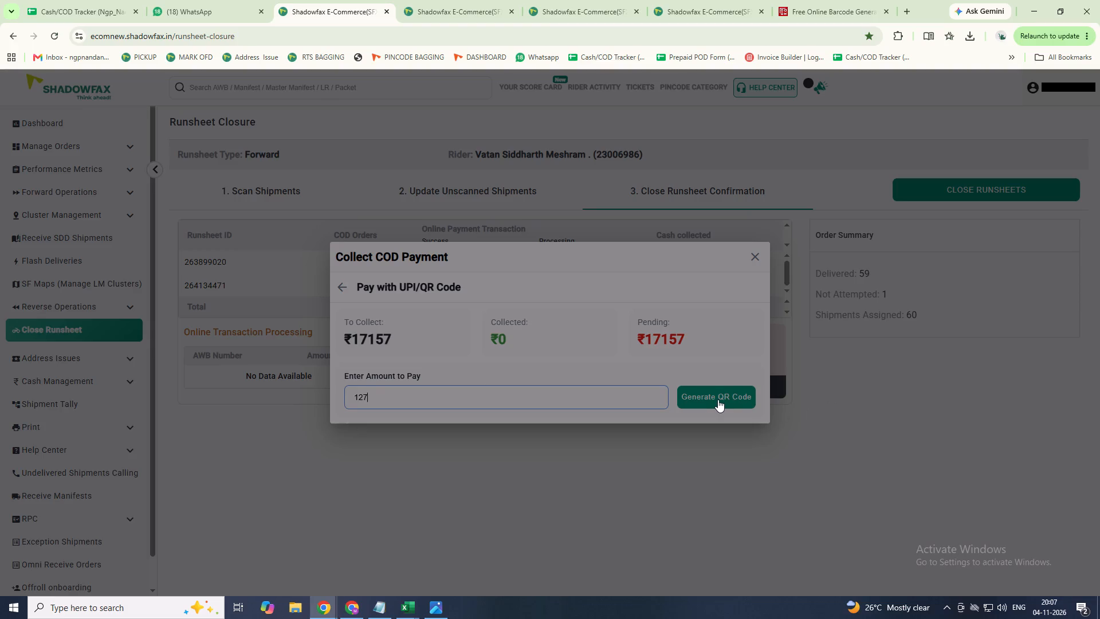
left_click(717, 399)
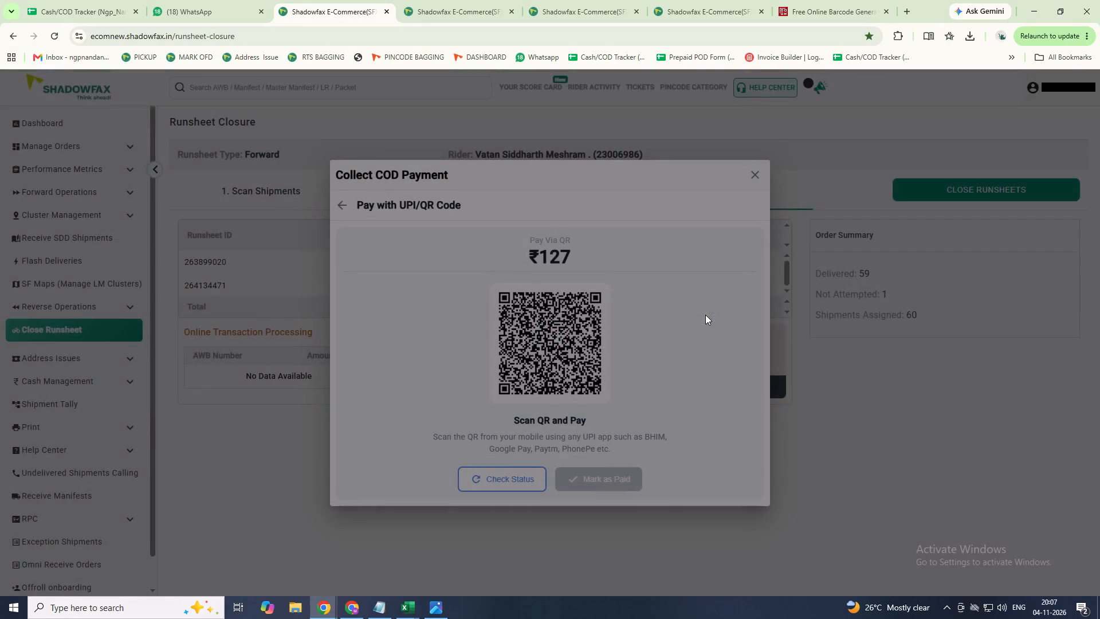
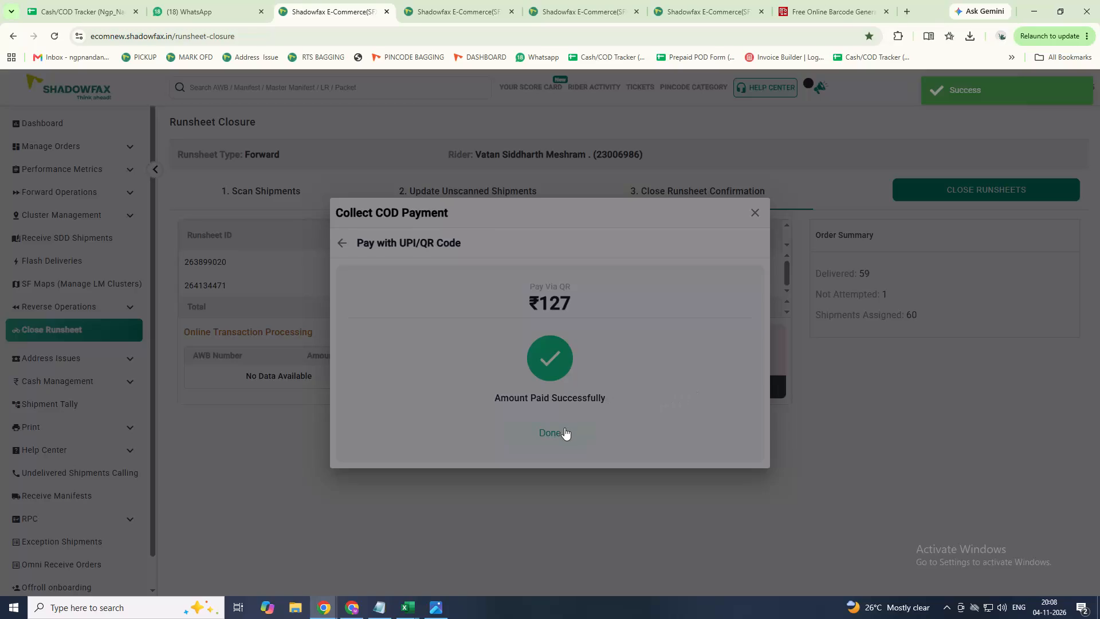
Finish the UPI payment and record Vatan's remaining 17030 rupees of COD as collected using cash in hand.
left_click(564, 428)
double_click(650, 384)
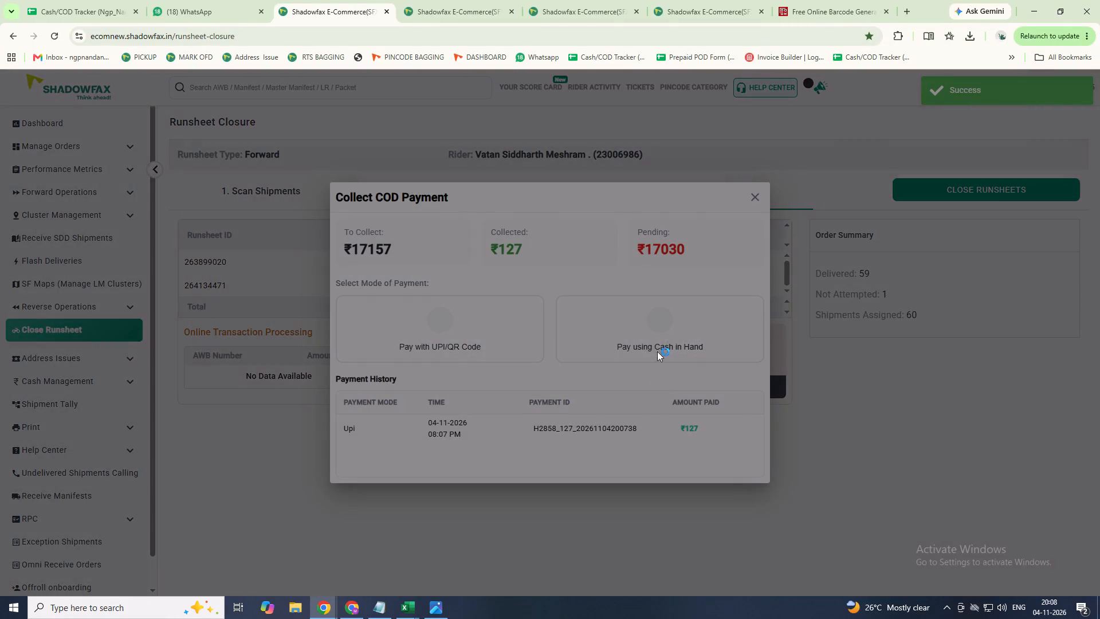
triple_click(654, 349)
left_click_drag(611, 396, 594, 367)
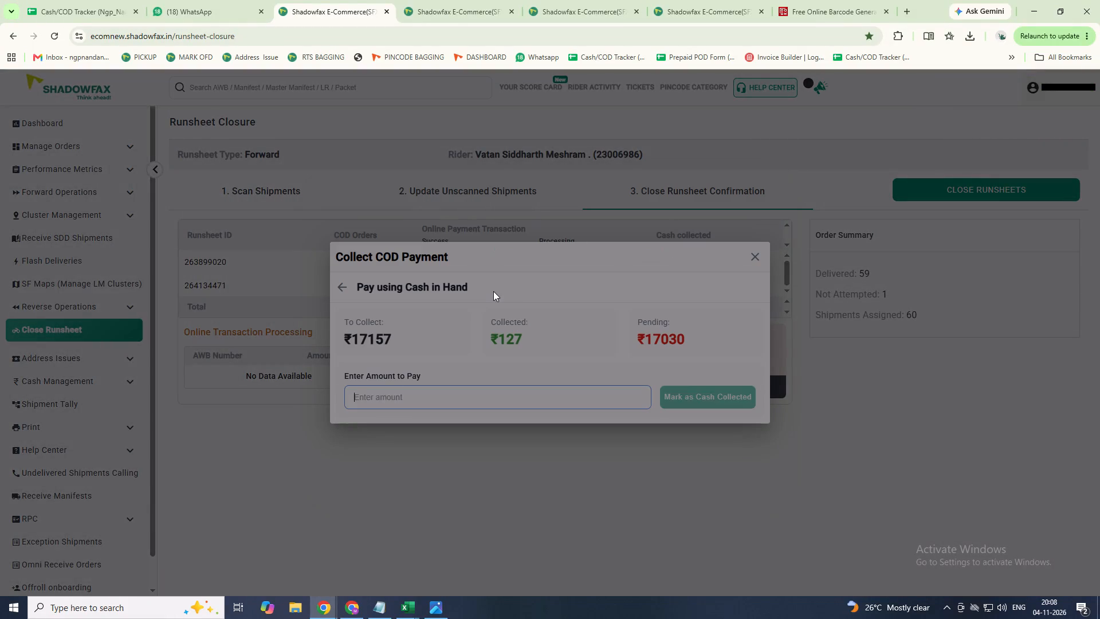
type("17030")
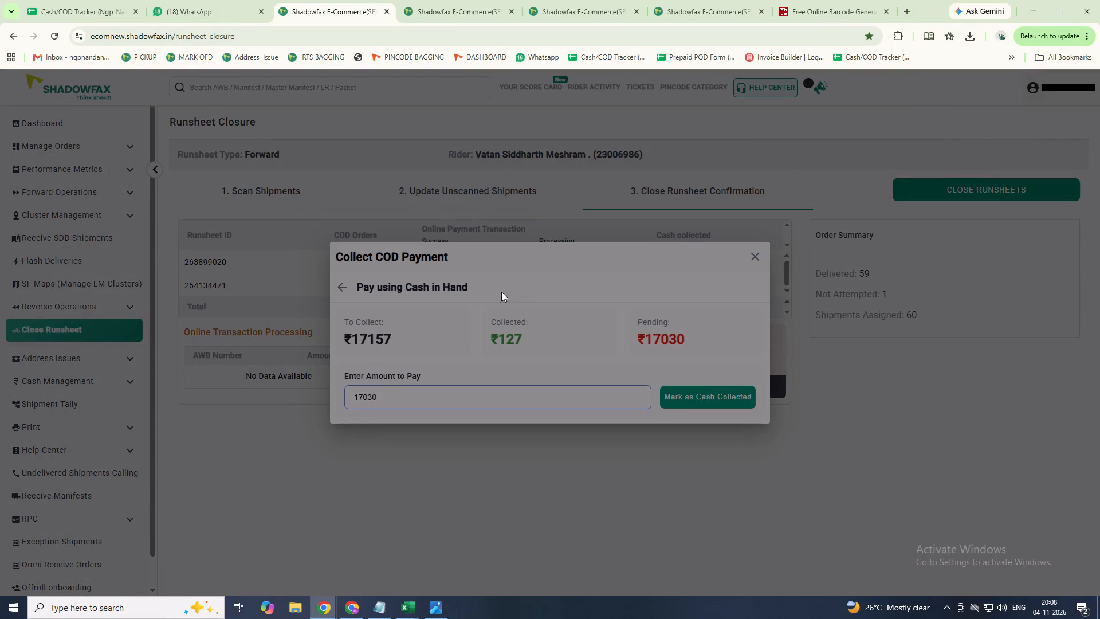
left_click(685, 403)
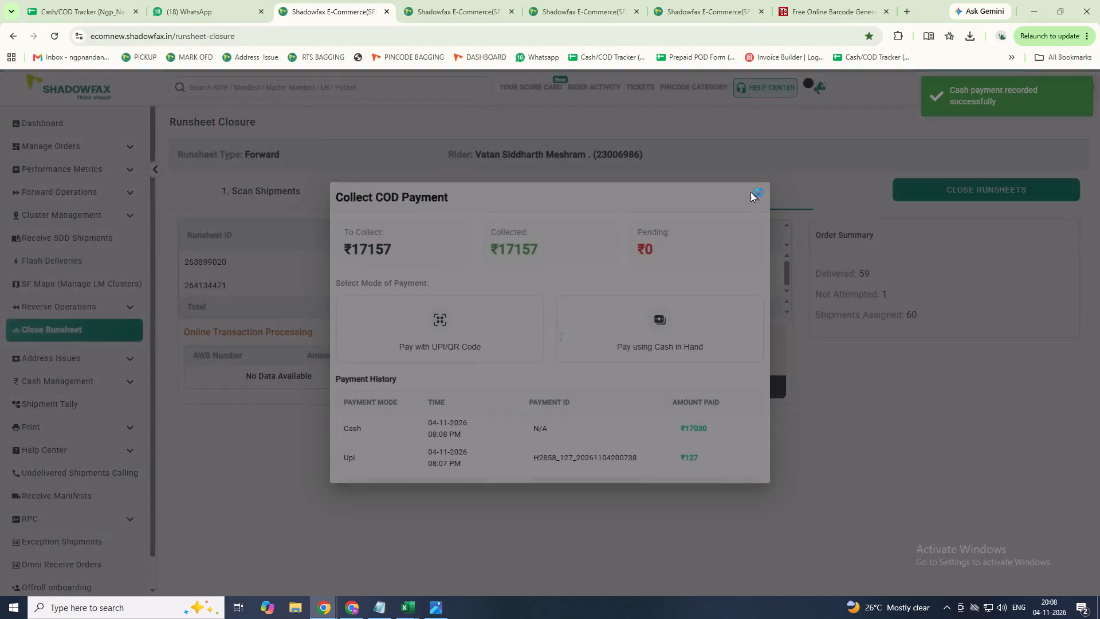
left_click(754, 198)
Toggle the cash-collected marking for Vatan and close his forward runsheets.
double_click(721, 388)
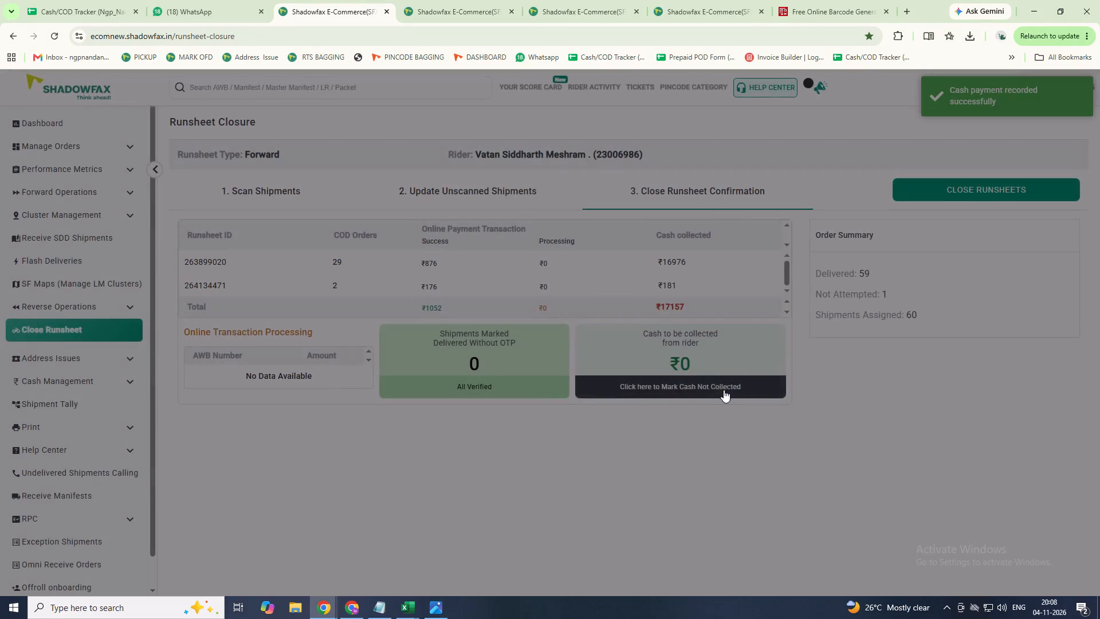
left_click(729, 392)
left_click(898, 194)
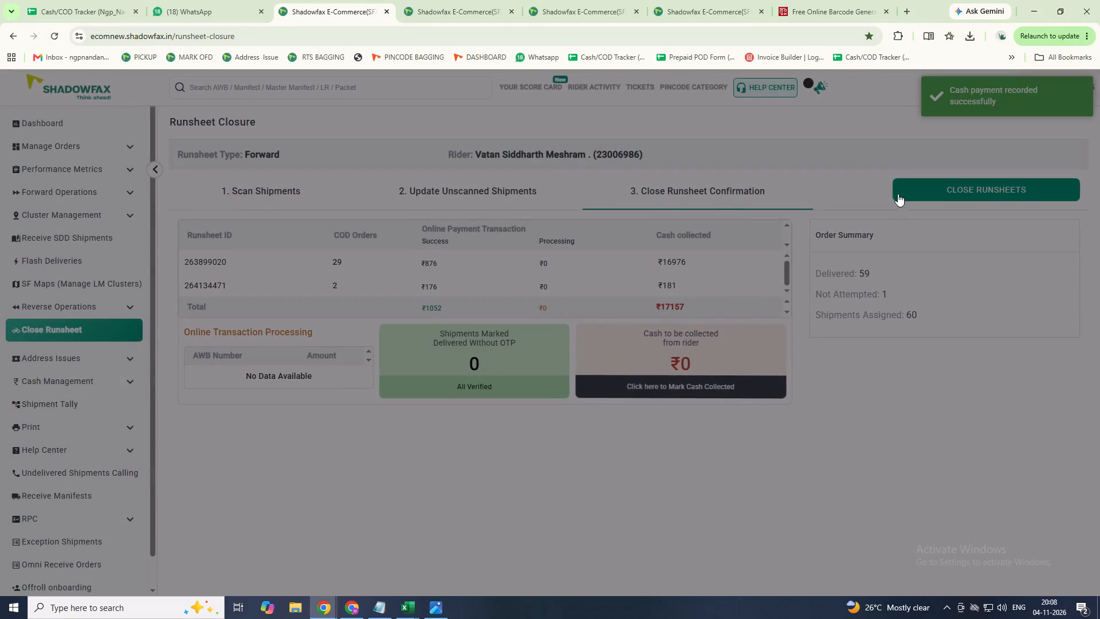
Switch to the Cash/COD Tracker sheet with Vatan's column 12.
left_click_drag(95, 11, 95, 12)
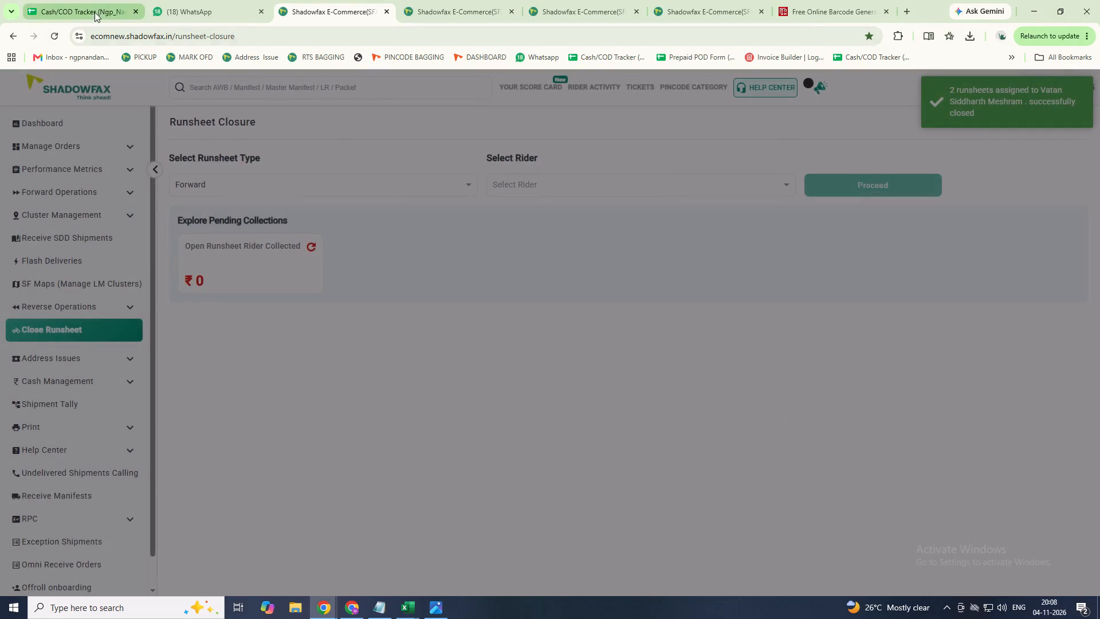
left_click_drag(95, 12, 93, 18)
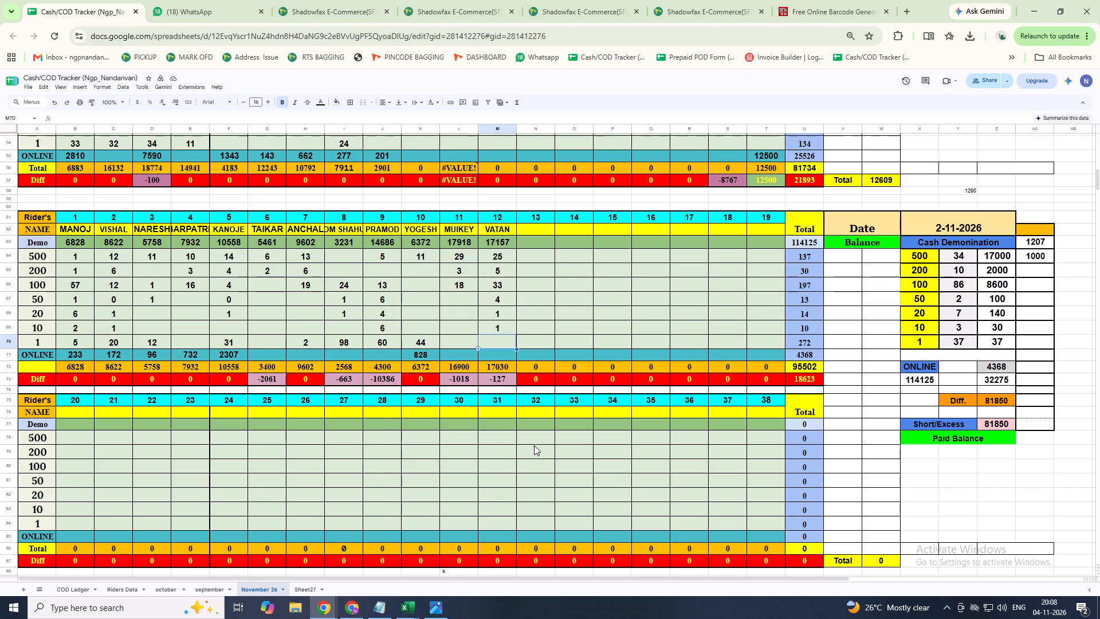
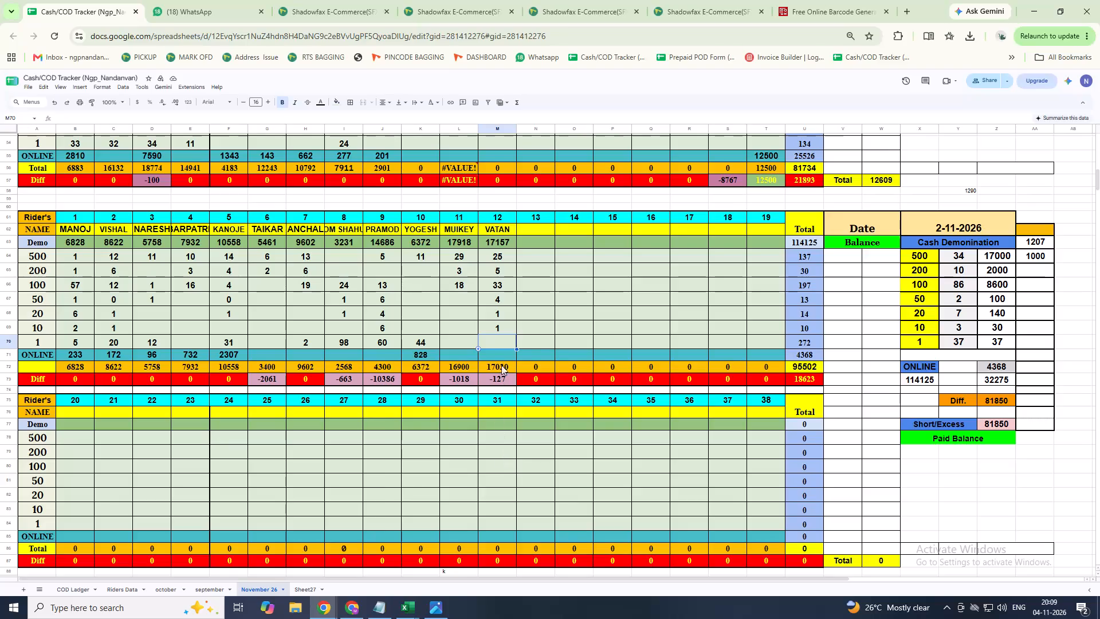
Enter 127 as Vatan's online amount in column 12.
left_click(502, 357)
type("127")
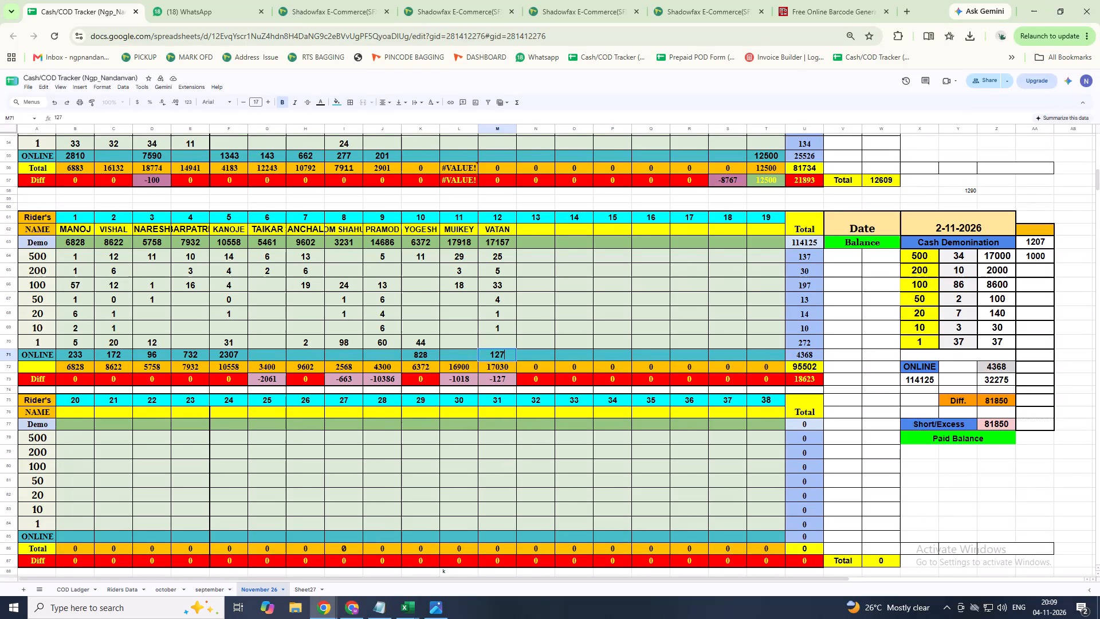
key("Return")
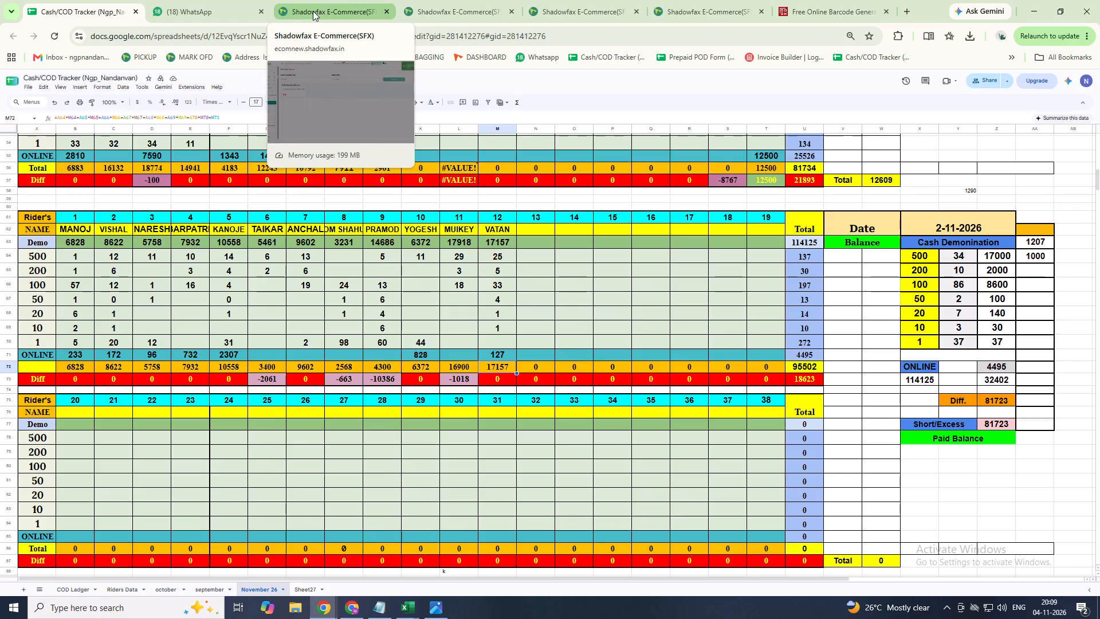
left_click(313, 11)
double_click(49, 11)
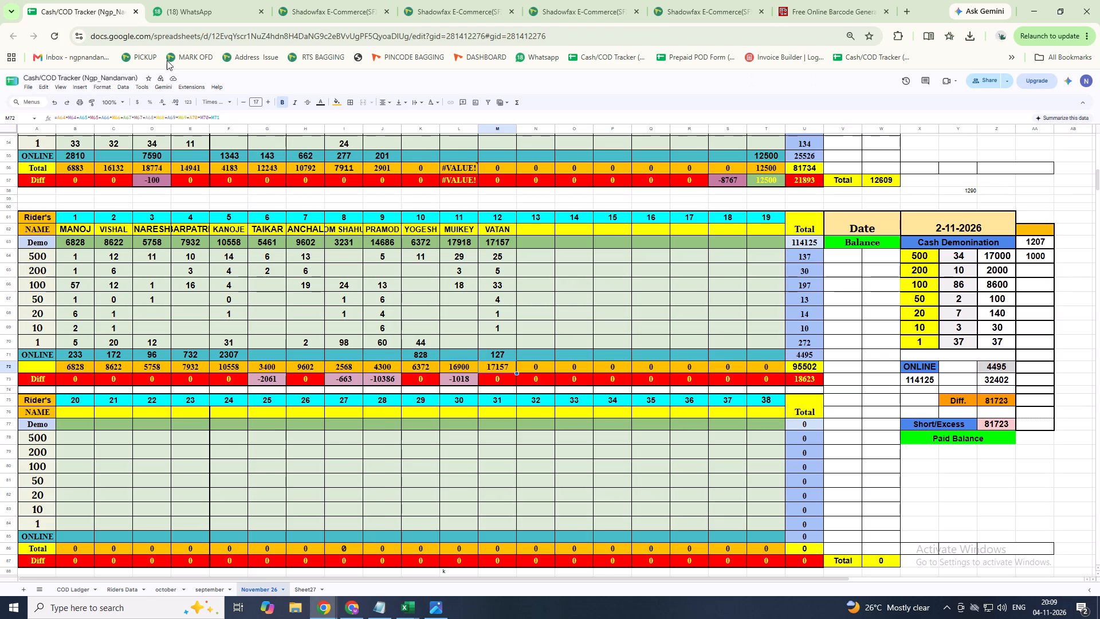
left_click(531, 230)
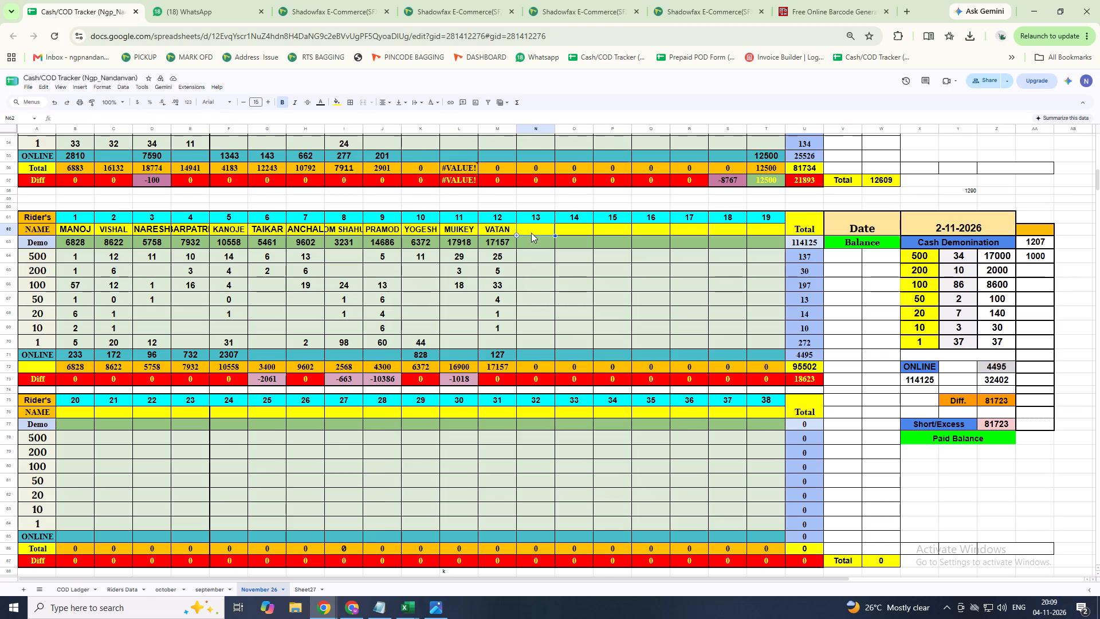
type("BHOJWANI")
key("Return")
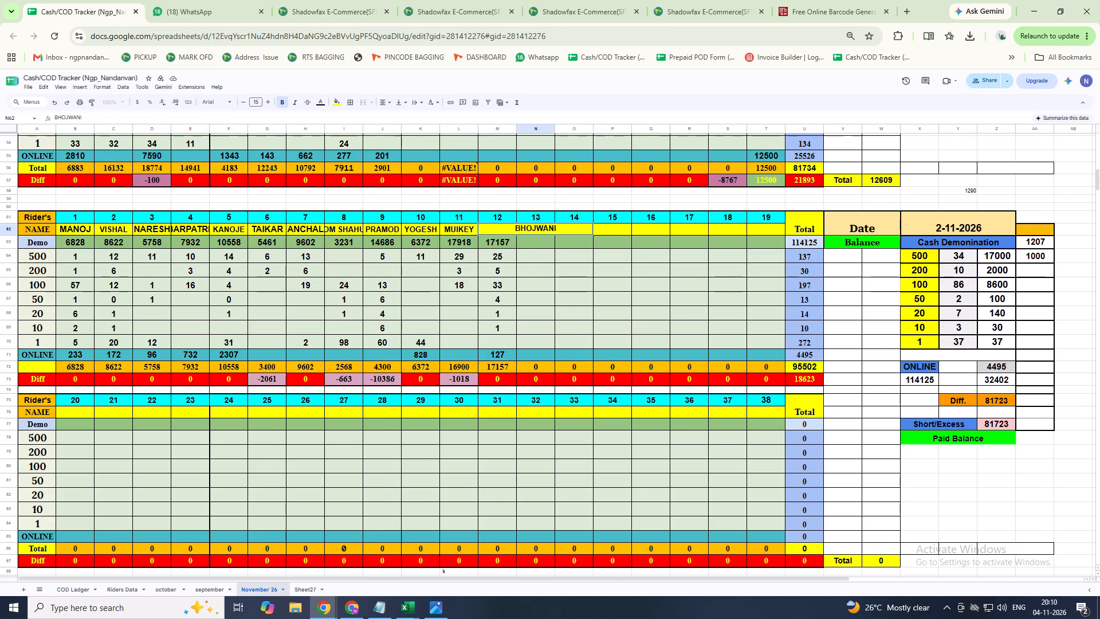
Enter Bhojwani's note counts: 21 of 500, 4 of 200, 47 of 100, 3 of 50 and 2 of 20.
key("Return")
key("Return")
key("period")
key("Return")
key("BackSpace")
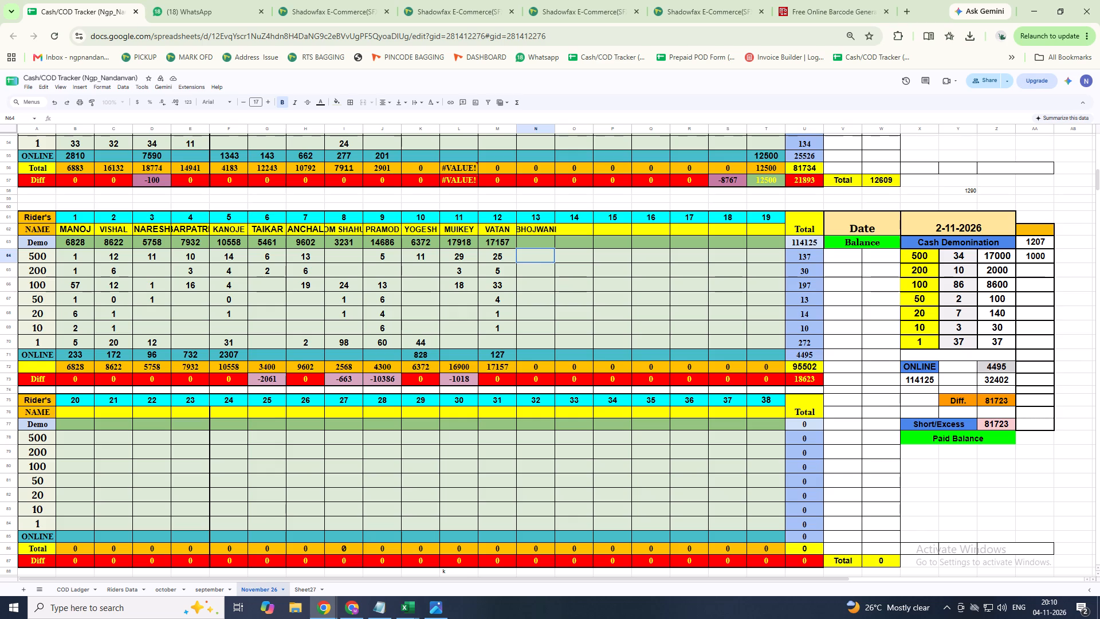
type("21")
key("Return")
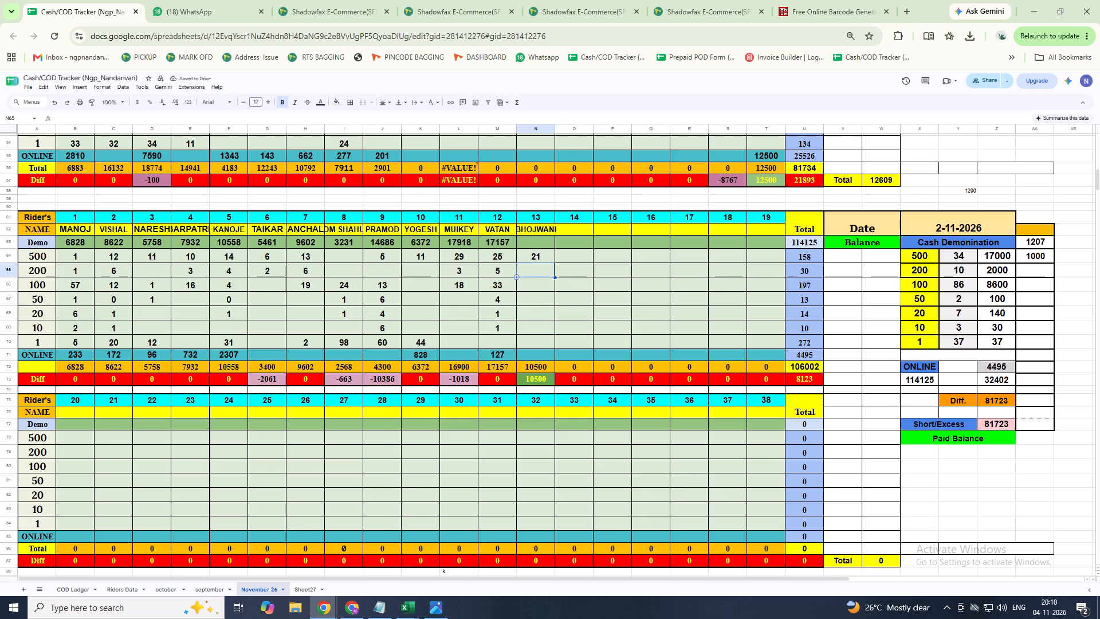
key("4")
key("Return")
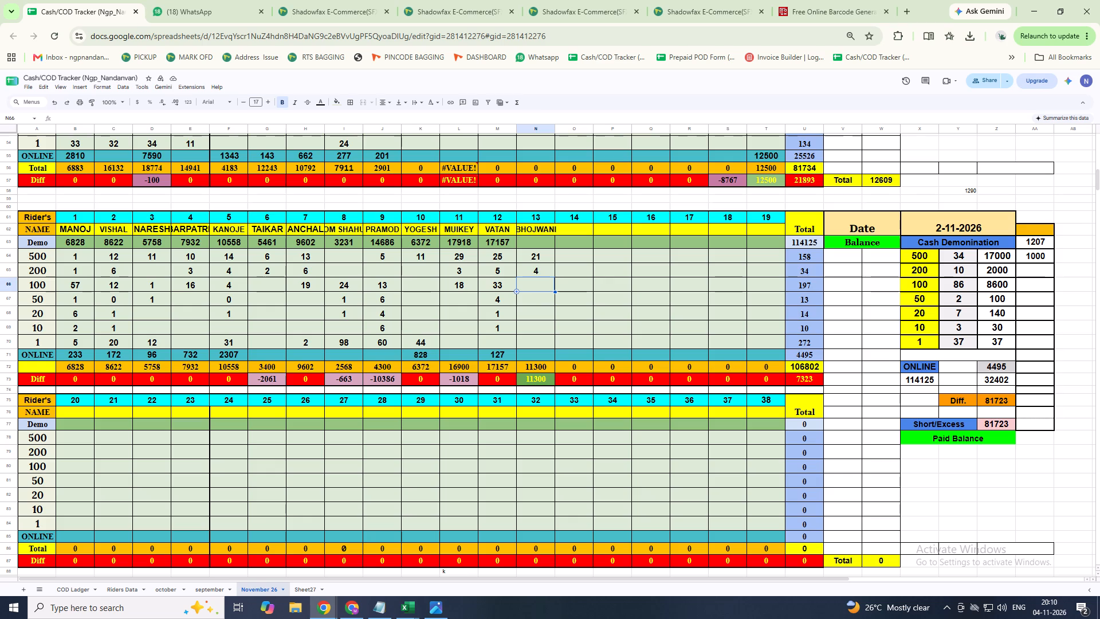
key("4")
key("7")
key("Return")
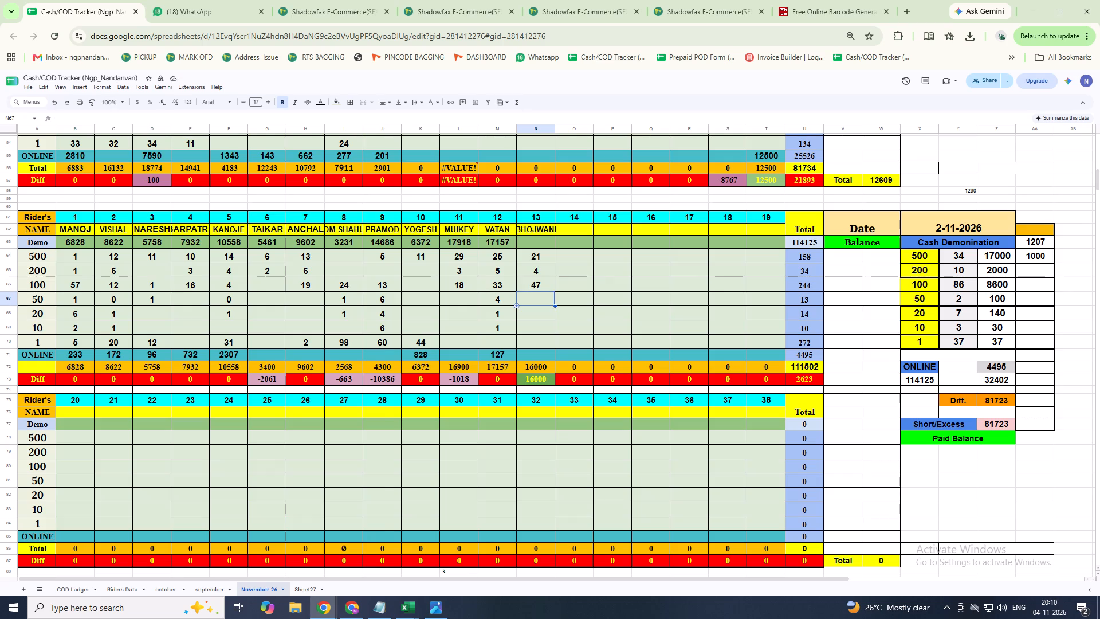
key("3")
key("Return")
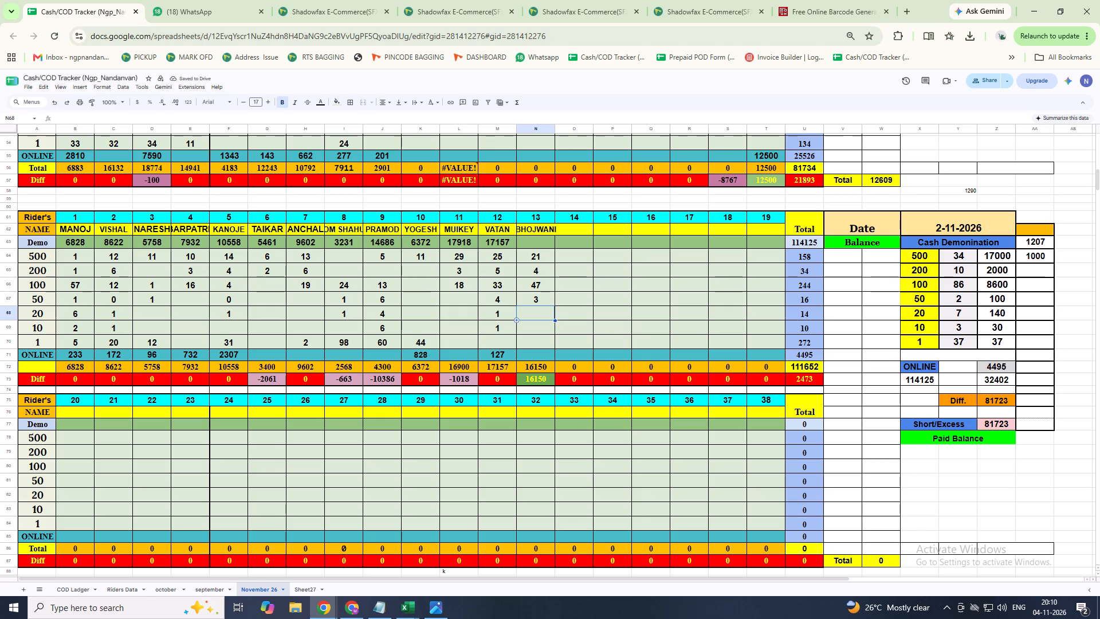
key("2")
key("Return")
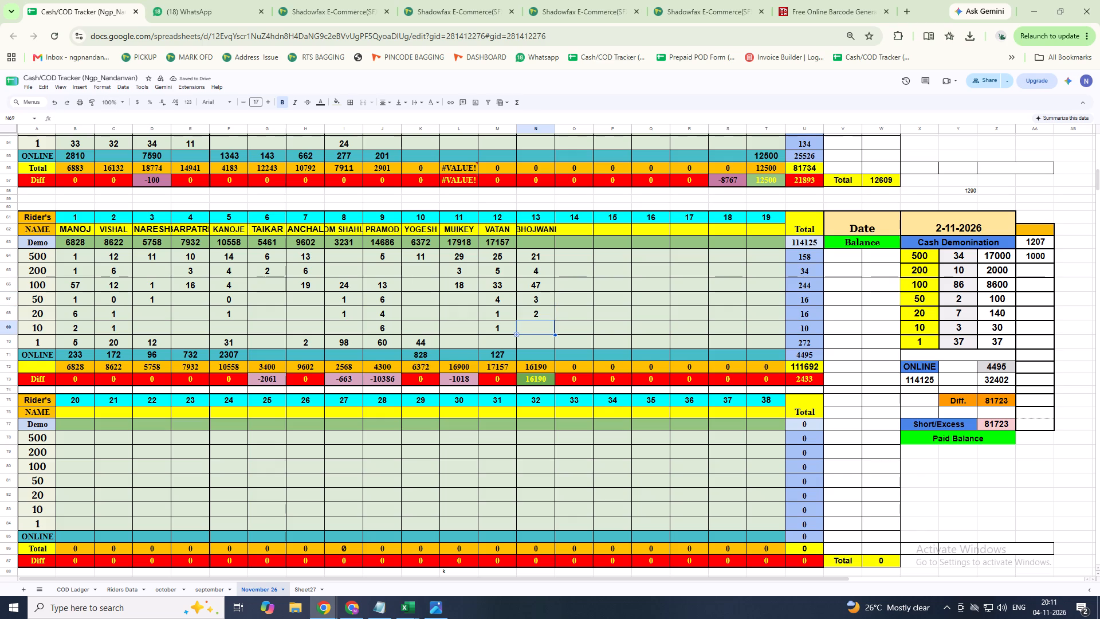
In the Shadowfax portal, load Bhojwani's forward runsheet closure and go to the close runsheet confirmation stage.
left_click(309, 25)
double_click(323, 5)
left_click(587, 185)
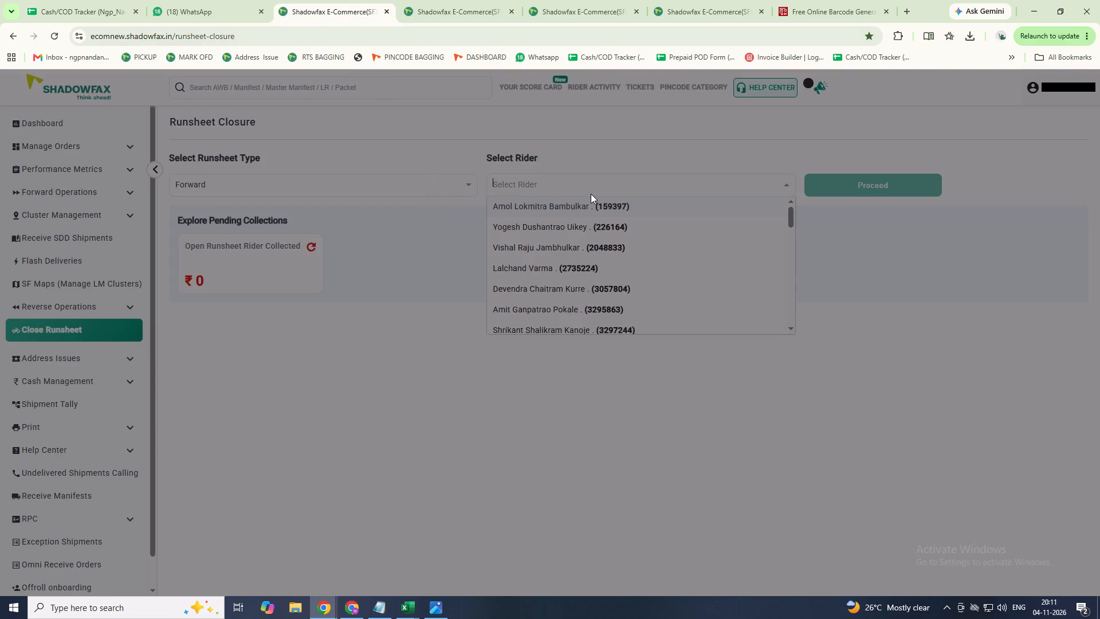
type("BHO")
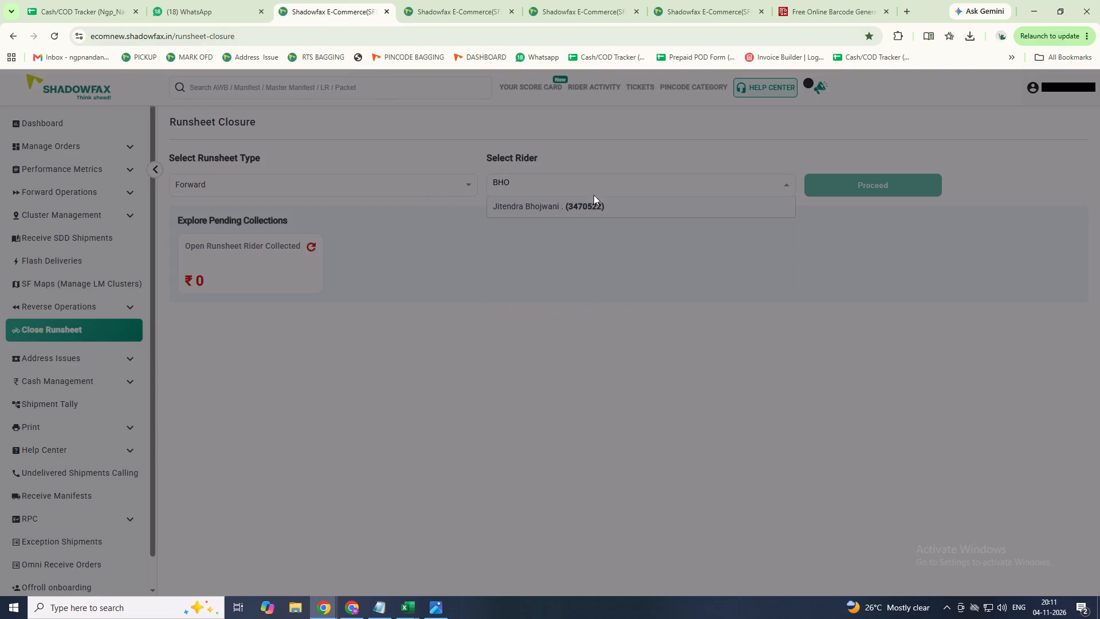
left_click(612, 214)
left_click(823, 186)
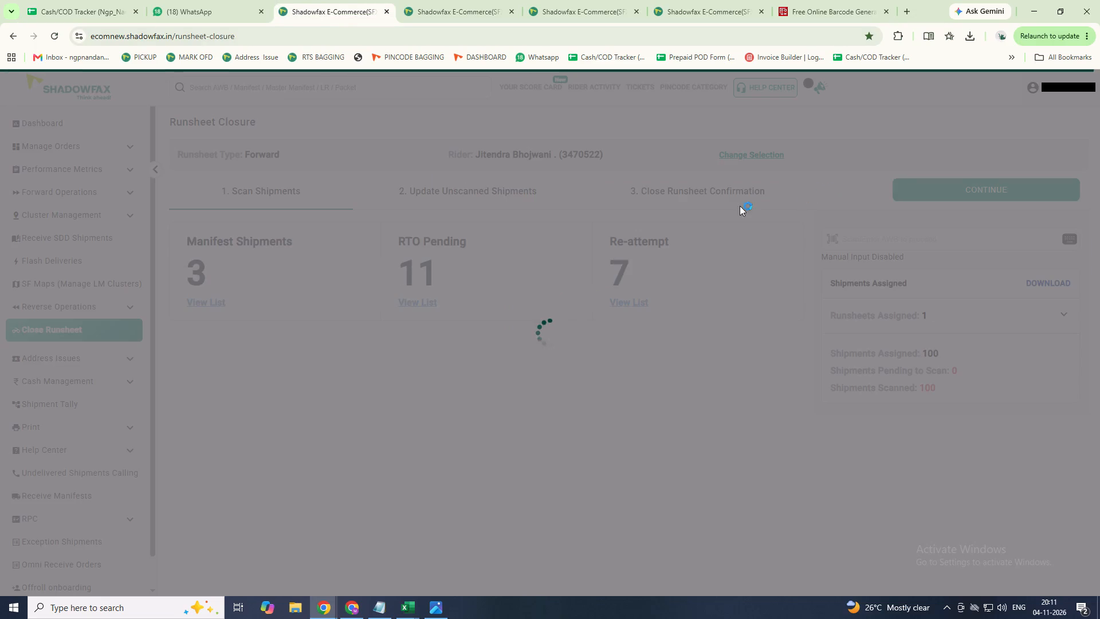
left_click(675, 195)
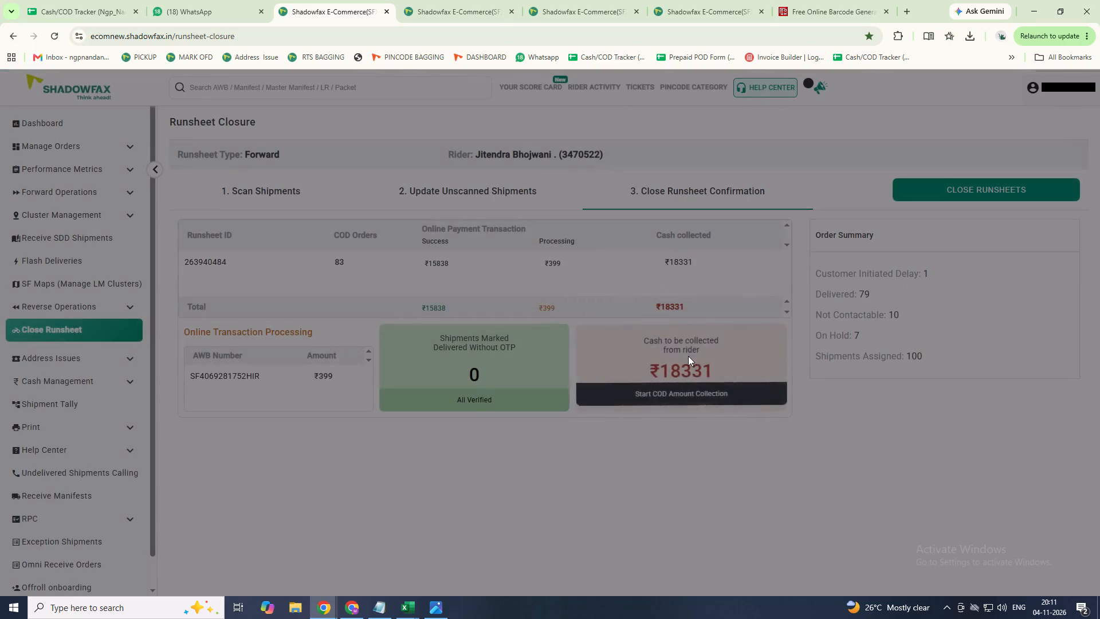
Back in the Cash/COD Tracker, enter 18331 as Bhojwani's Demo amount.
left_click(82, 16)
left_click(532, 242)
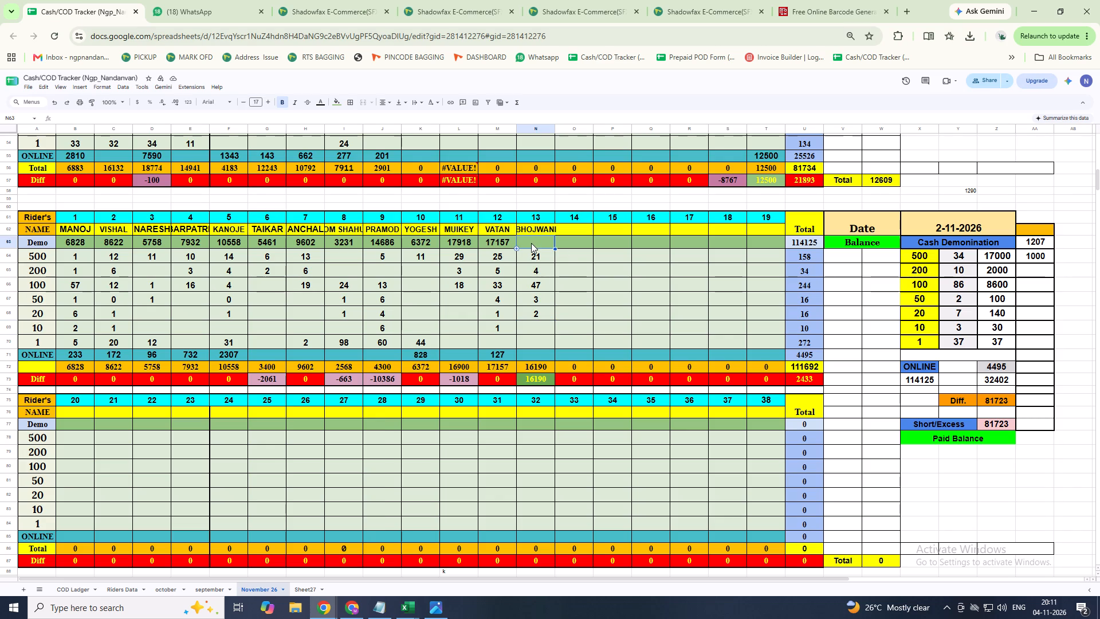
type("18331")
key("Return")
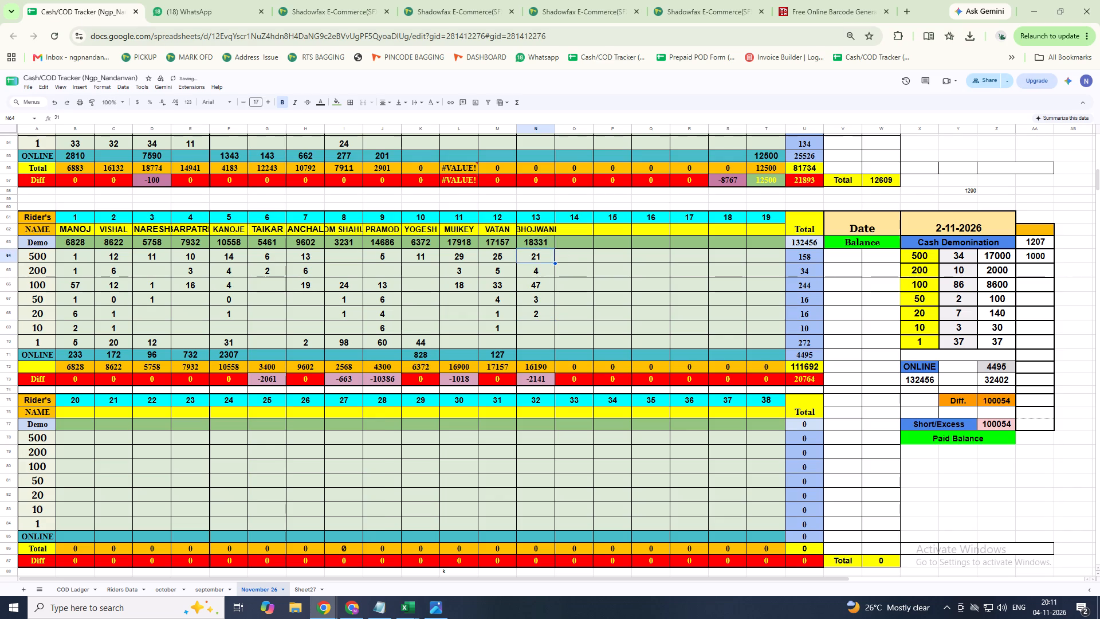
Enter 10 in the 1-rupee row of Bhojwani's column.
key("Return")
key("Return")
key("Return")
key("Return")
key("Return")
key("Return")
key("Return")
key("Return")
key("Return")
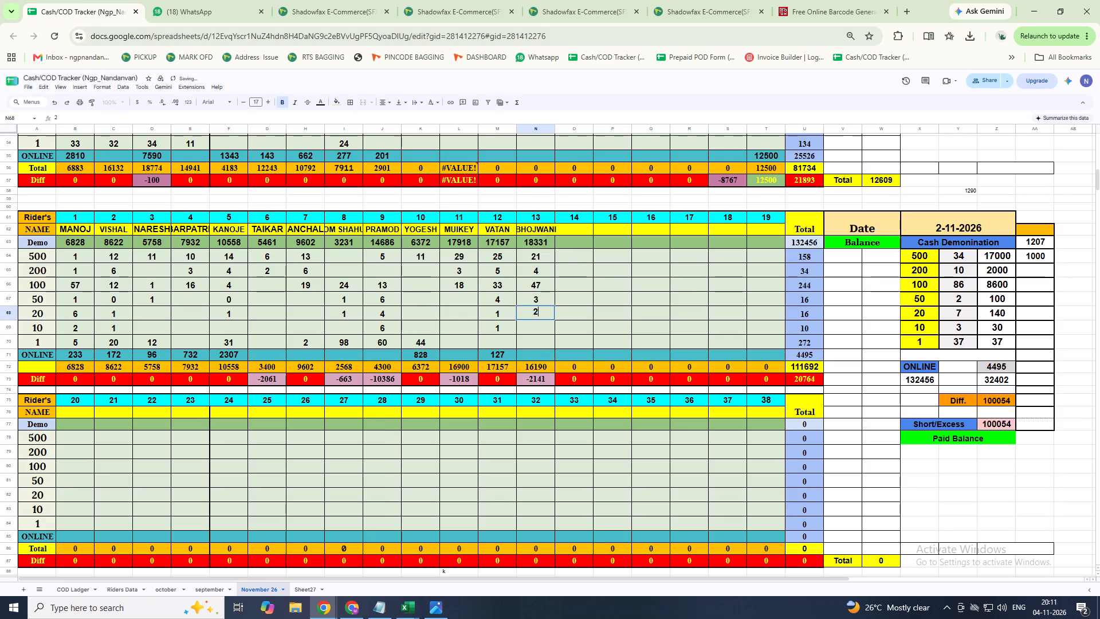
key("Return")
key("Return")
key("Return")
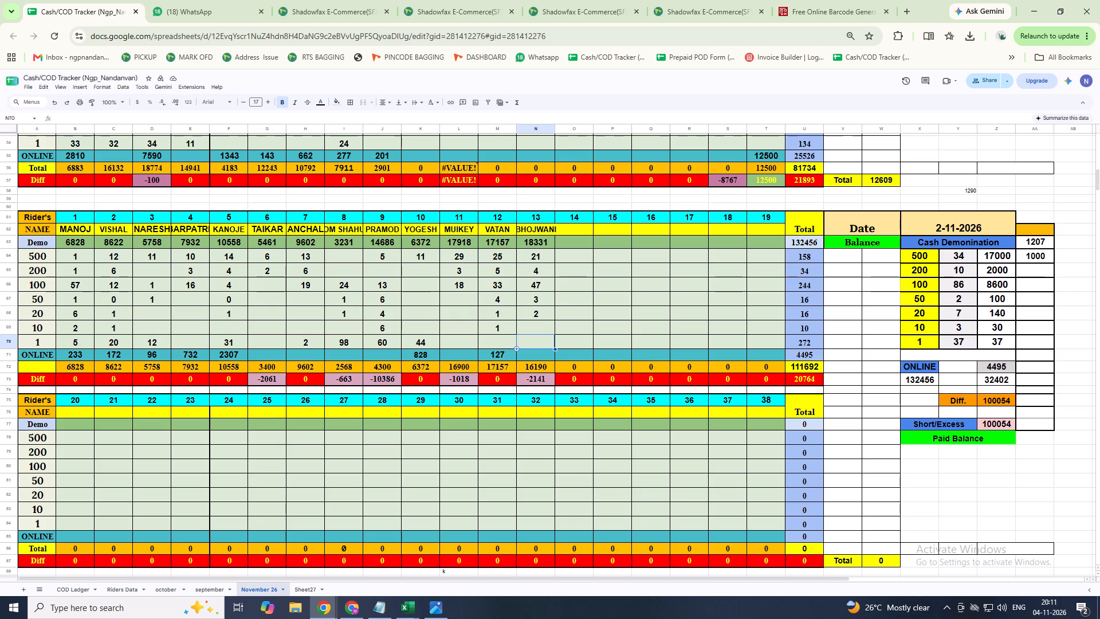
type("10")
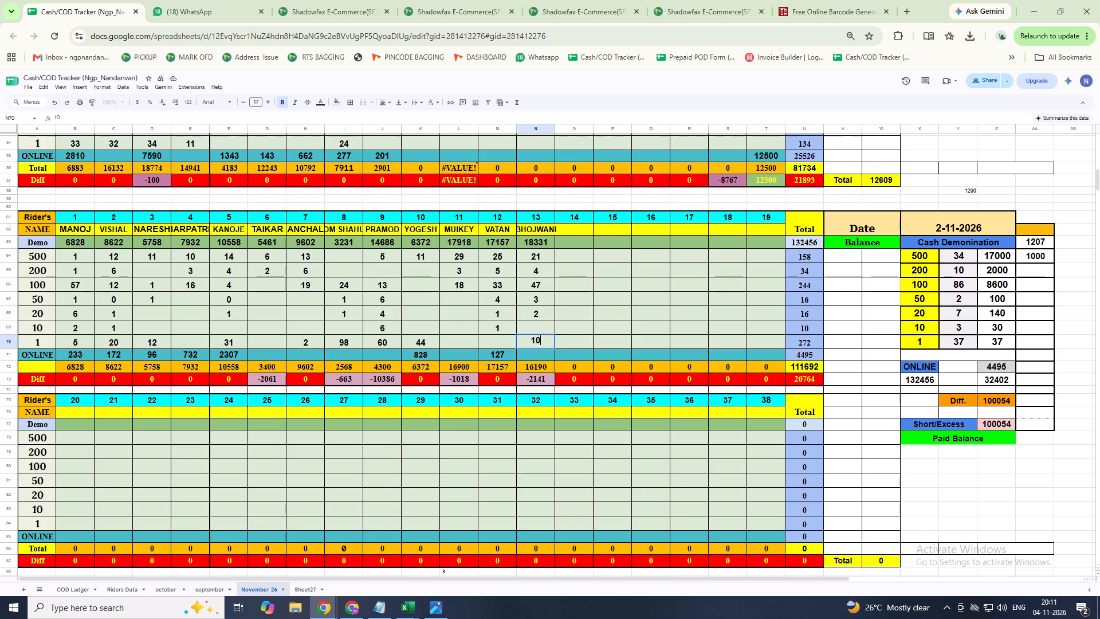
key("Return")
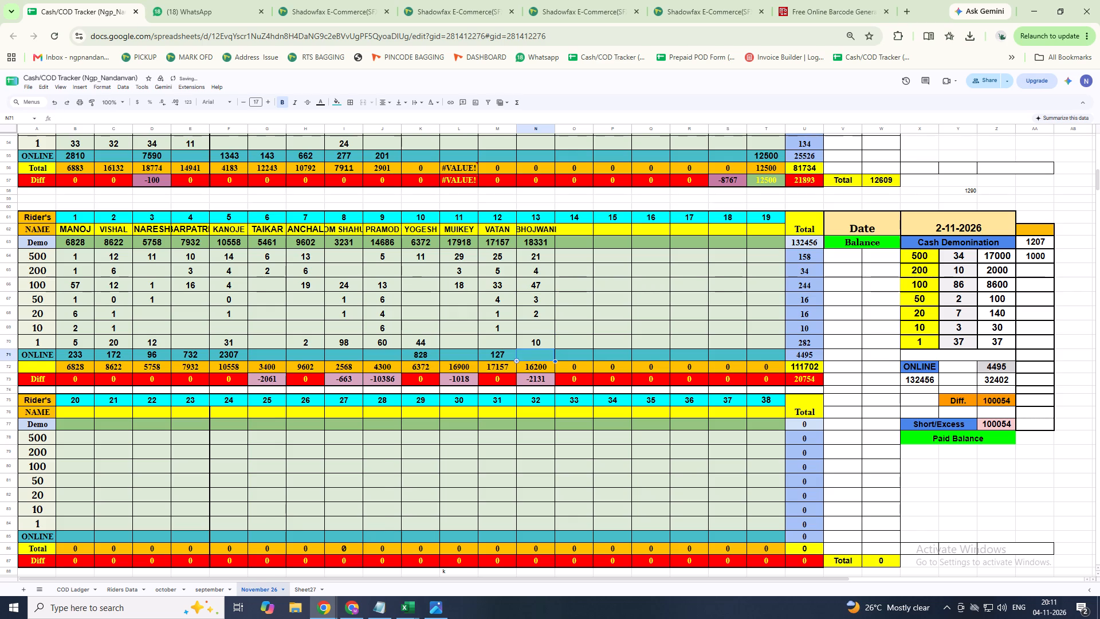
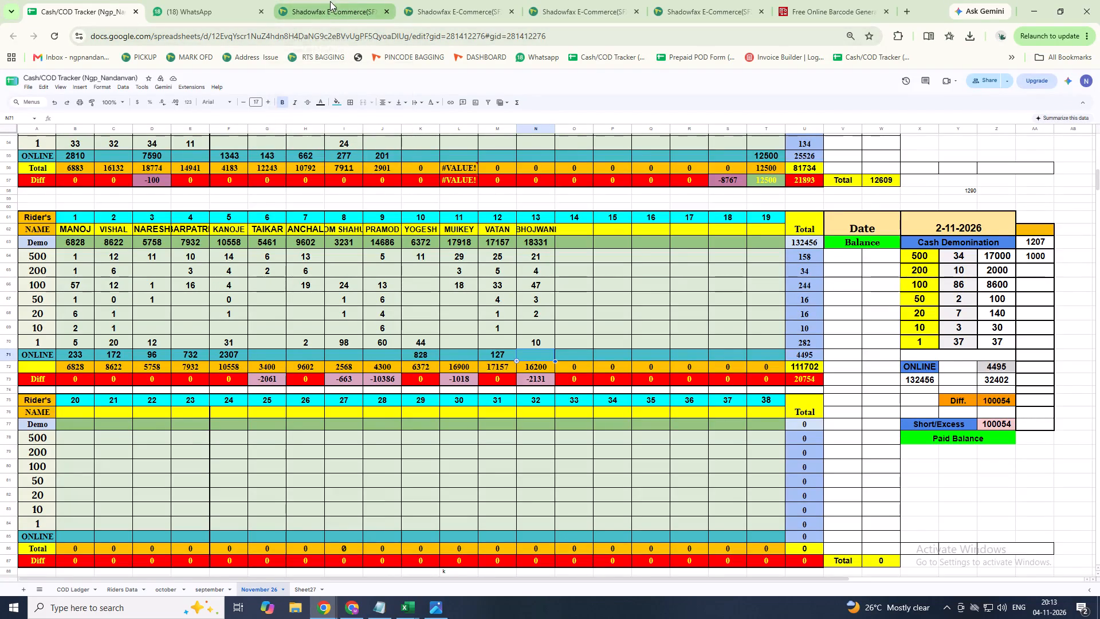
In the Shadowfax portal, record a cash-in-hand COD payment of 18331 for Bhojwani's forward runsheet and close the payment window.
left_click(347, 2)
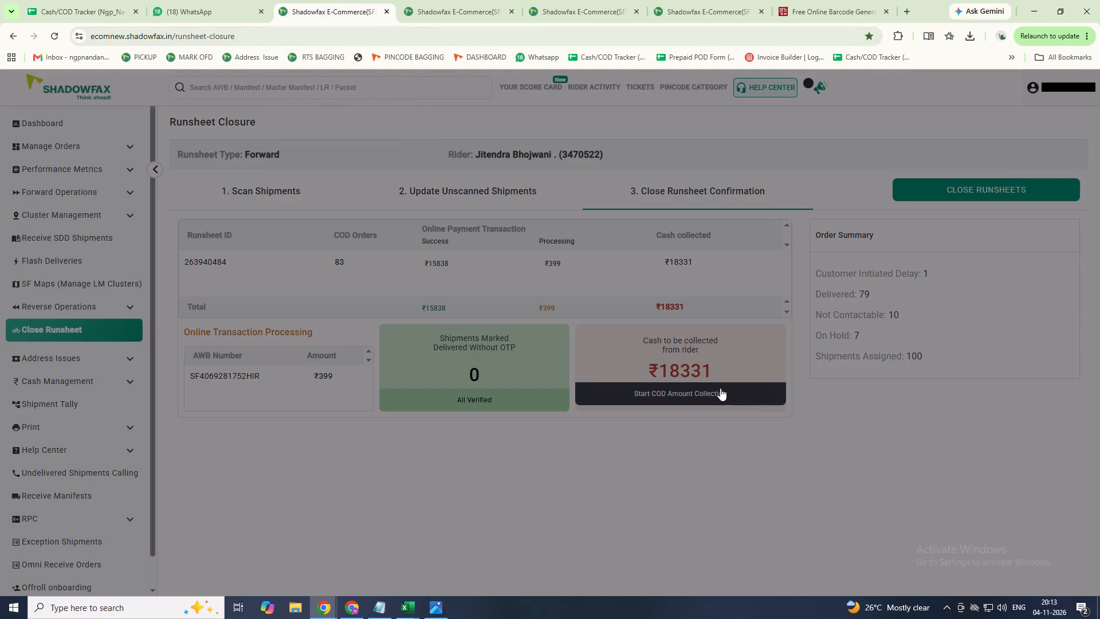
left_click(708, 397)
double_click(595, 348)
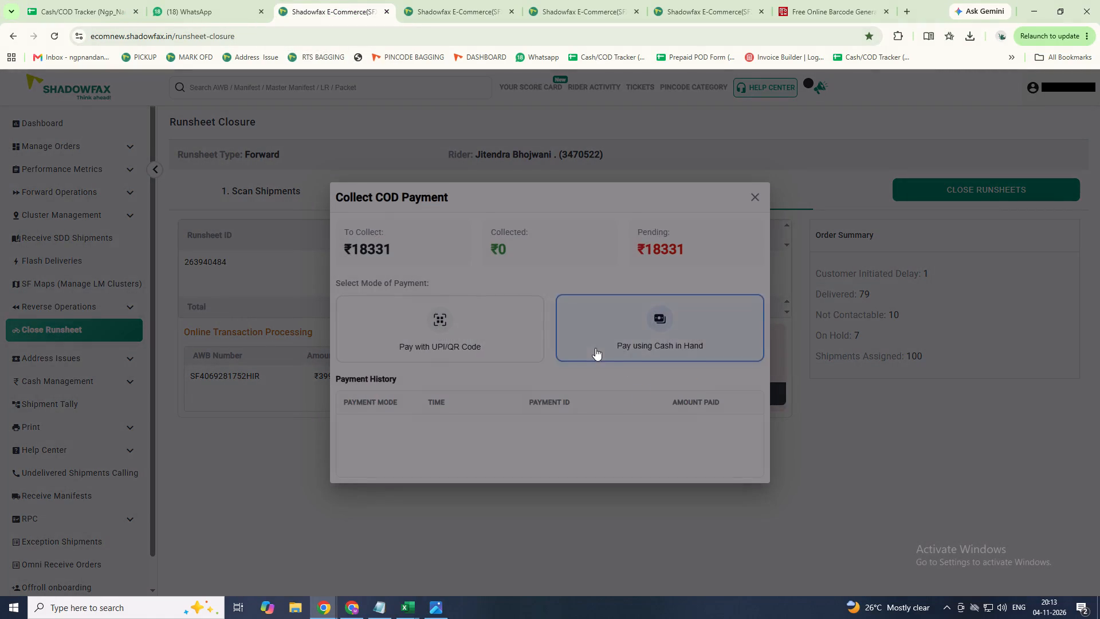
left_click(572, 403)
type("18")
type("331")
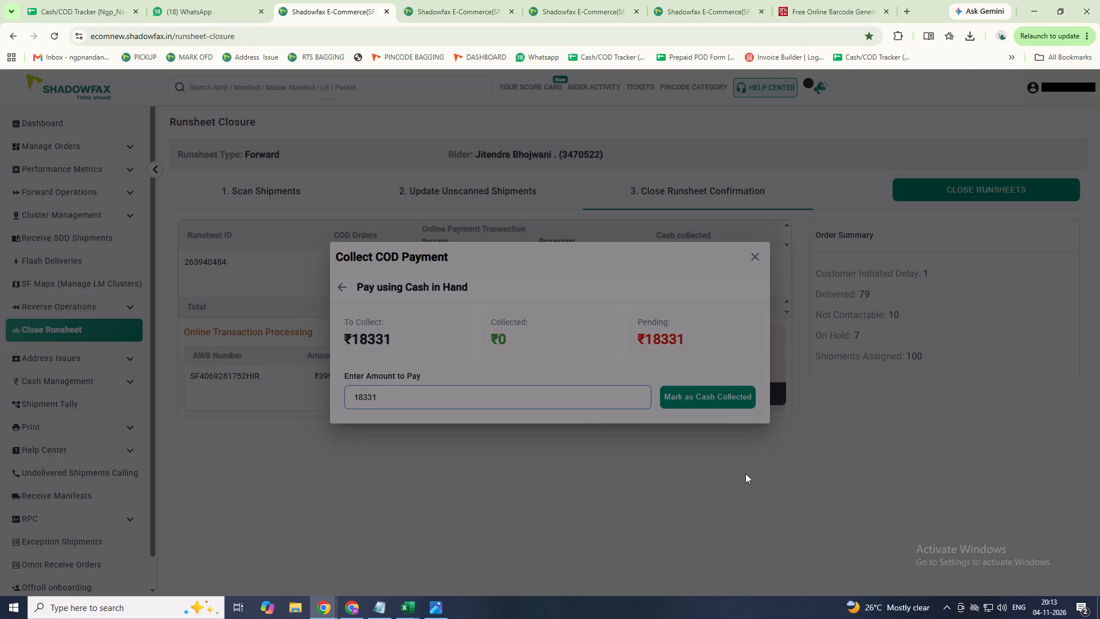
left_click(705, 393)
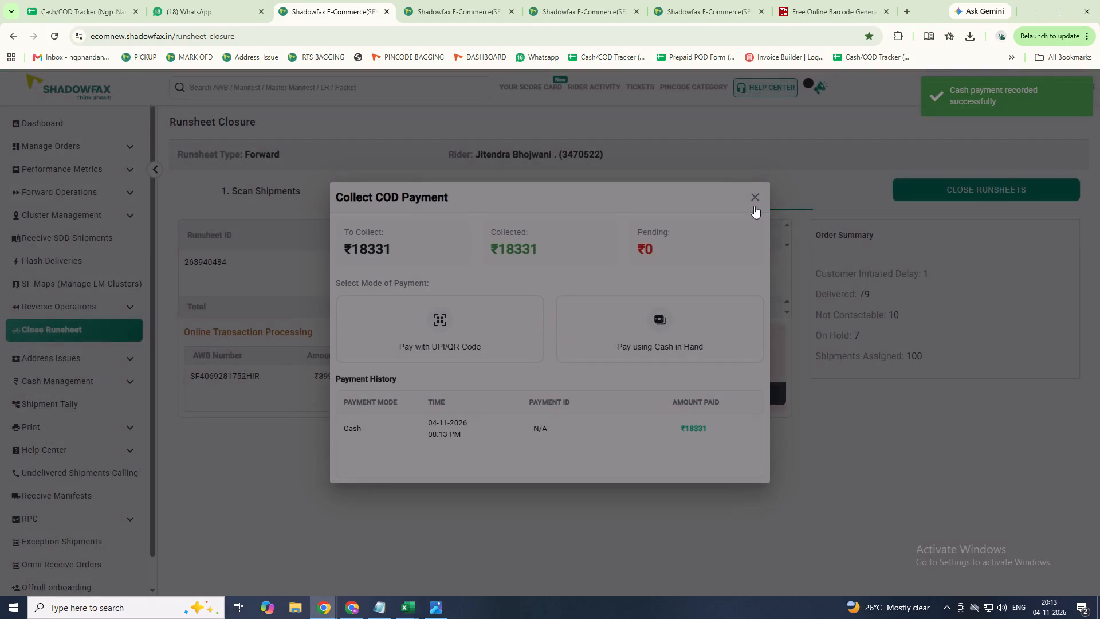
left_click(757, 196)
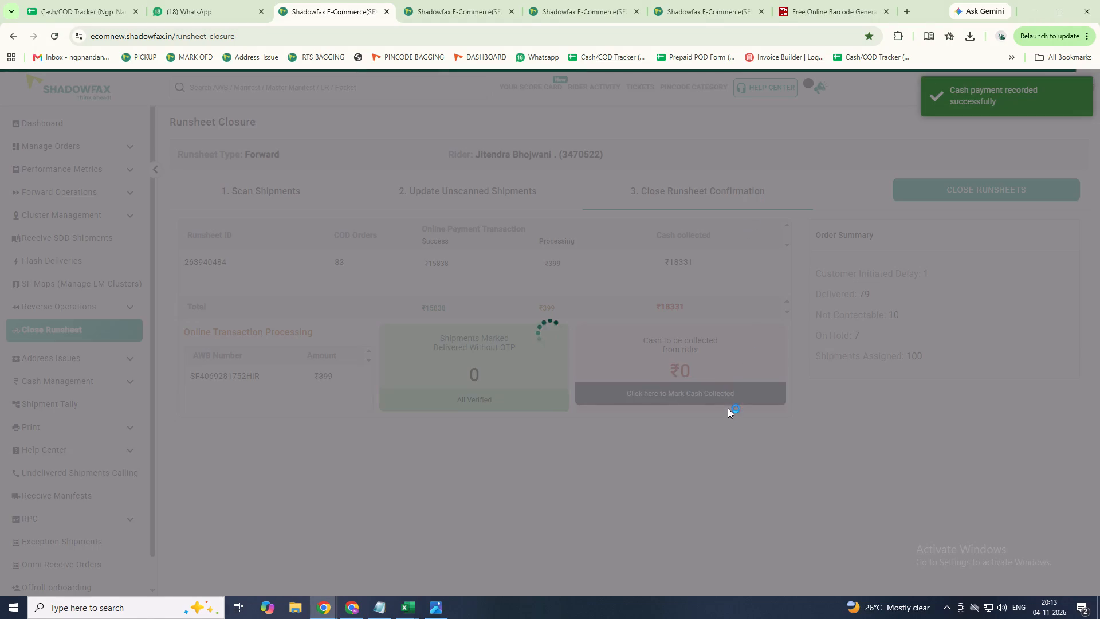
Mark Bhojwani's cash as collected in the close runsheet confirmation.
double_click(741, 397)
left_click(771, 395)
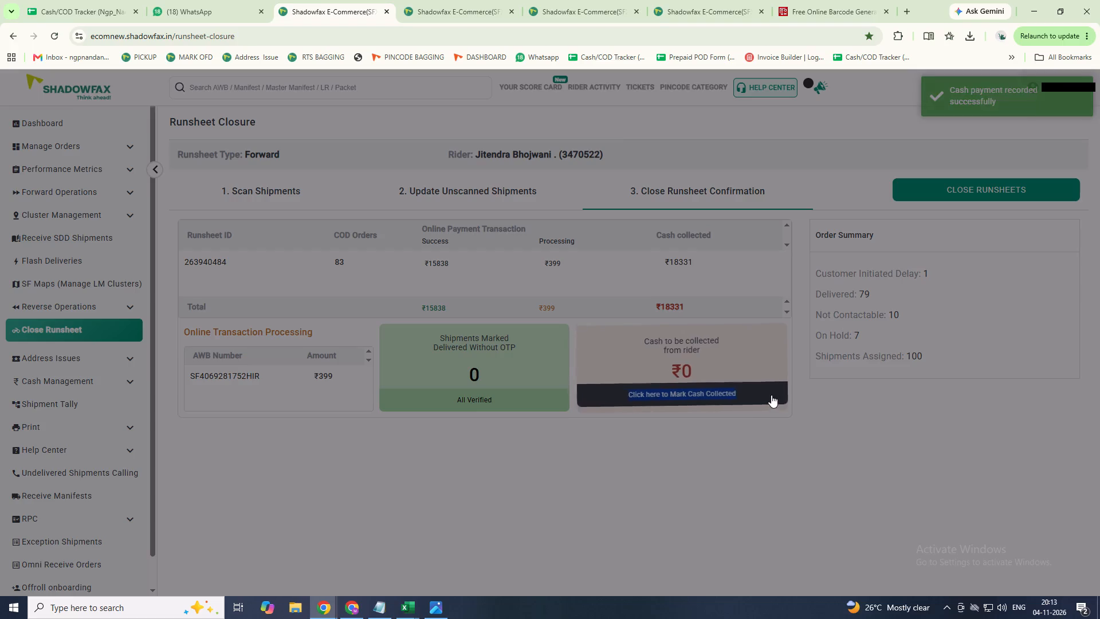
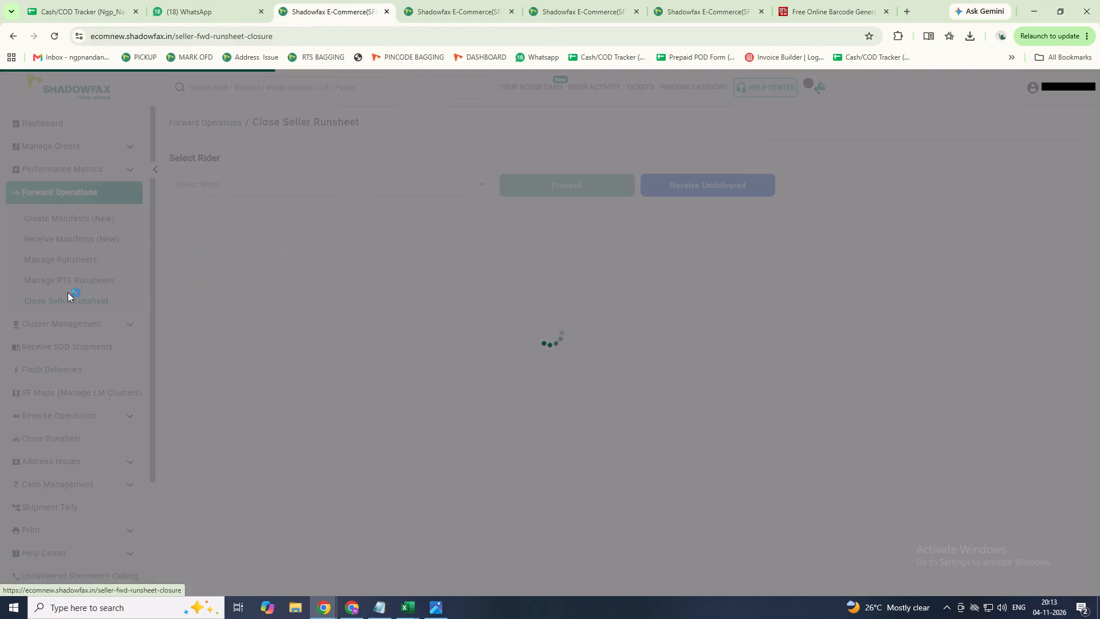
Load Bhojwani's seller runsheets for closure and scan the shipments still pending.
left_click(311, 185)
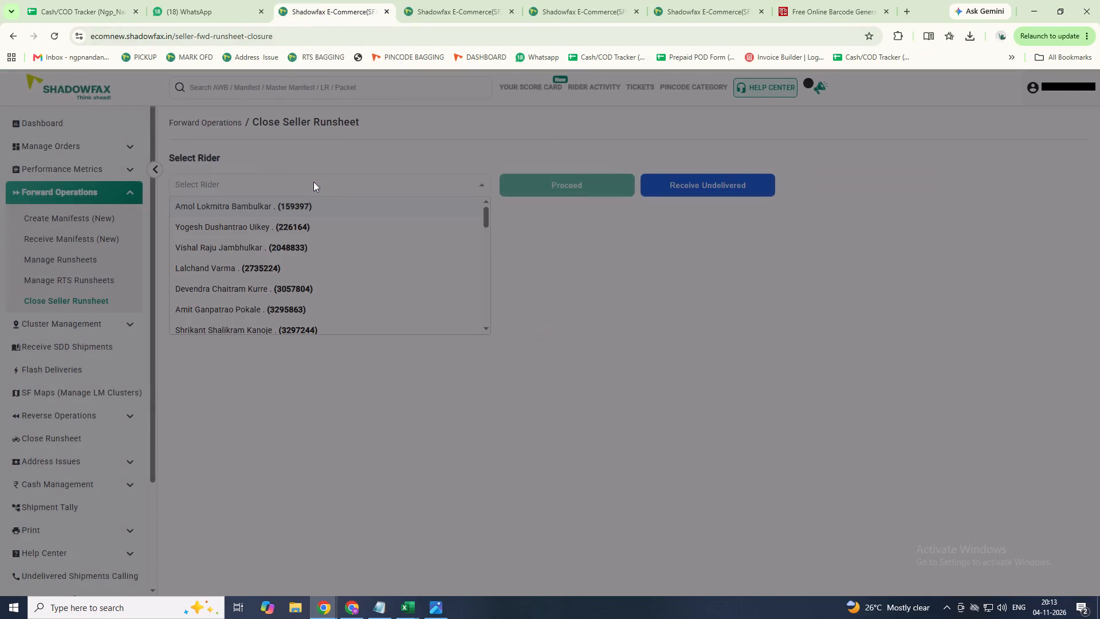
type("BHOJ")
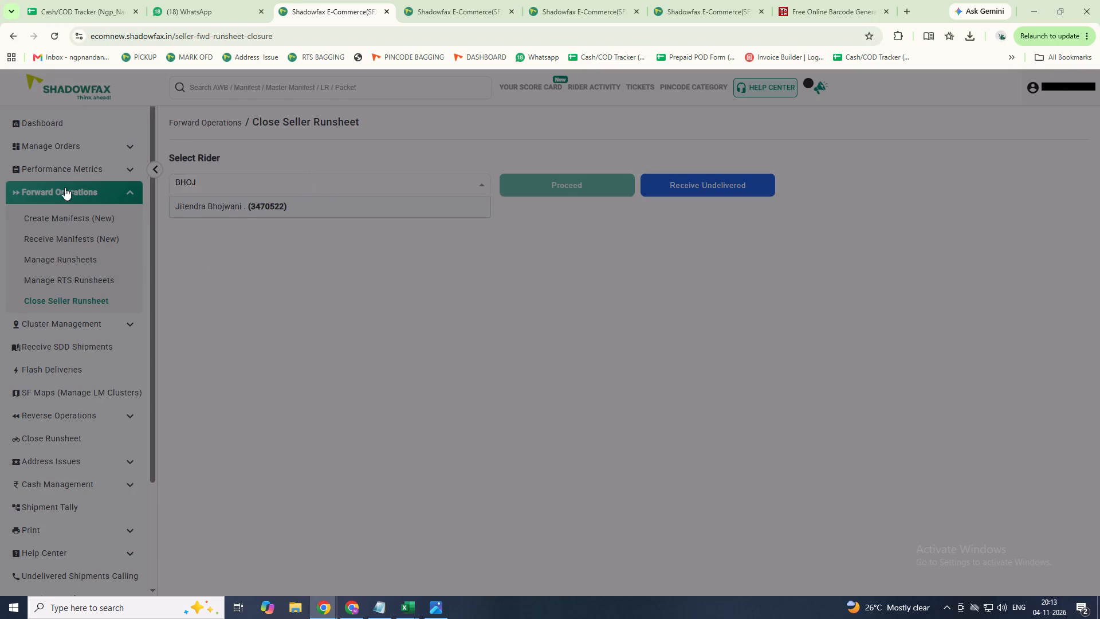
left_click(223, 202)
left_click(517, 183)
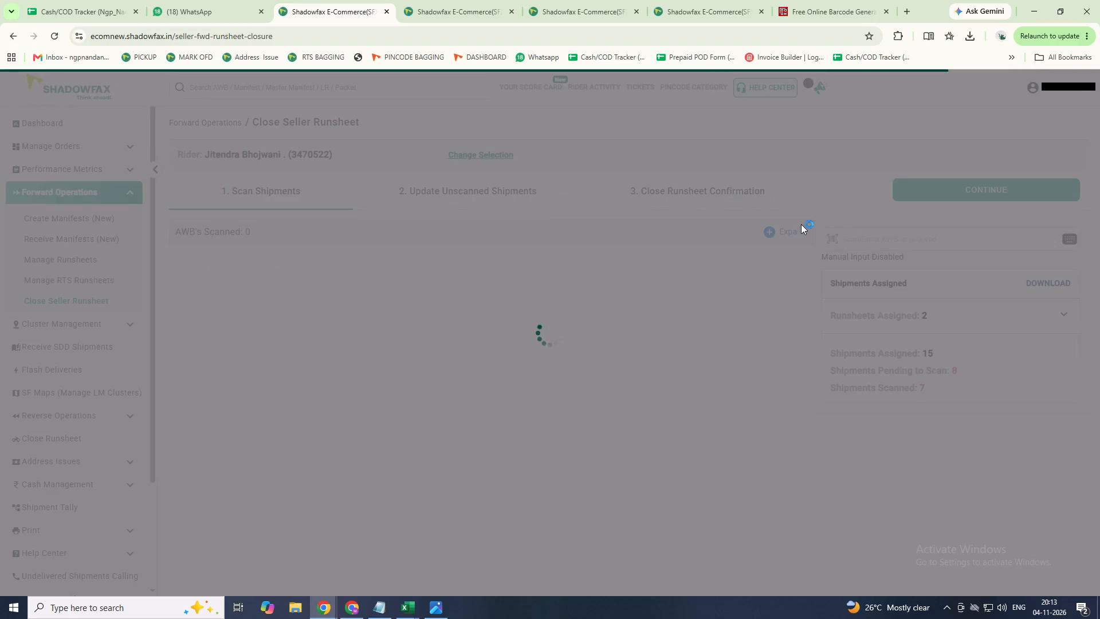
double_click(886, 238)
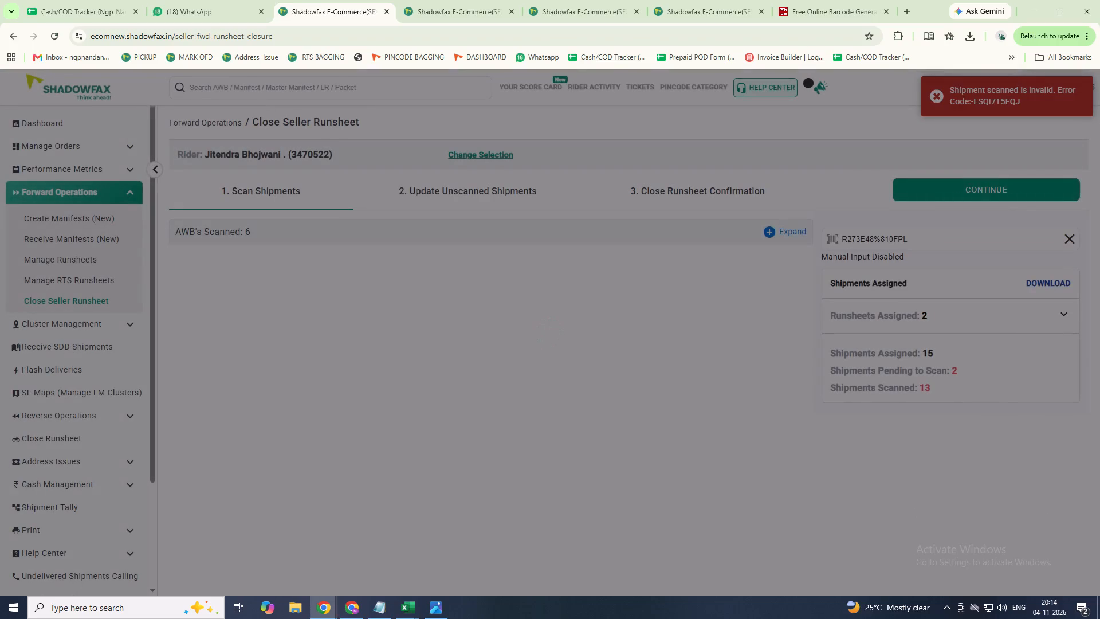
key("ctrl+a")
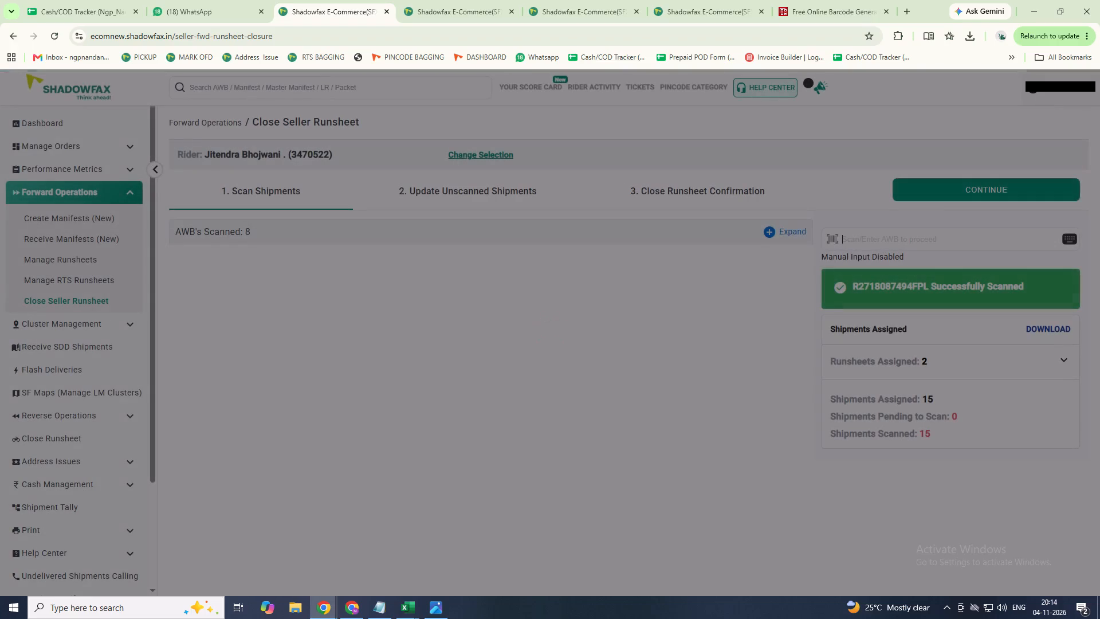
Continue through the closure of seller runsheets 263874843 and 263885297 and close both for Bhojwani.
triple_click(922, 192)
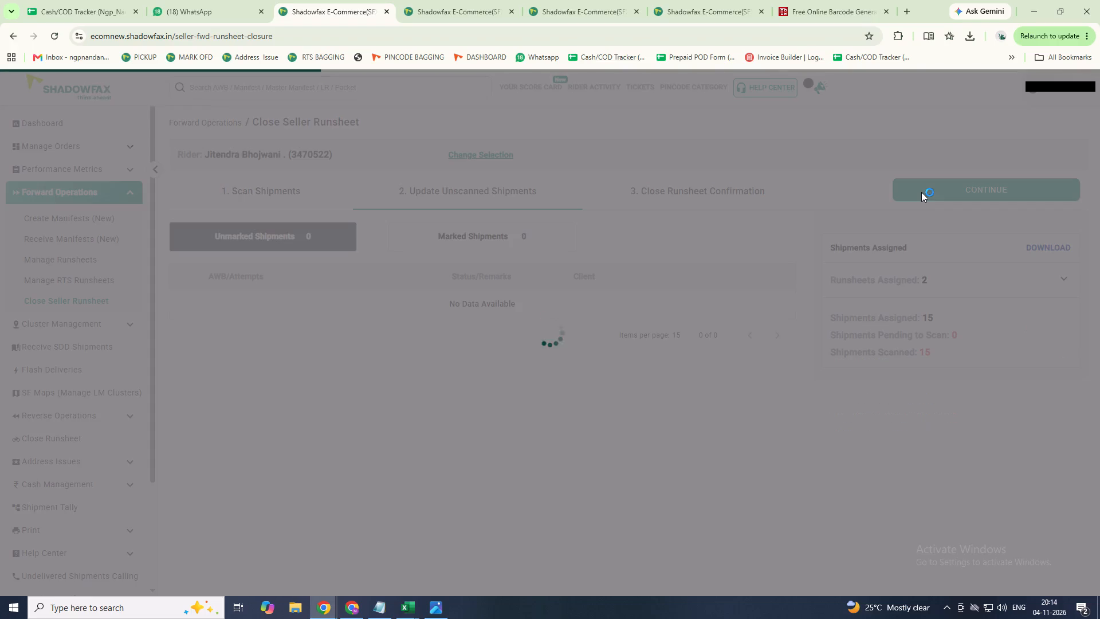
triple_click(921, 192)
triple_click(921, 189)
left_click(922, 202)
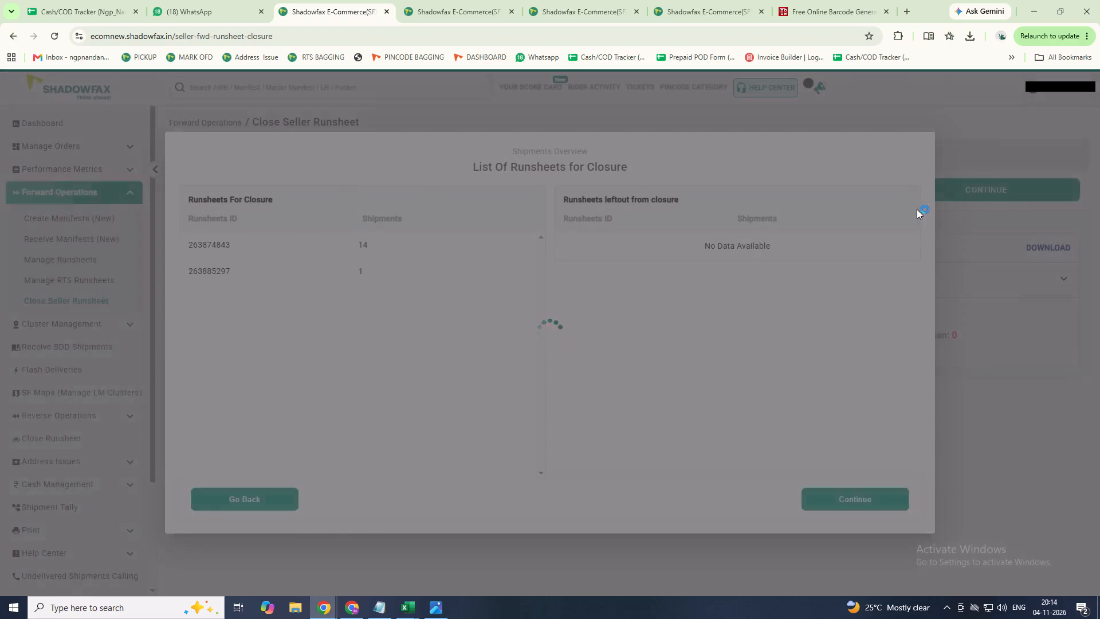
left_click(848, 492)
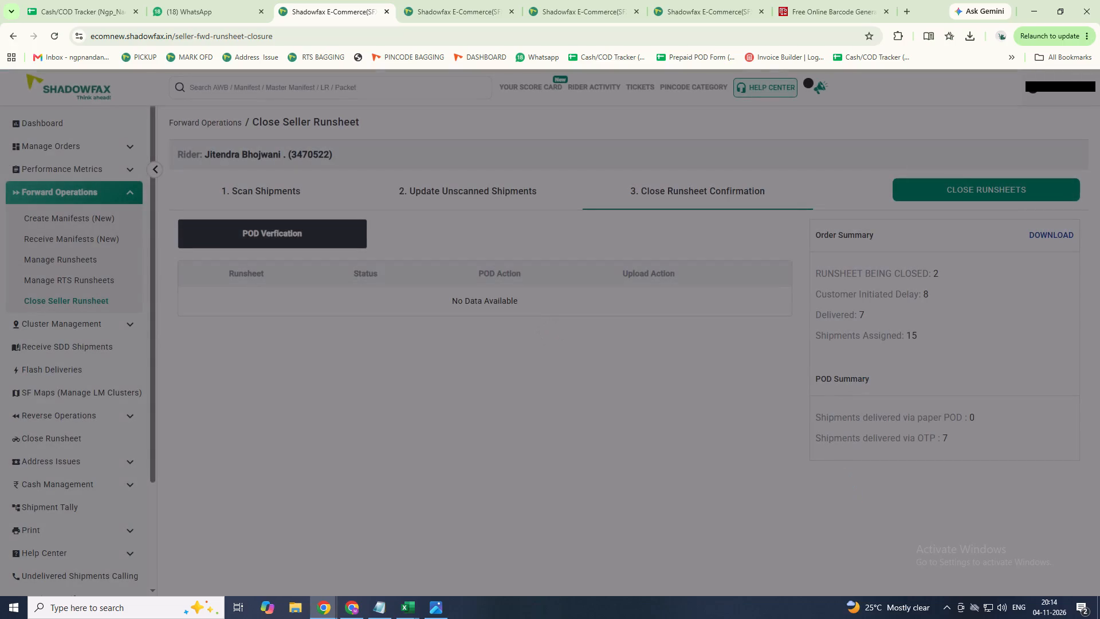
double_click(909, 195)
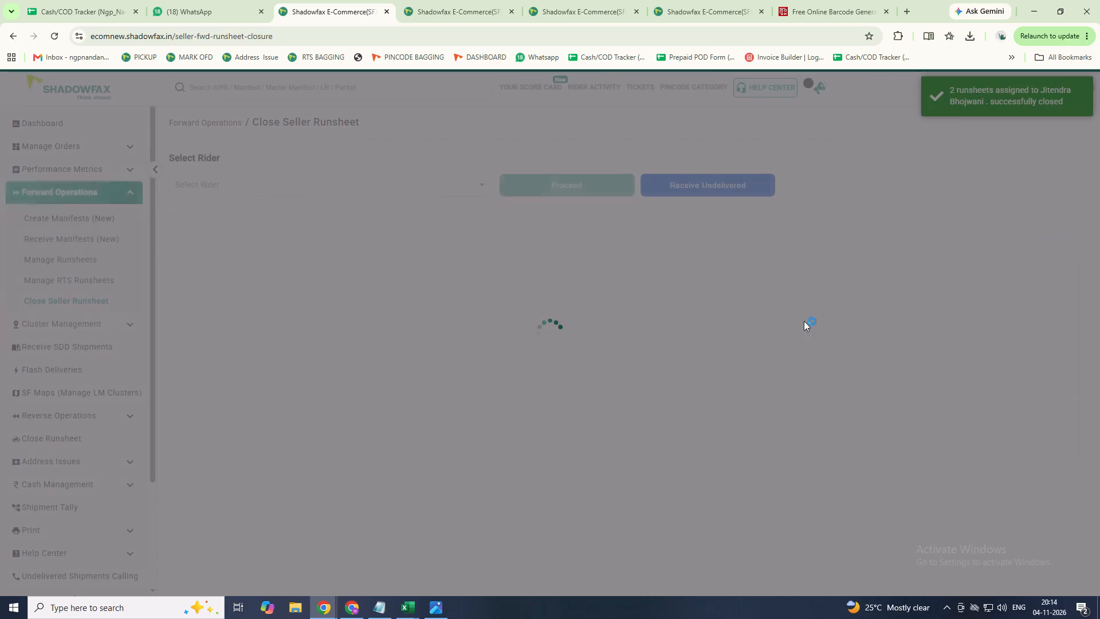
left_click(609, 361)
right_click(606, 362)
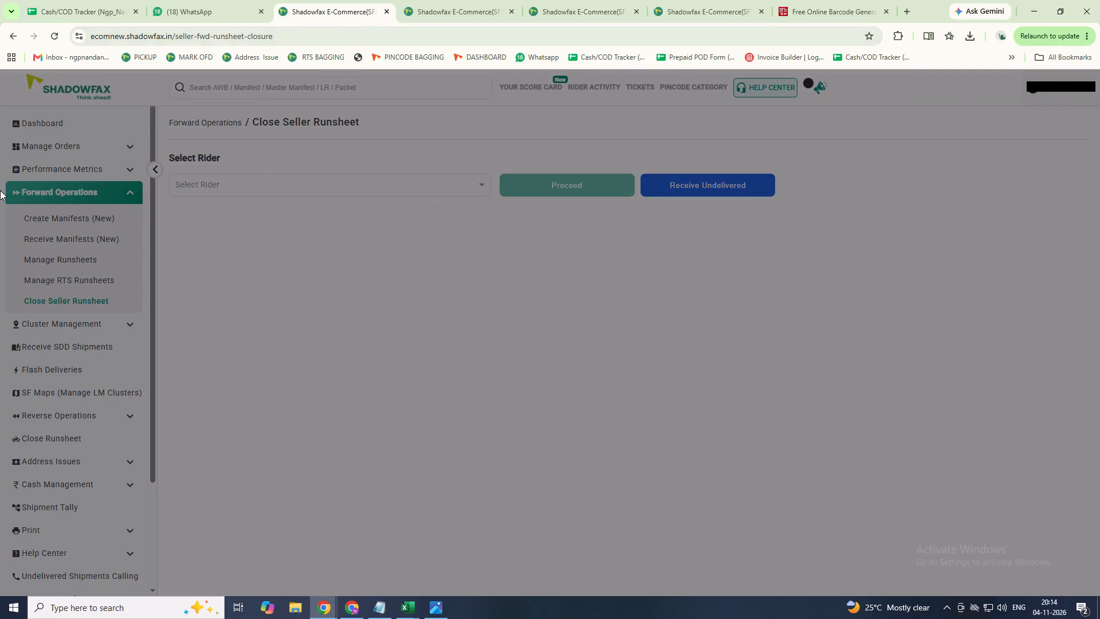
Open the Forward runsheet closure for rider Kanoje and go to the close runsheet confirmation.
double_click(57, 439)
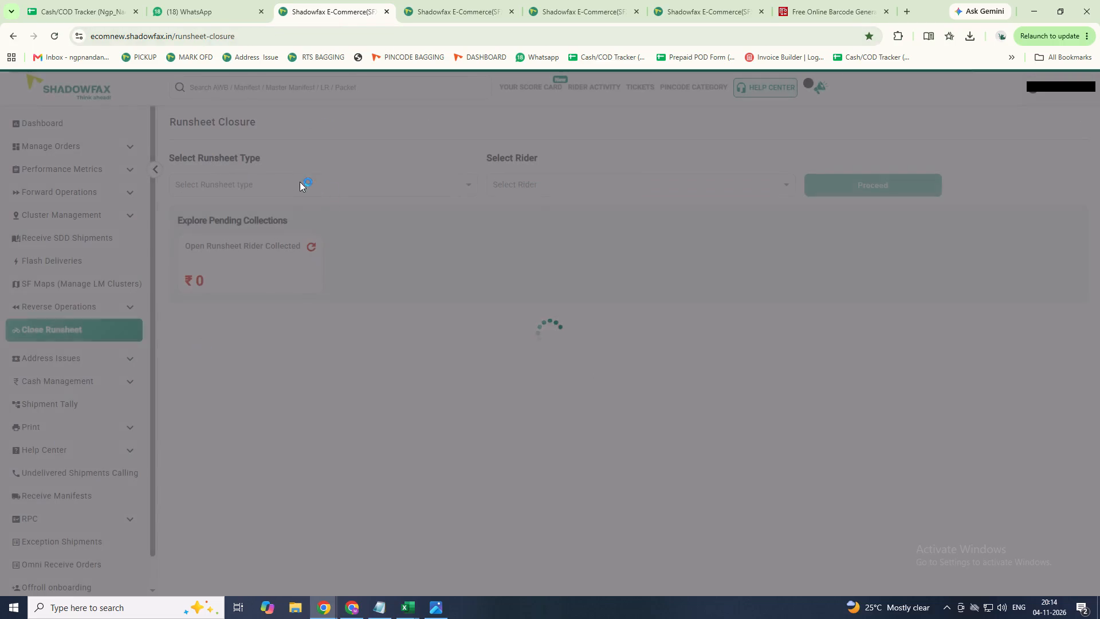
left_click(290, 185)
left_click(268, 207)
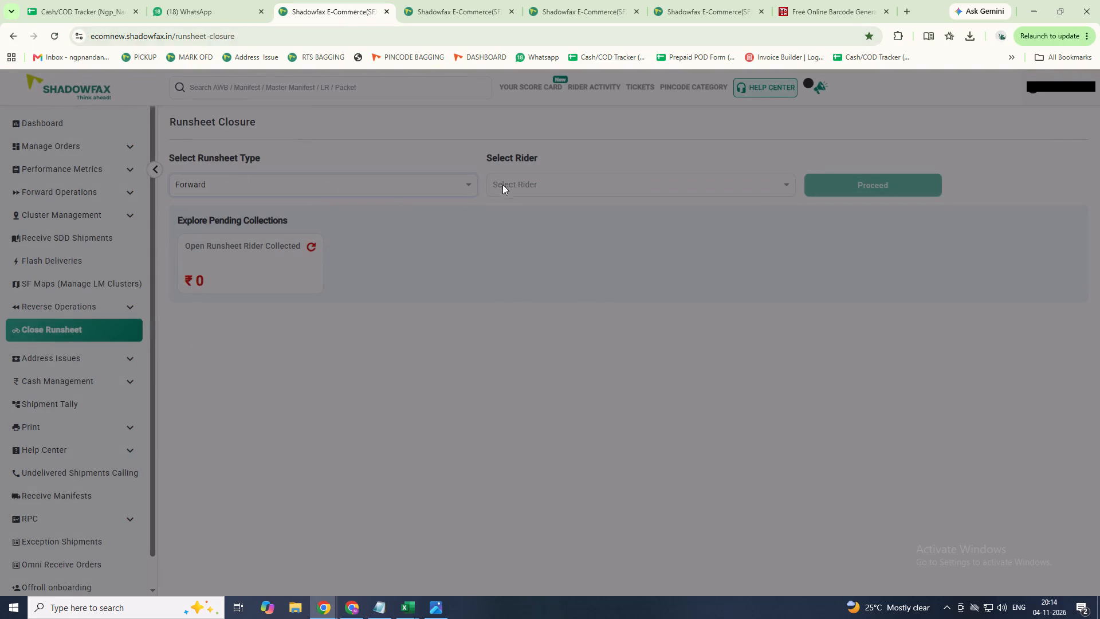
left_click(503, 185)
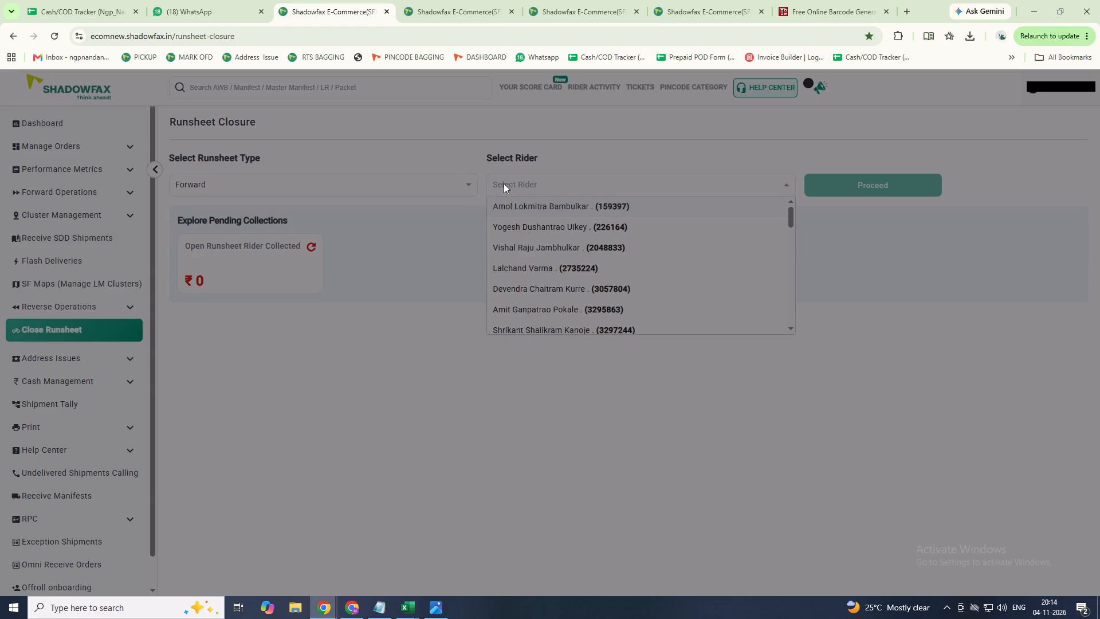
type("KANO")
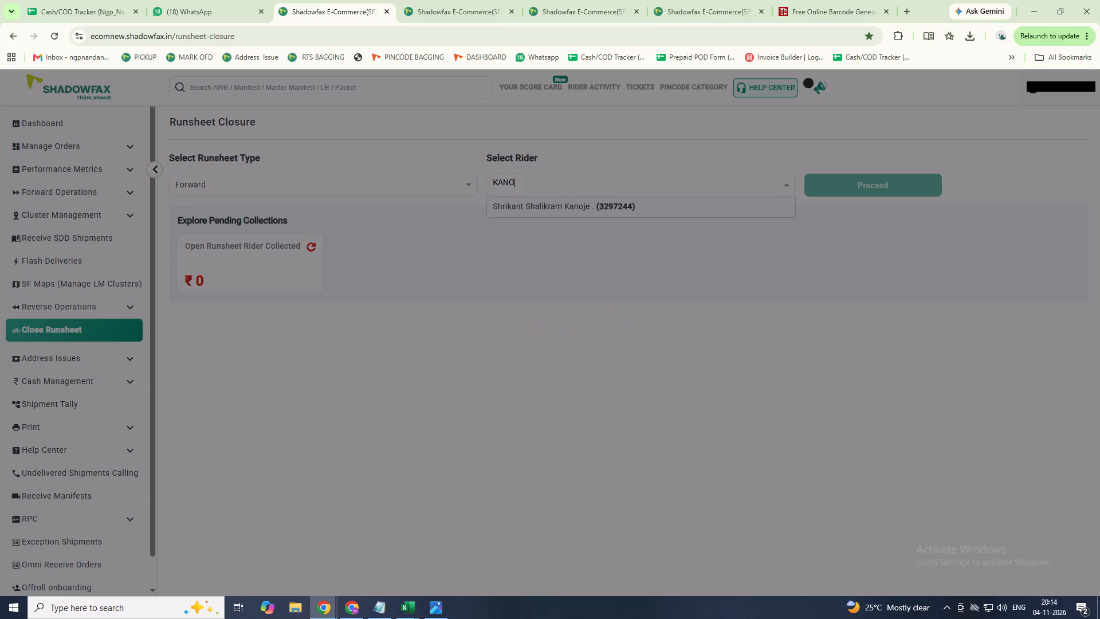
left_click(516, 197)
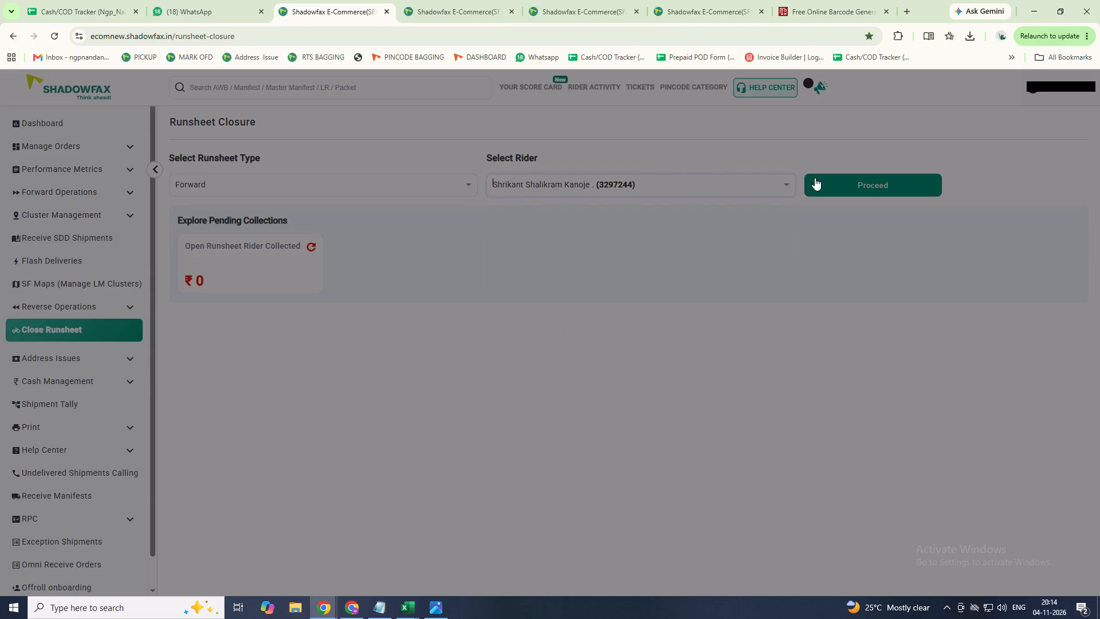
left_click(815, 178)
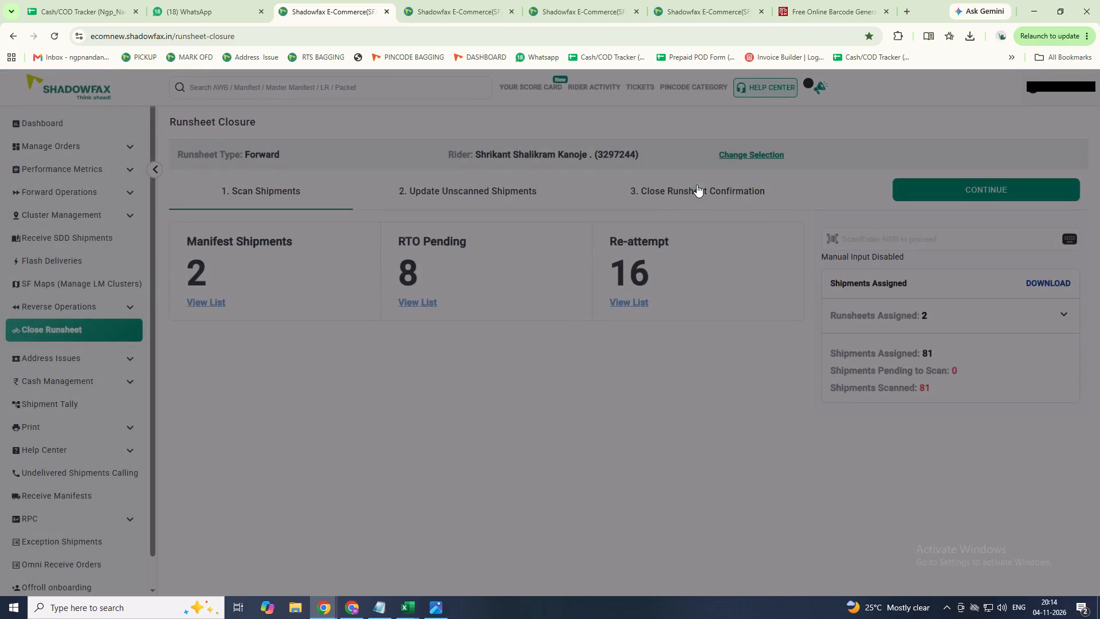
left_click(697, 185)
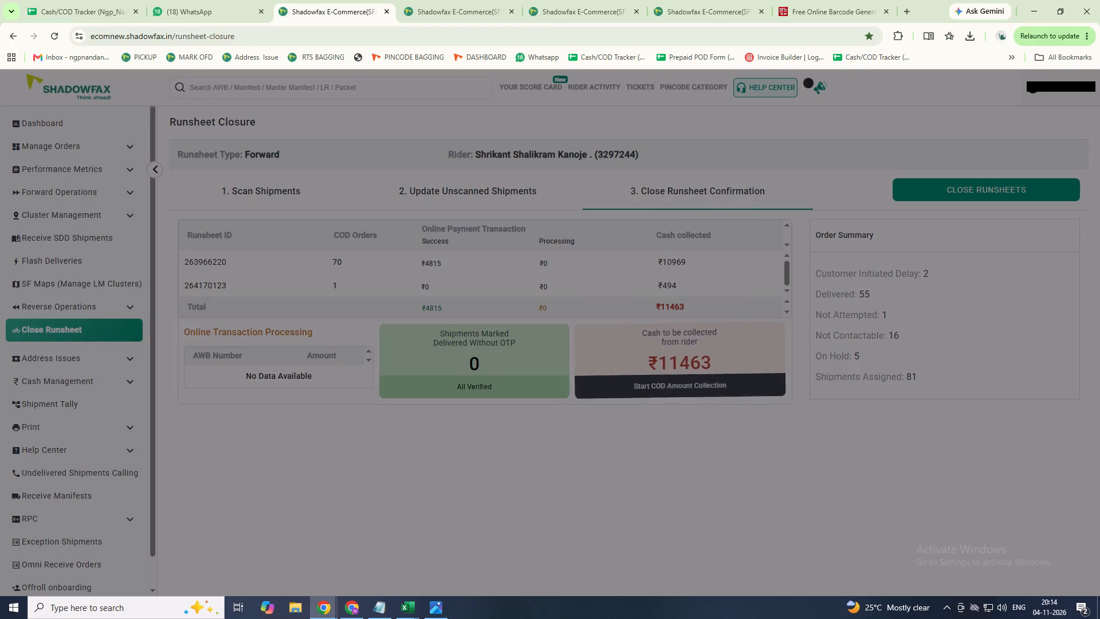
Switch to the Cash/COD Tracker and select Kanoje's Demo amount in the 2-11-2026 block.
left_click(97, 1)
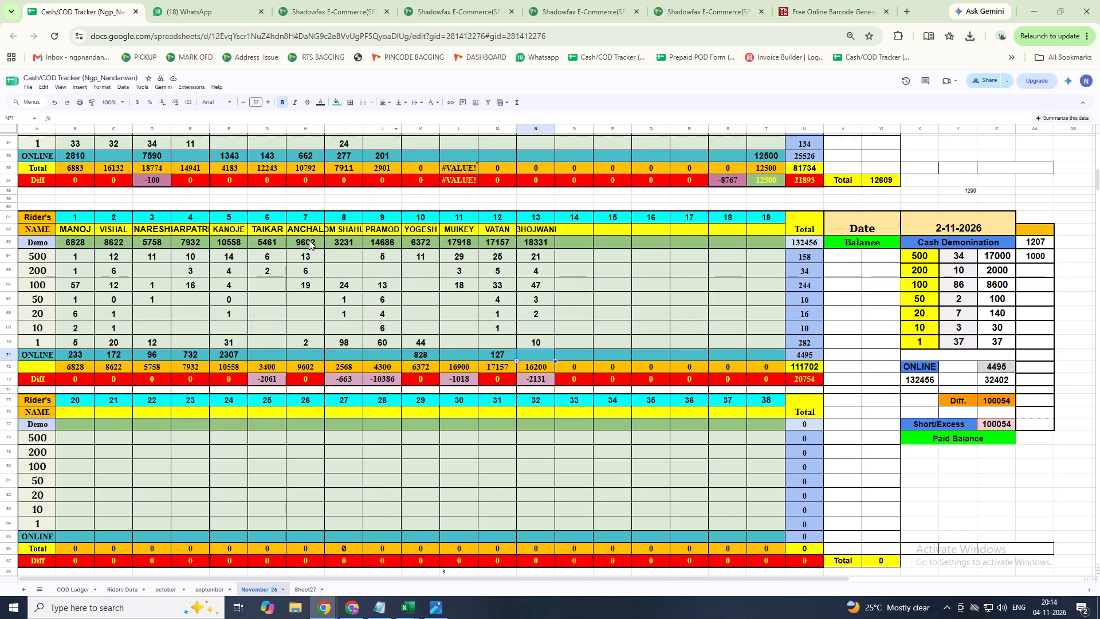
left_click(239, 243)
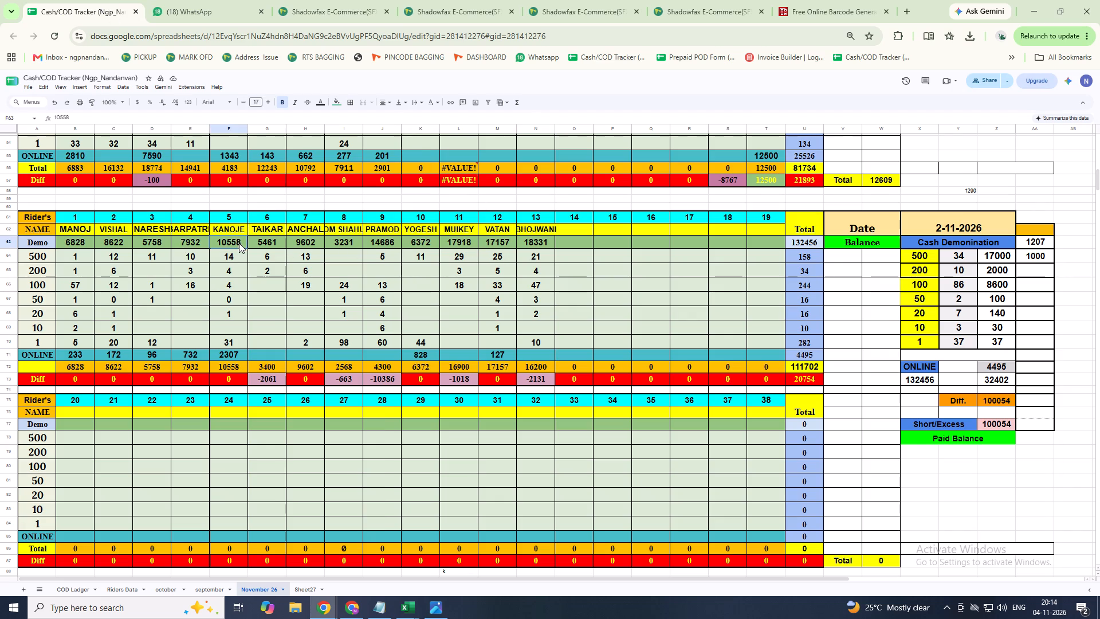
Set Kanoje's Demo amount in the 2-11-2026 block to 11463.
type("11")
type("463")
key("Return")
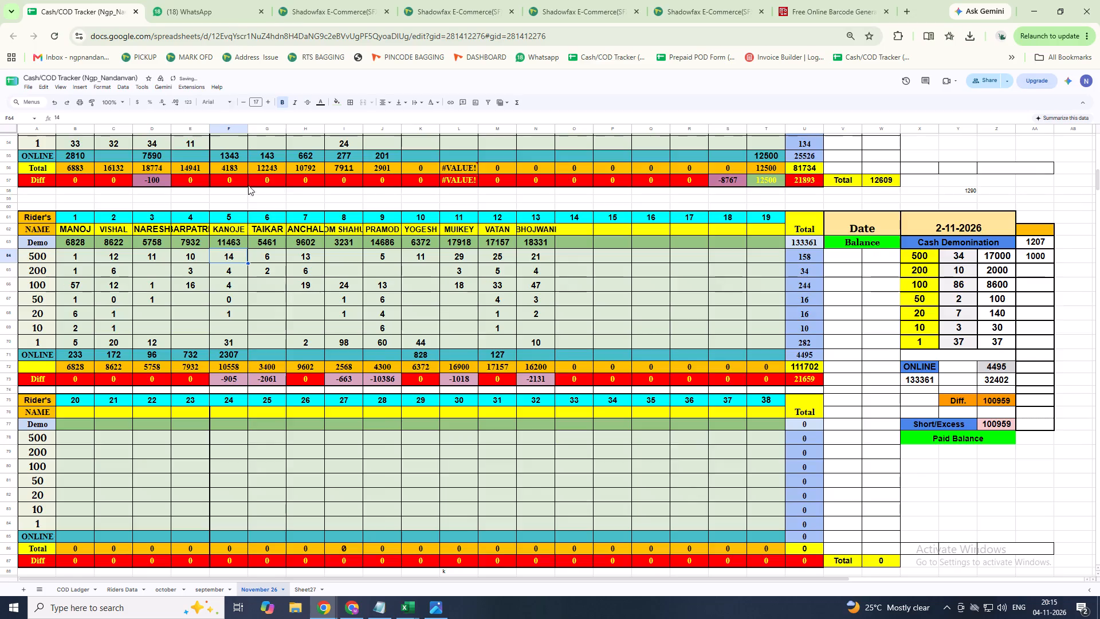
Switch to Kanoje's runsheet closure in Shadowfax, record a cash in hand payment of ₹11463, and mark the cash collected.
left_click(304, 18)
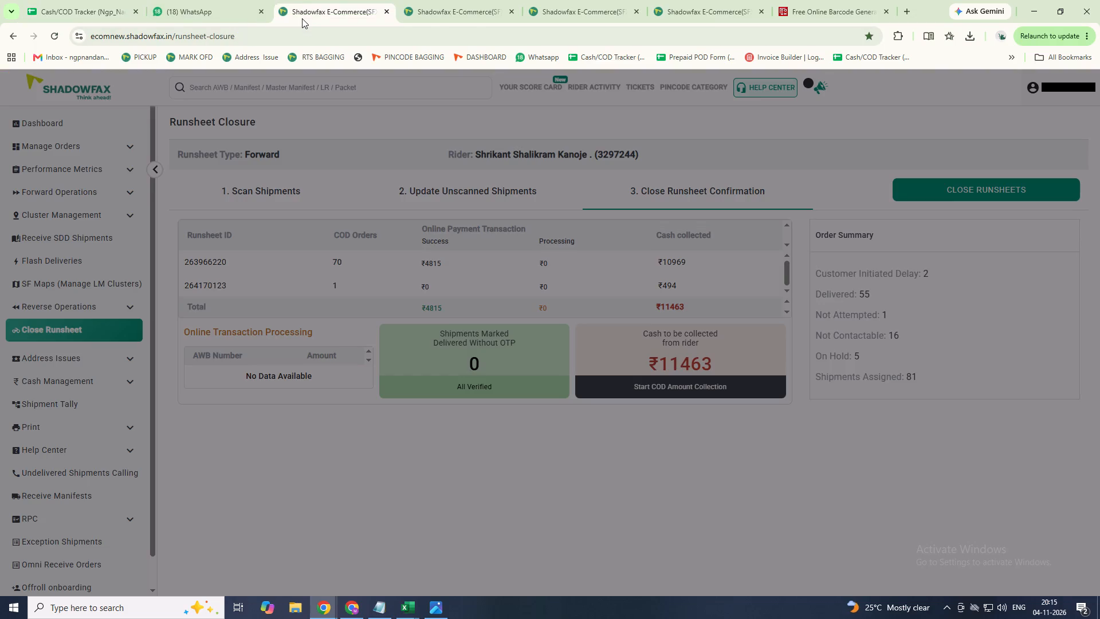
left_click(628, 391)
left_click(606, 354)
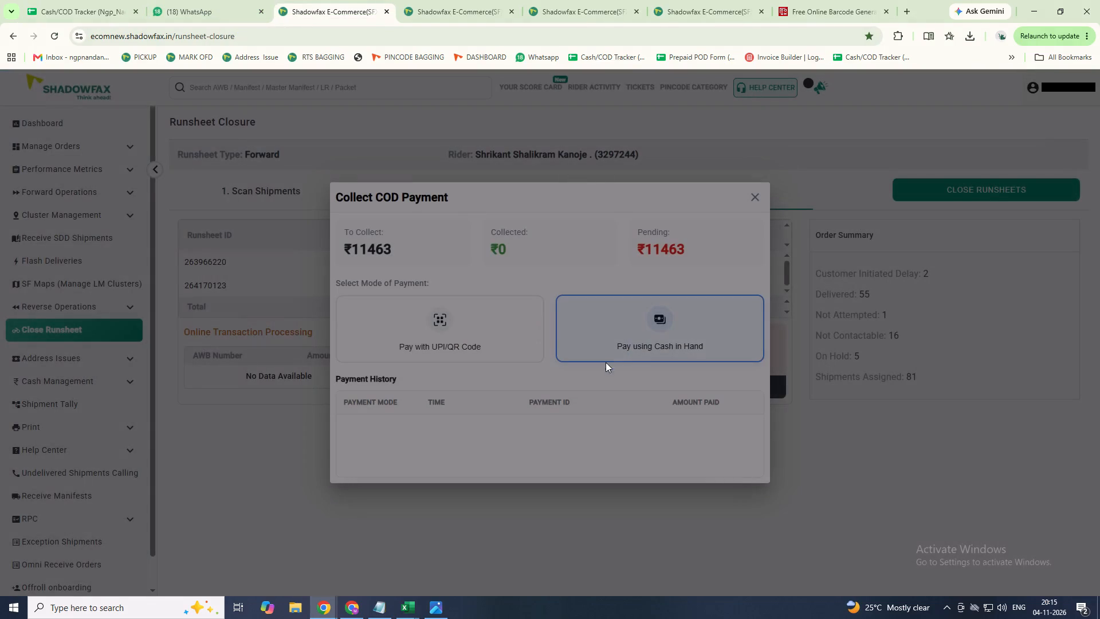
left_click(582, 398)
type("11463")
left_click(702, 395)
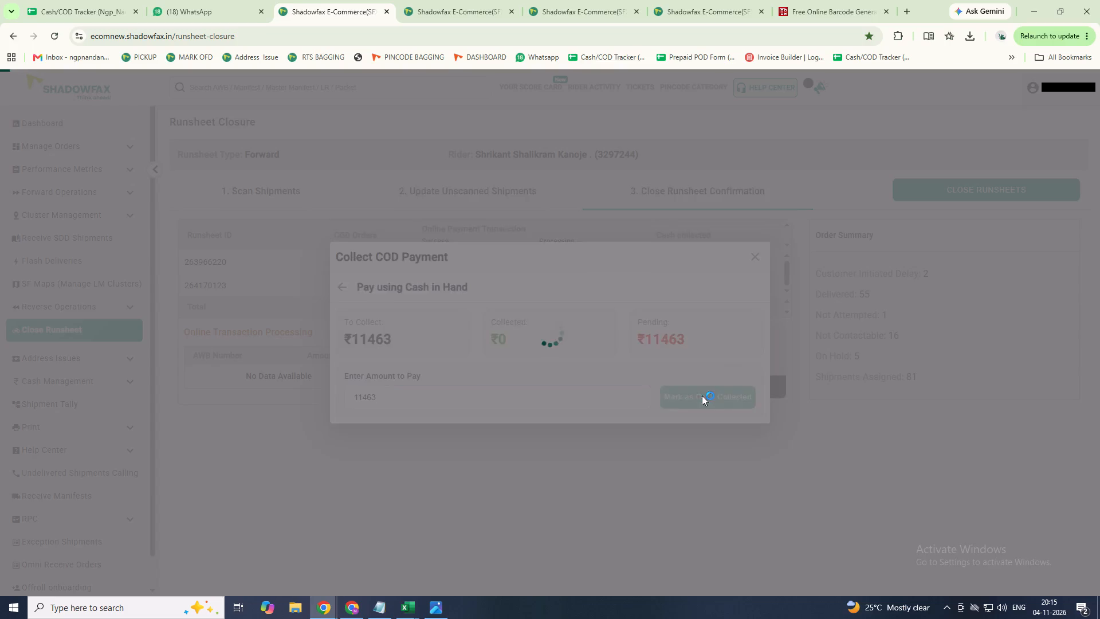
left_click(760, 195)
left_click(757, 198)
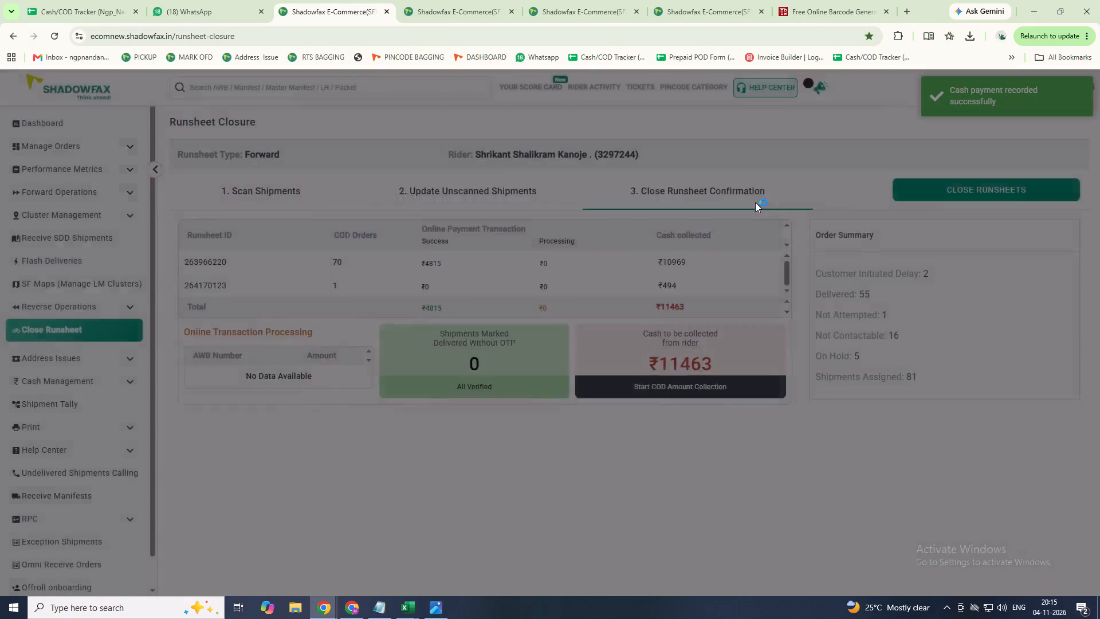
left_click(742, 380)
left_click(745, 380)
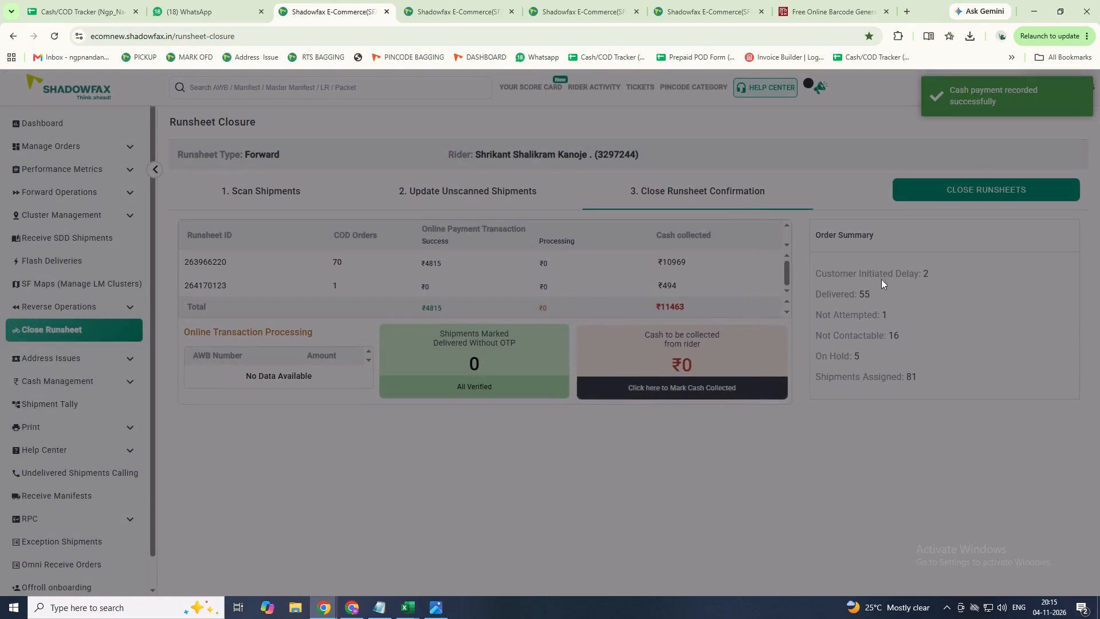
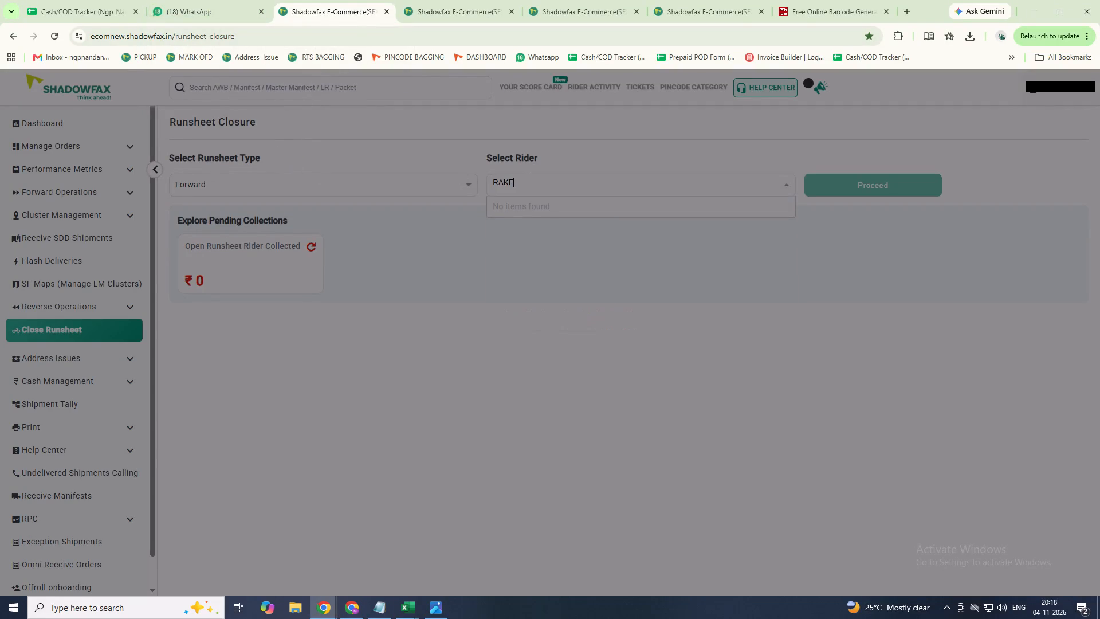
Search the rider list for the Forward runsheet closure with RAKES, shortening the search text to RAK.
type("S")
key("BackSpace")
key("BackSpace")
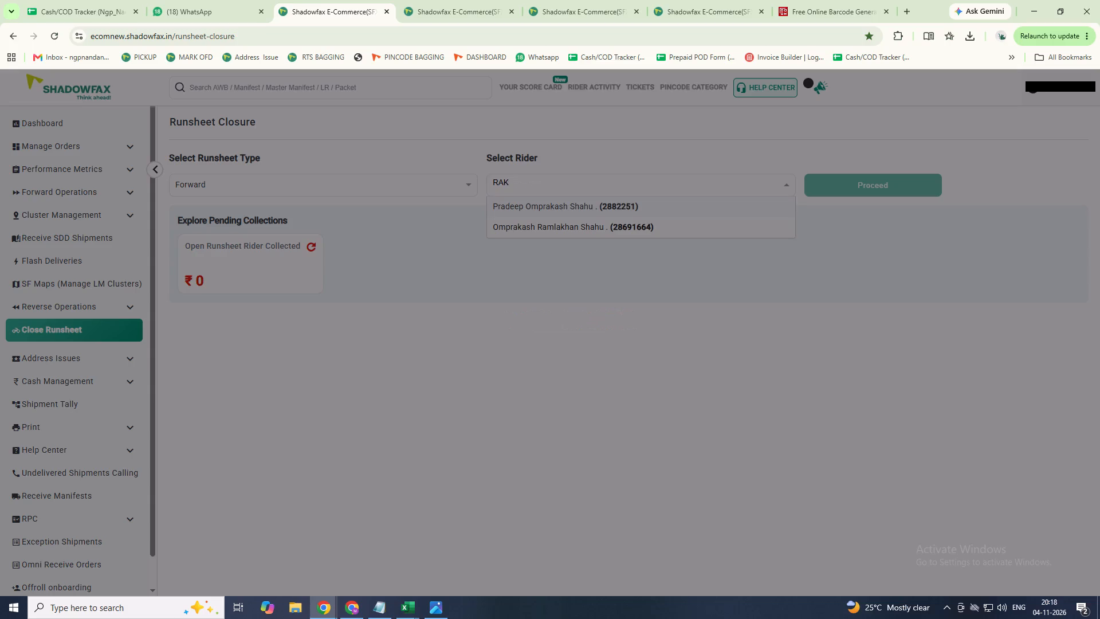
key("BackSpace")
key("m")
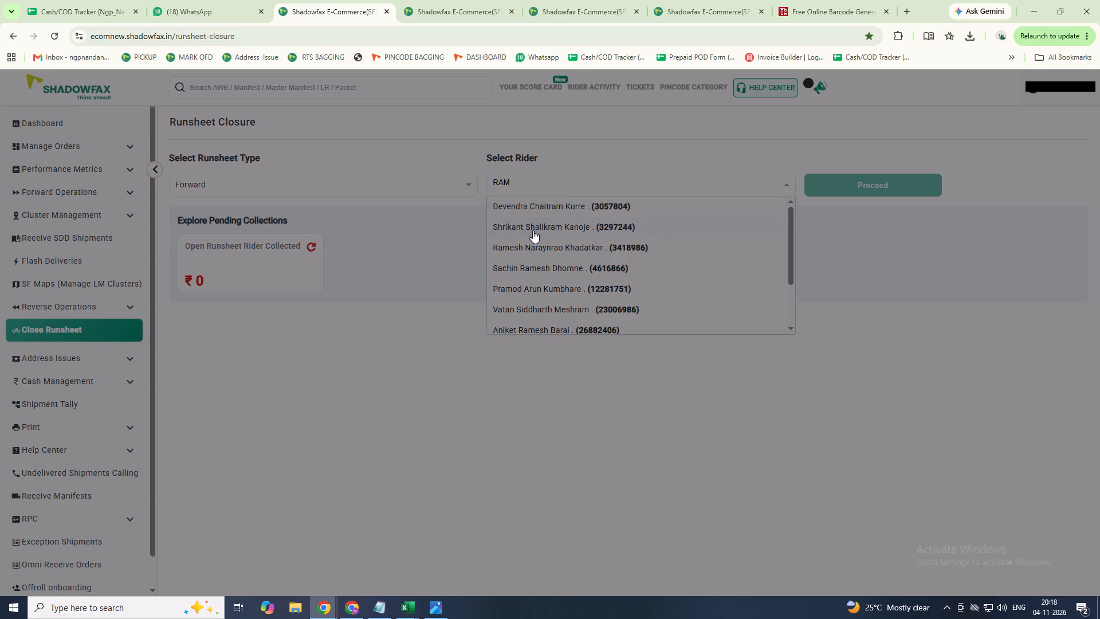
left_click(525, 242)
Open the Forward runsheet closure for rider Khadatkar and check its close runsheet confirmation and unscanned shipments.
left_click(816, 197)
left_click(823, 188)
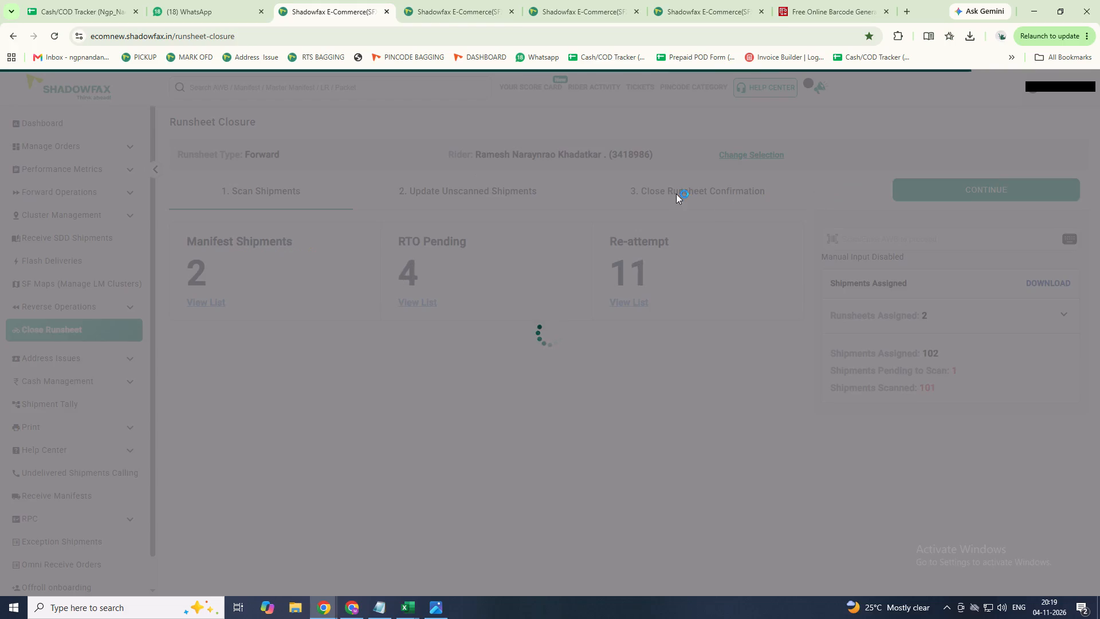
left_click(668, 190)
left_click(668, 190)
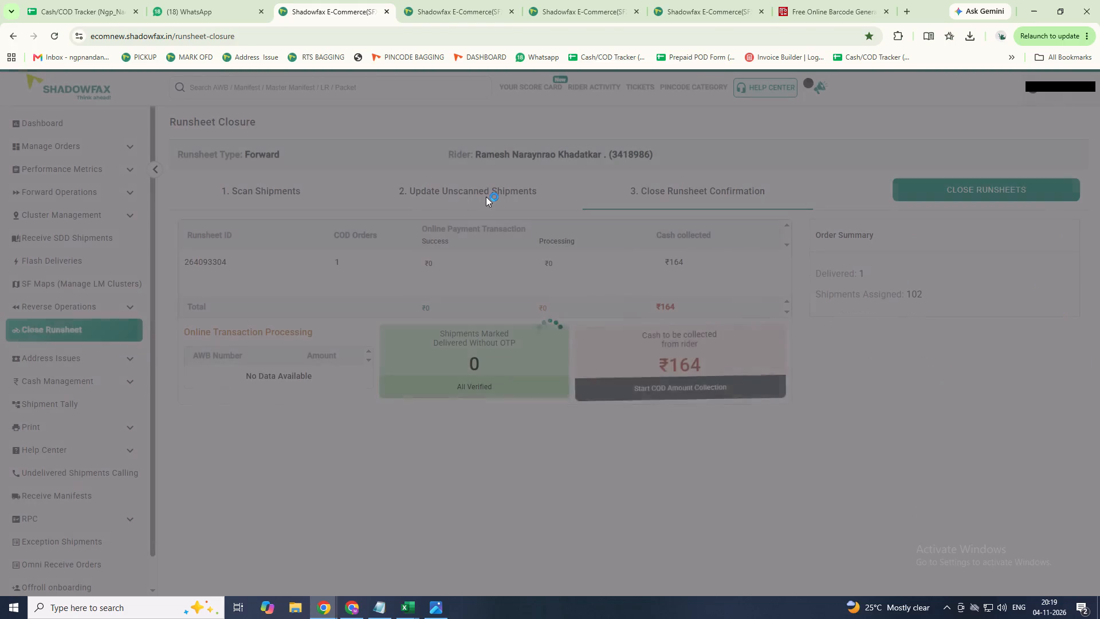
left_click(482, 194)
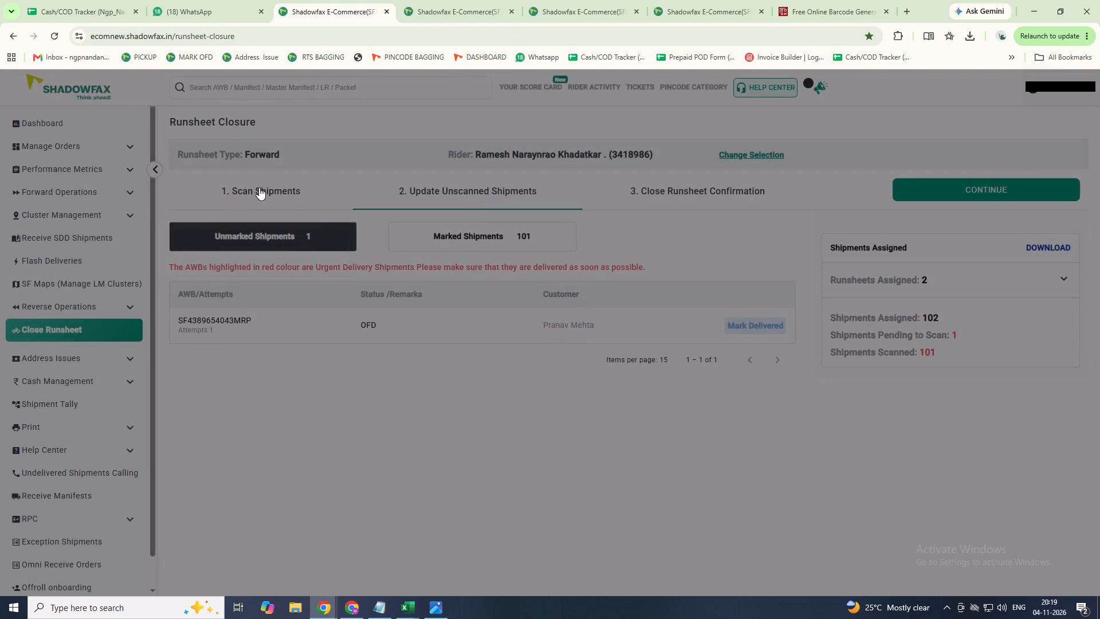
double_click(92, 9)
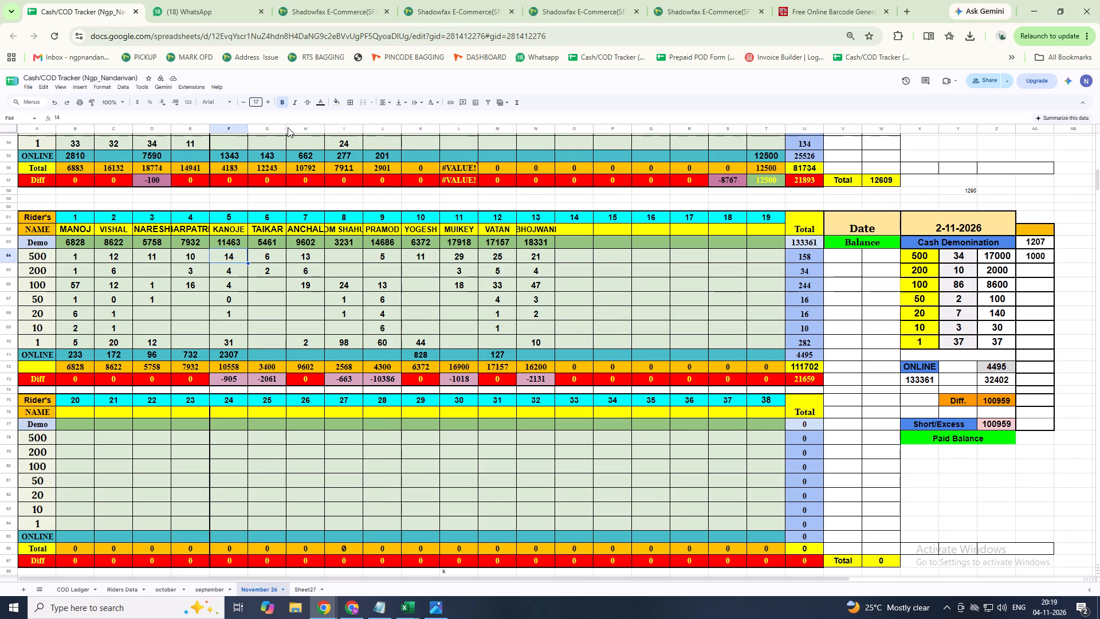
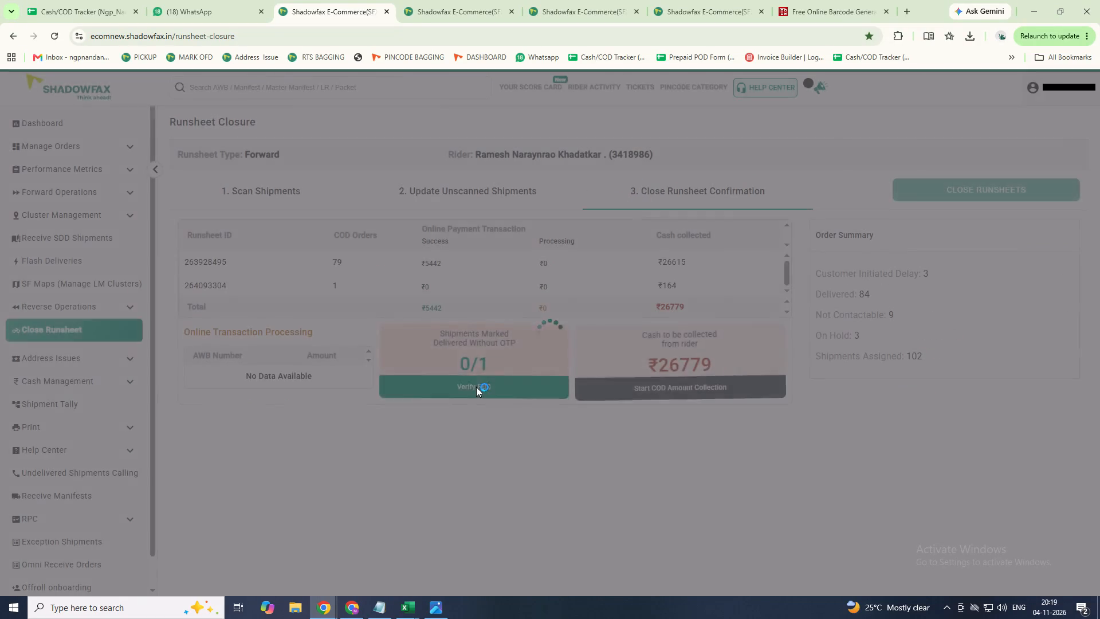
double_click(476, 387)
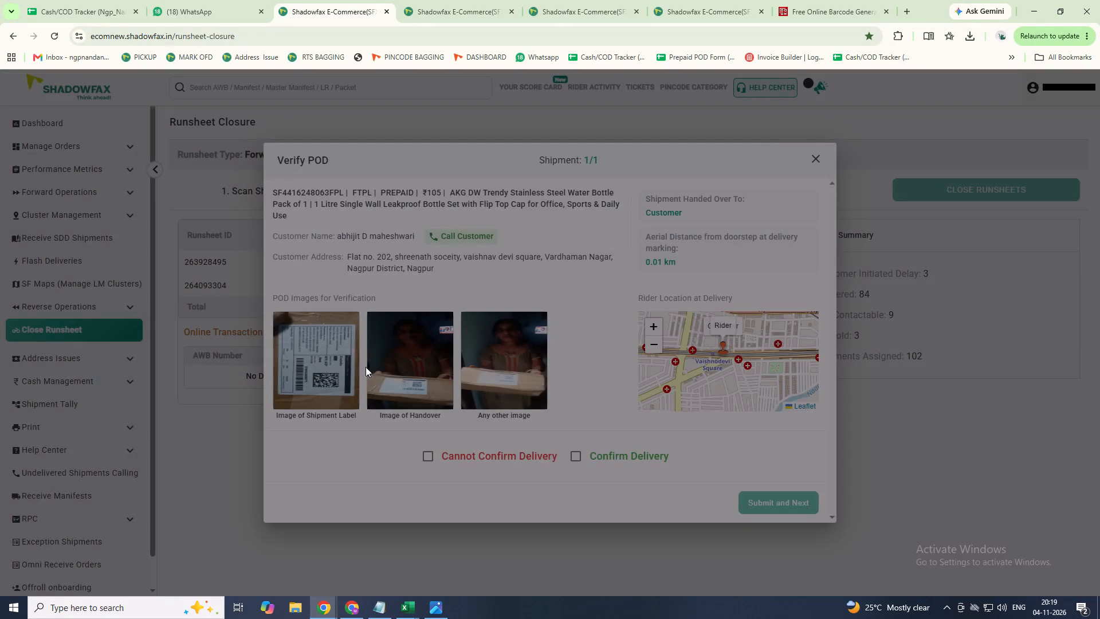
double_click(416, 381)
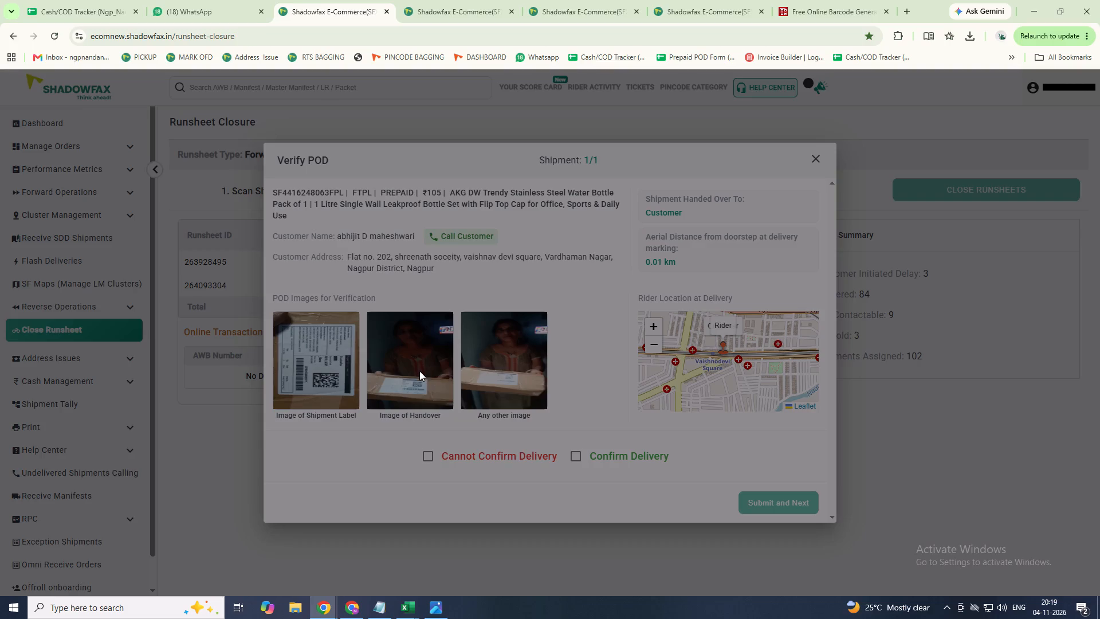
left_click(419, 369)
double_click(420, 369)
triple_click(422, 368)
triple_click(422, 366)
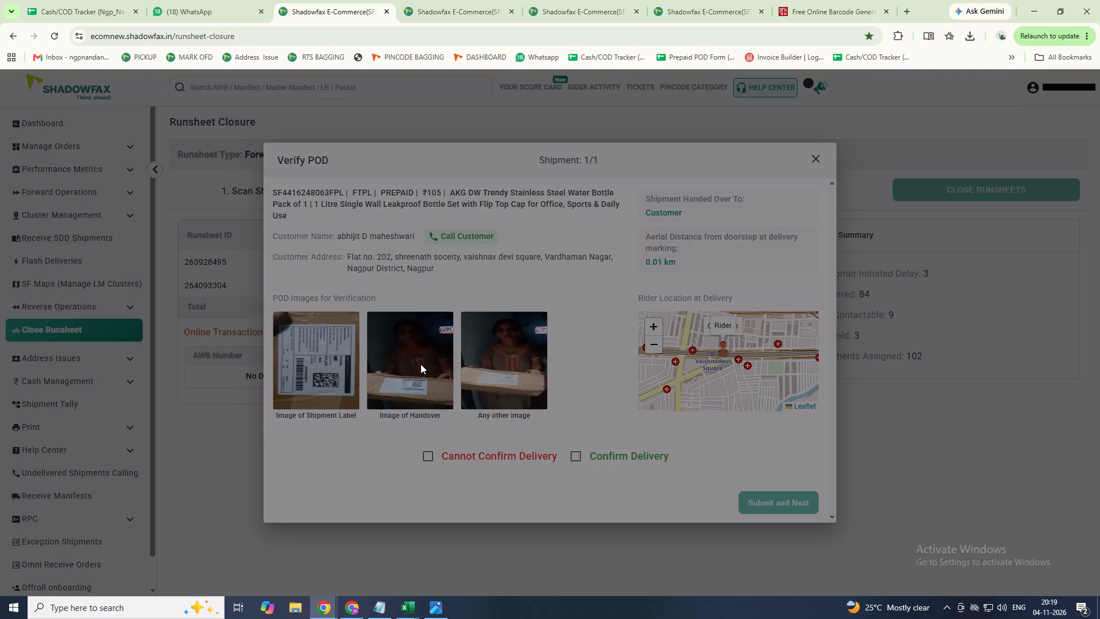
Review the proof-of-delivery images for the shipment delivered without OTP, confirm the delivery and submit the verification.
left_click(421, 363)
middle_click(412, 359)
scroll(412, 359, "up", 4)
left_click(412, 359)
right_click(411, 359)
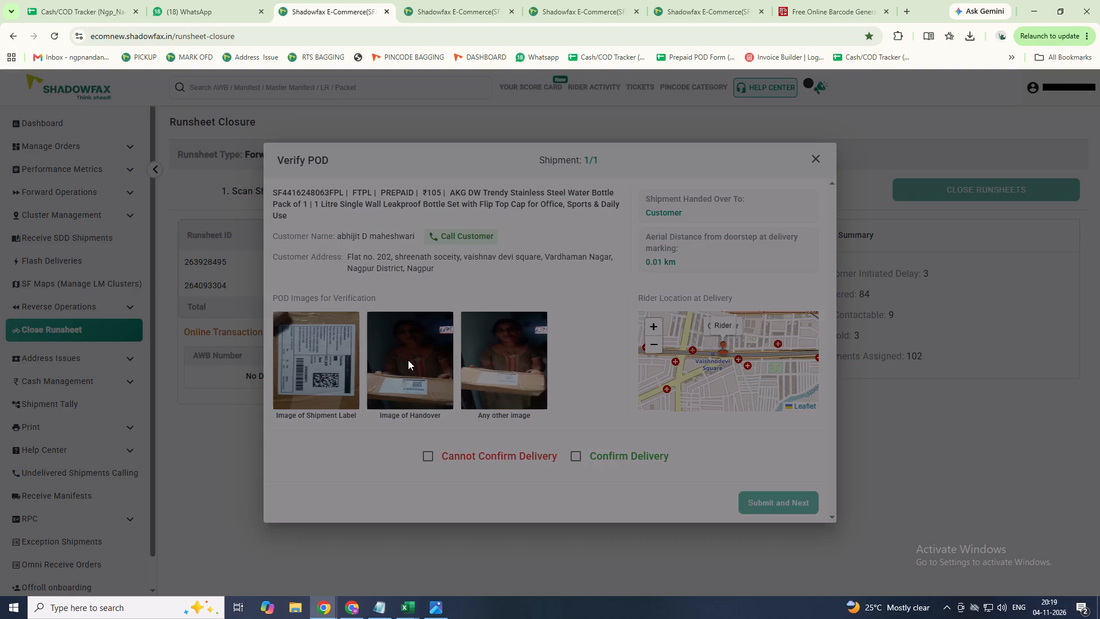
left_click(408, 361)
left_click(582, 468)
left_click(758, 501)
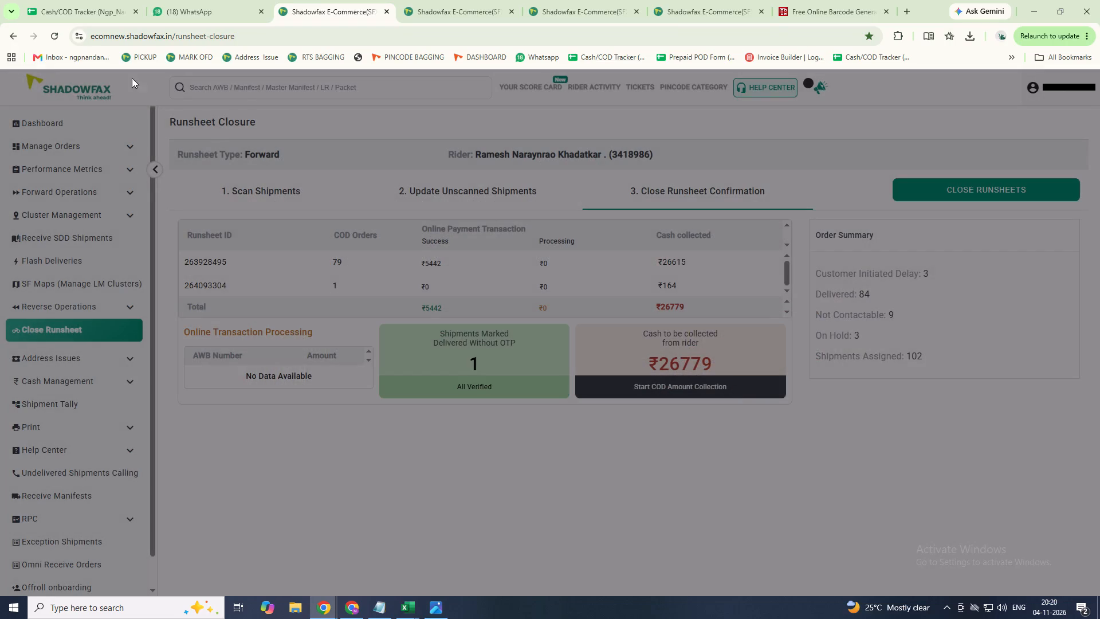
In the Cash/COD Tracker's 2-11-2026 block, enter 26779 as the Demo amount for KHADTKR.
double_click(82, 13)
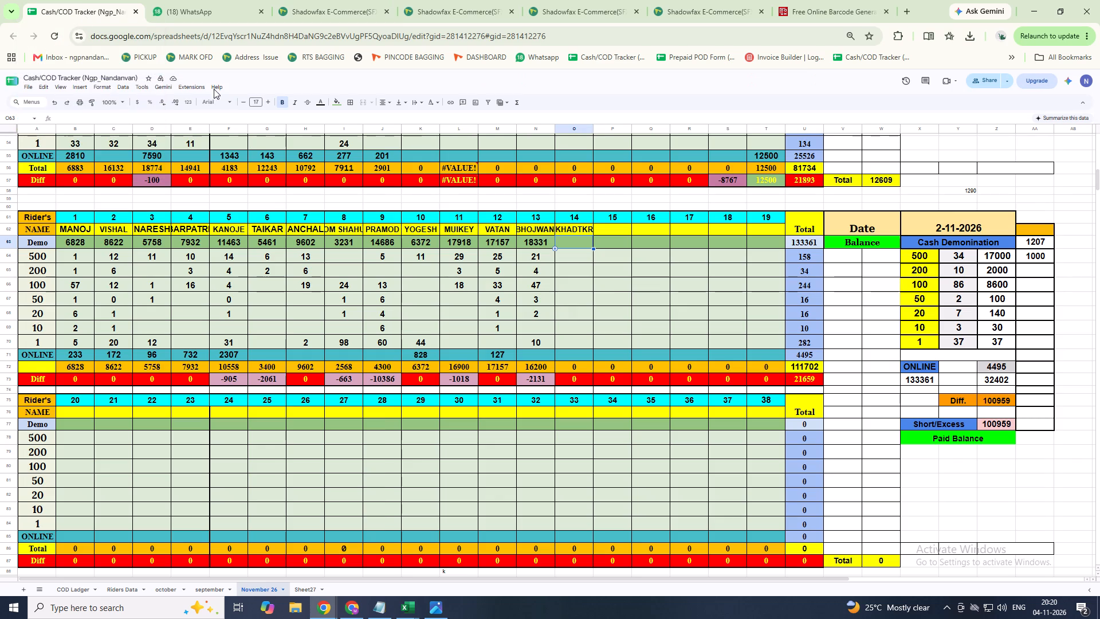
type("26")
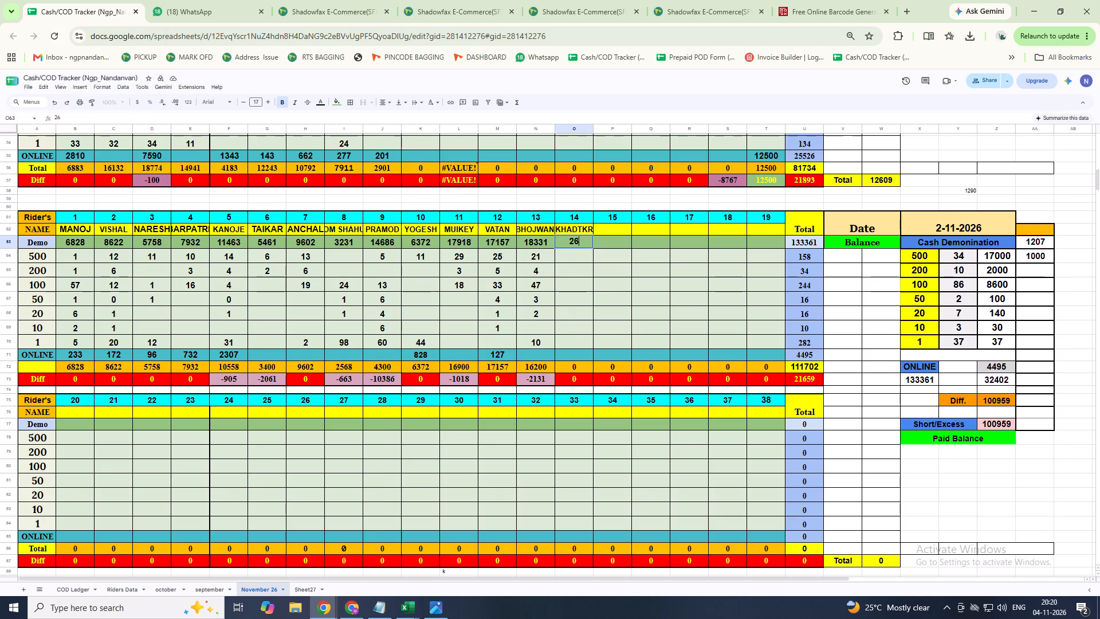
type("779")
key("Return")
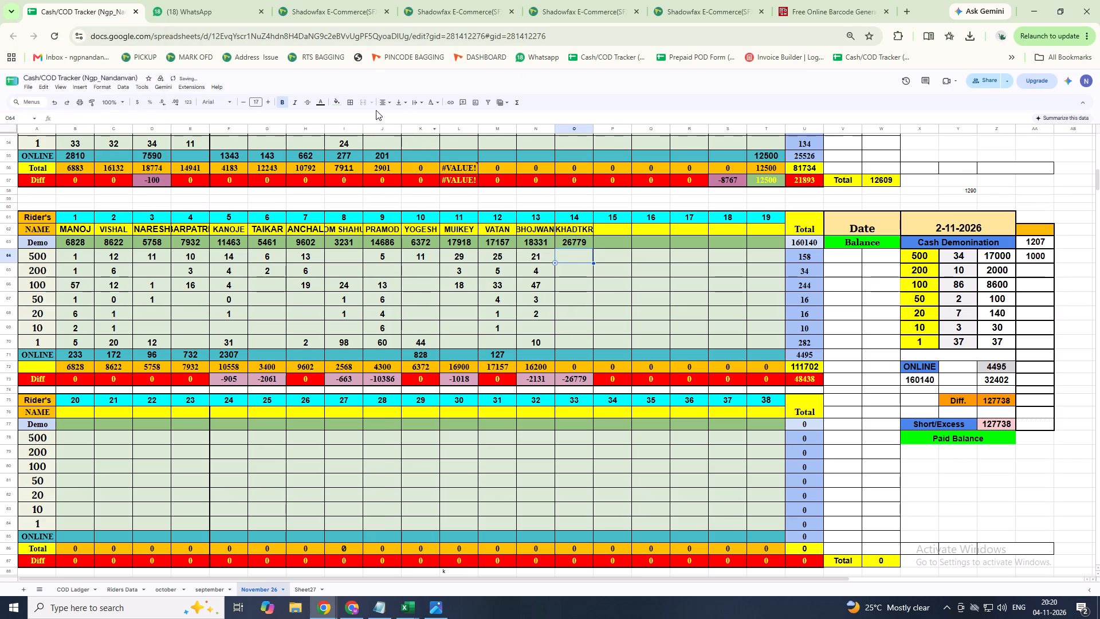
Record KHADTKR's cash denominations: 16 × 500, 2 × 200, 17 × 100, 6 × 50, 2 × 20 and 9 × 1.
left_click(311, 7)
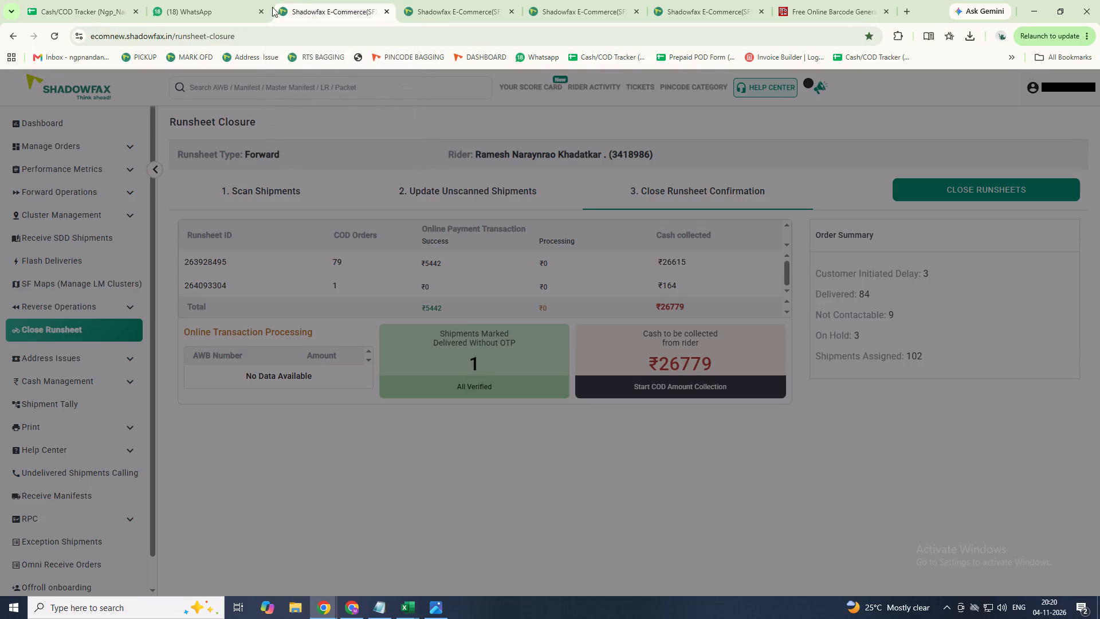
left_click(84, 9)
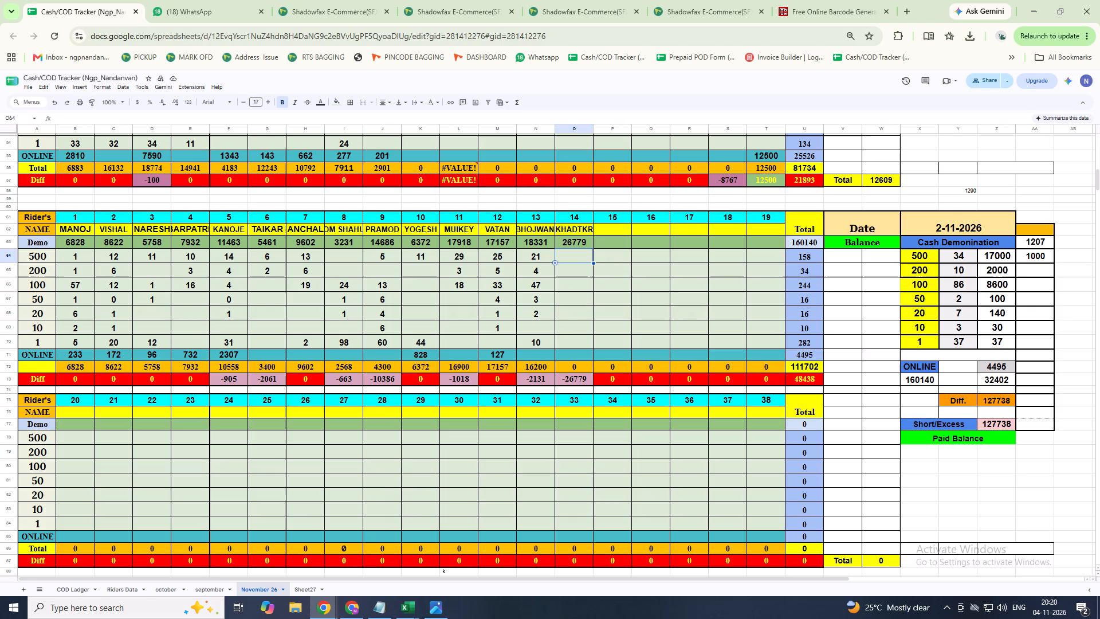
type("16")
key("Return")
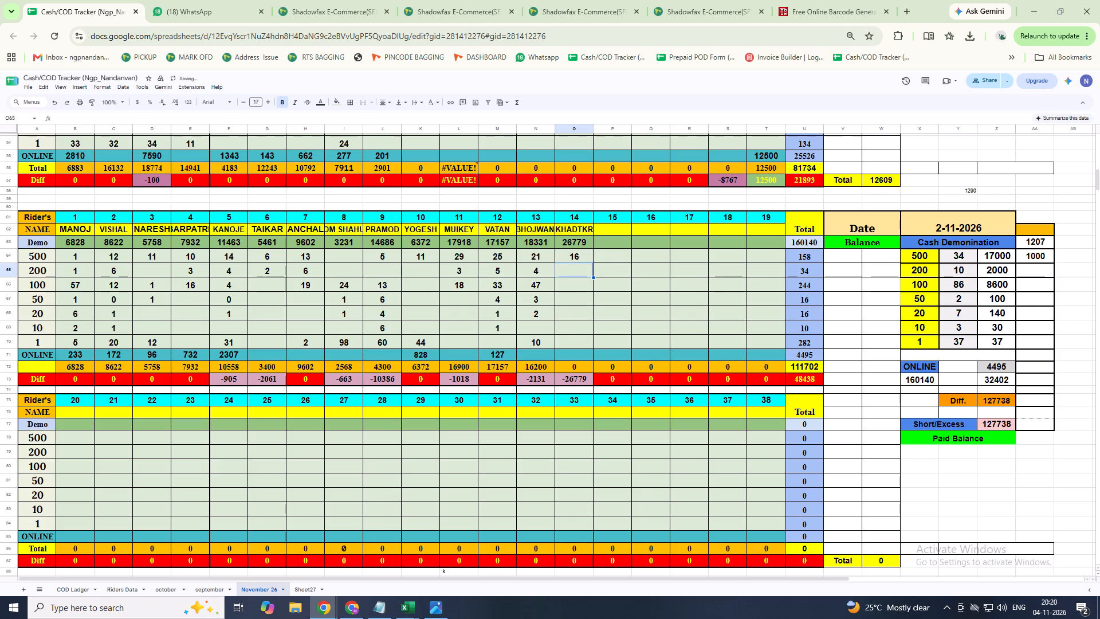
key("2")
key("Return")
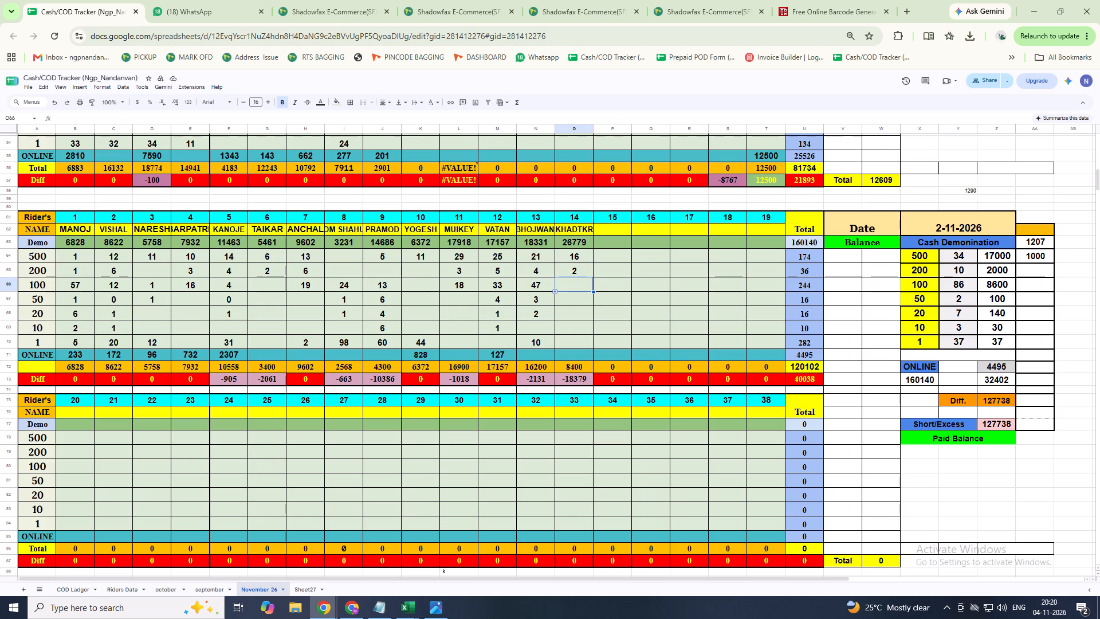
type("17")
key("Return")
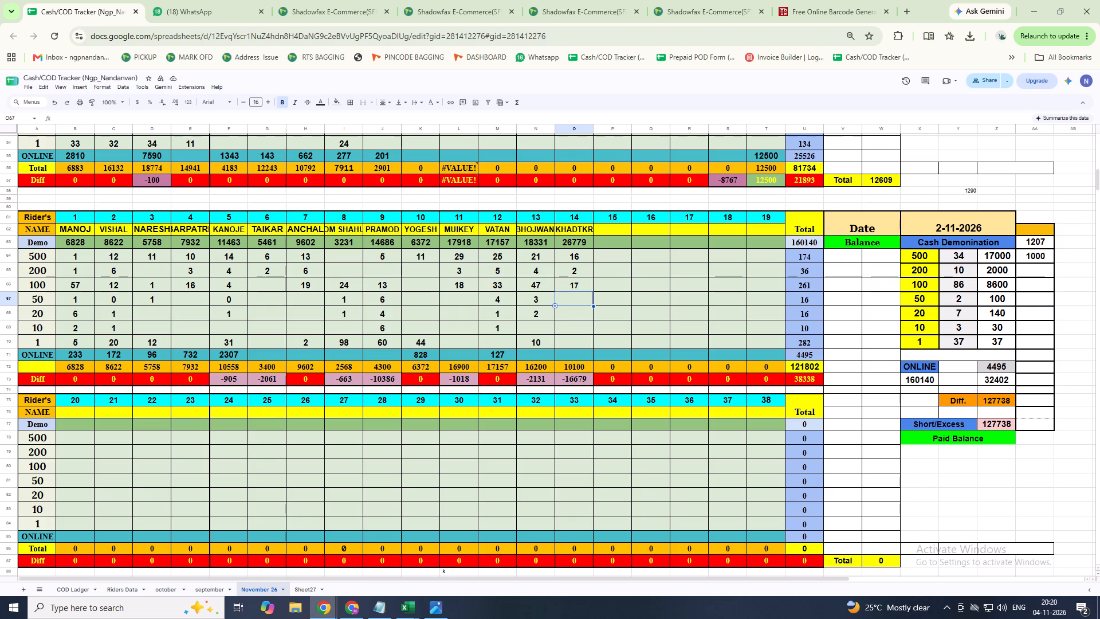
key("6")
key("Return")
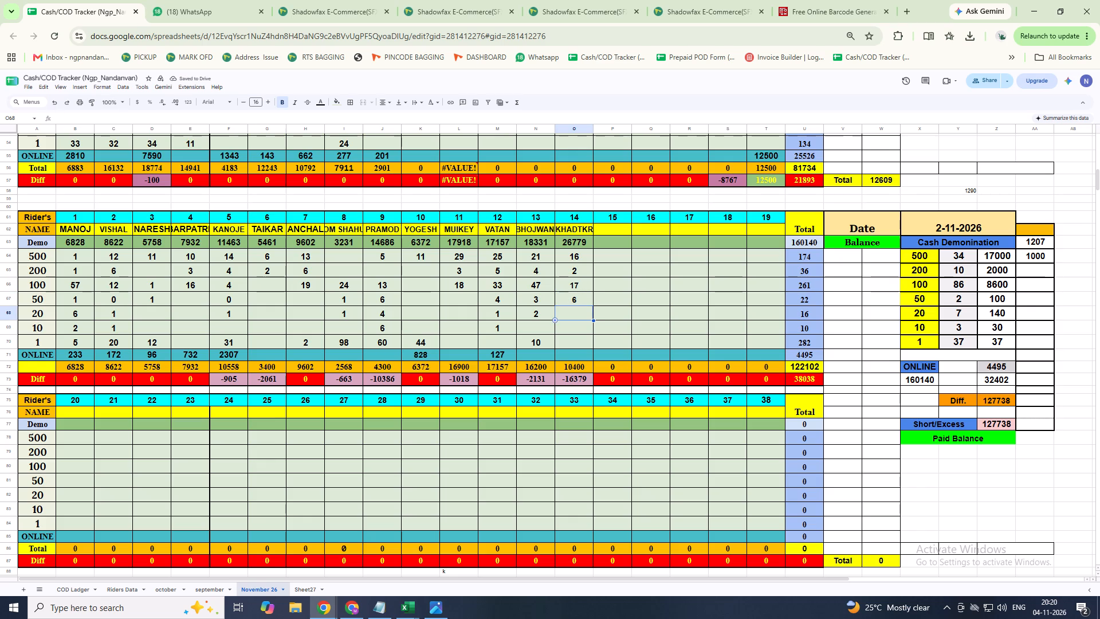
key("2")
key("Return")
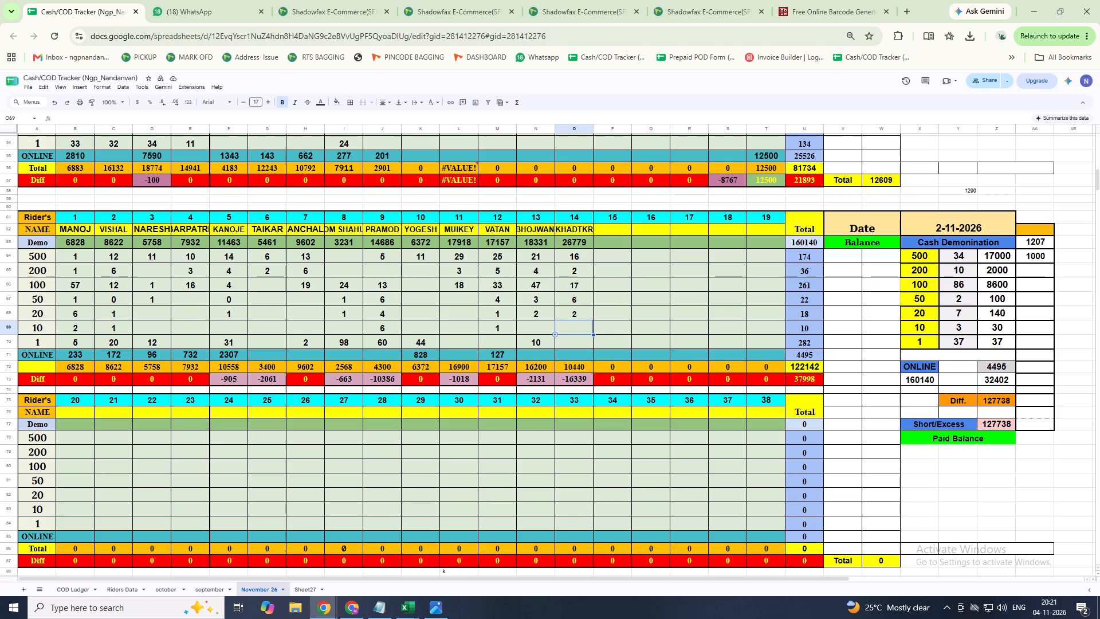
key("Down")
key("9")
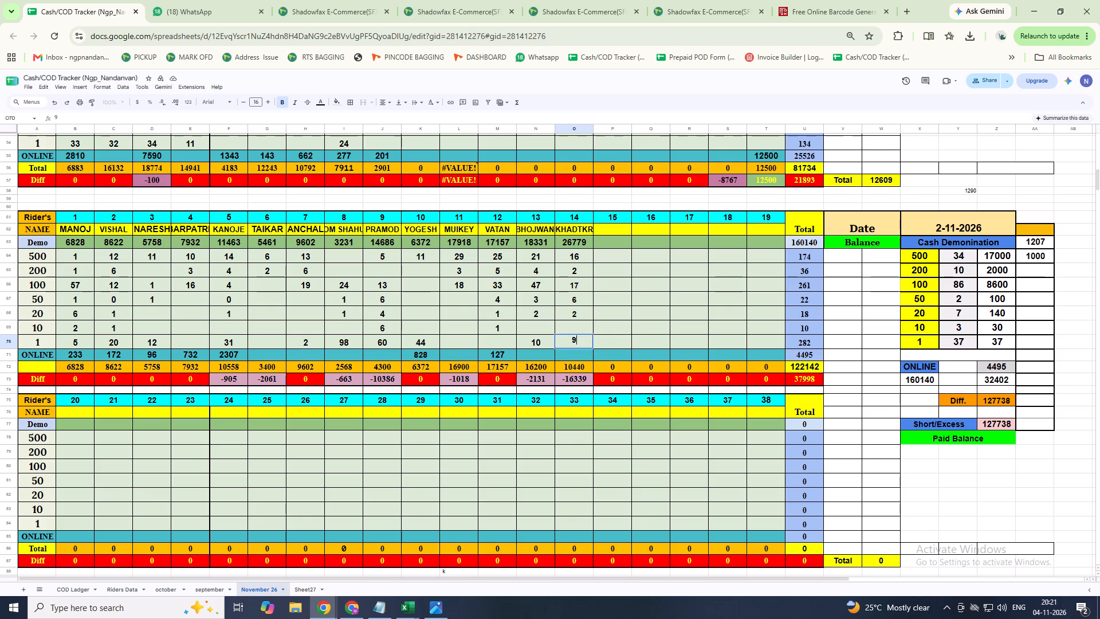
key("Return")
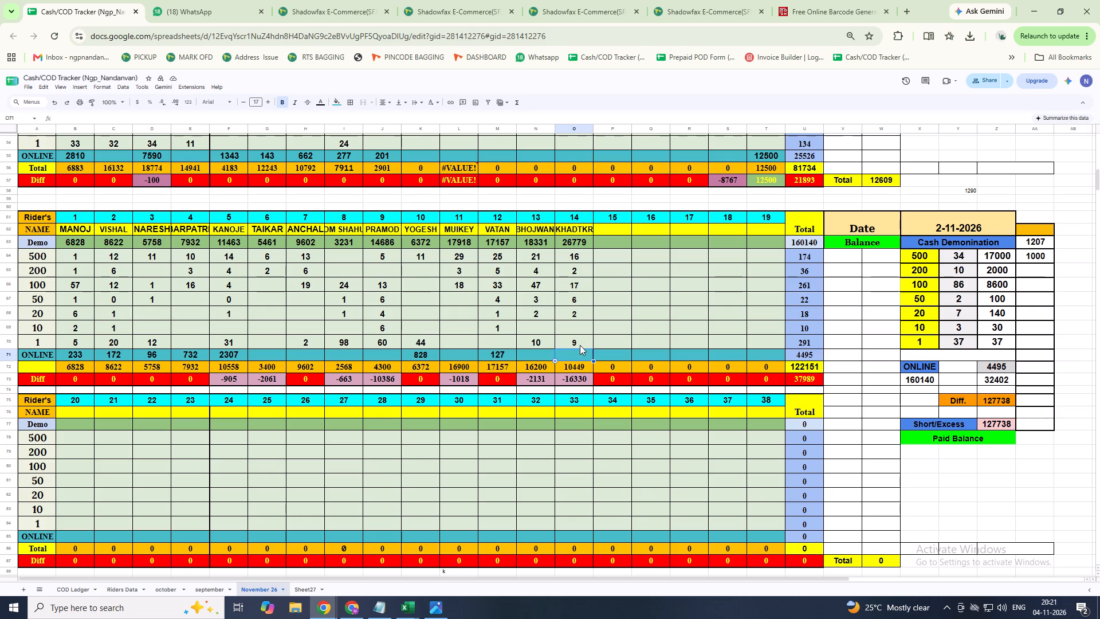
Add the shortfall 16330 as a new entry beneath the YUGANT list below the tracker tables.
scroll(869, 357, "up", 5)
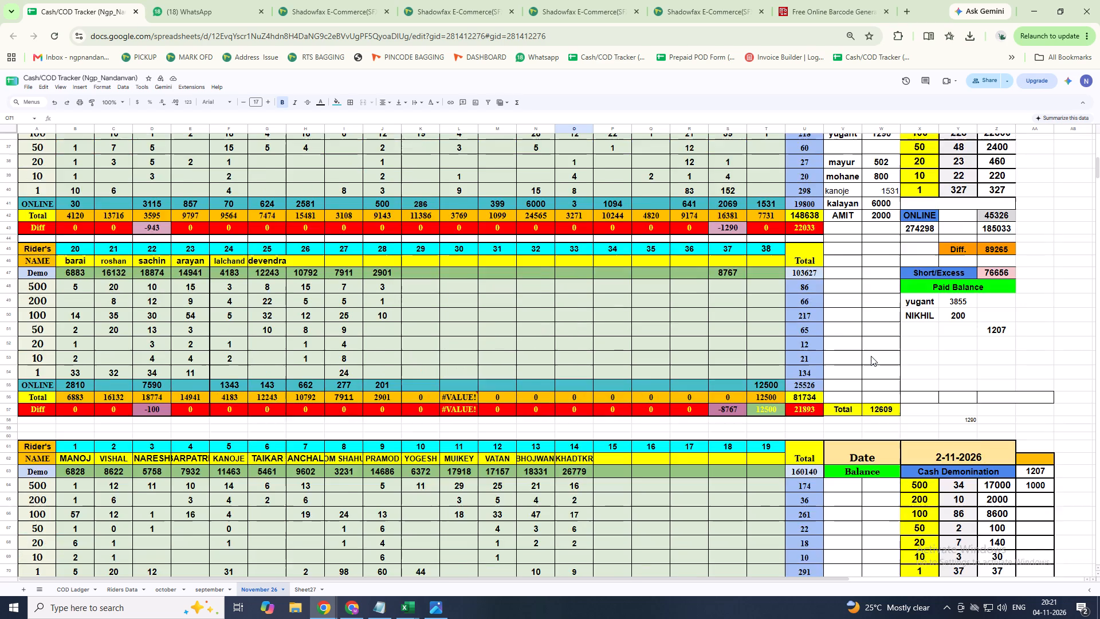
scroll(871, 356, "up", 1)
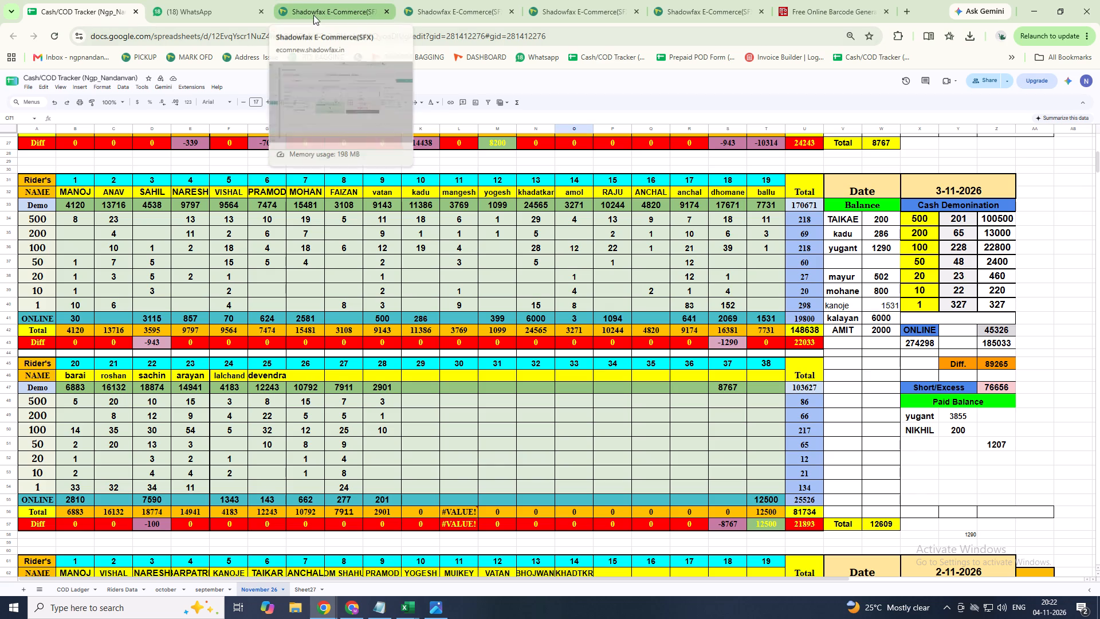
scroll(653, 411, "down", 11)
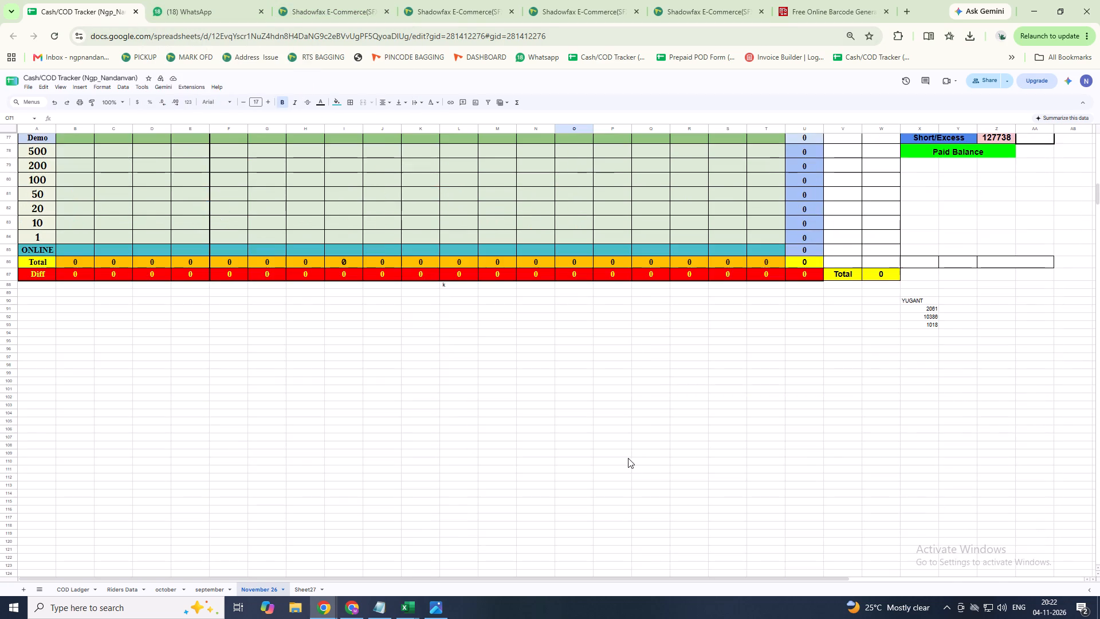
scroll(627, 457, "up", 5)
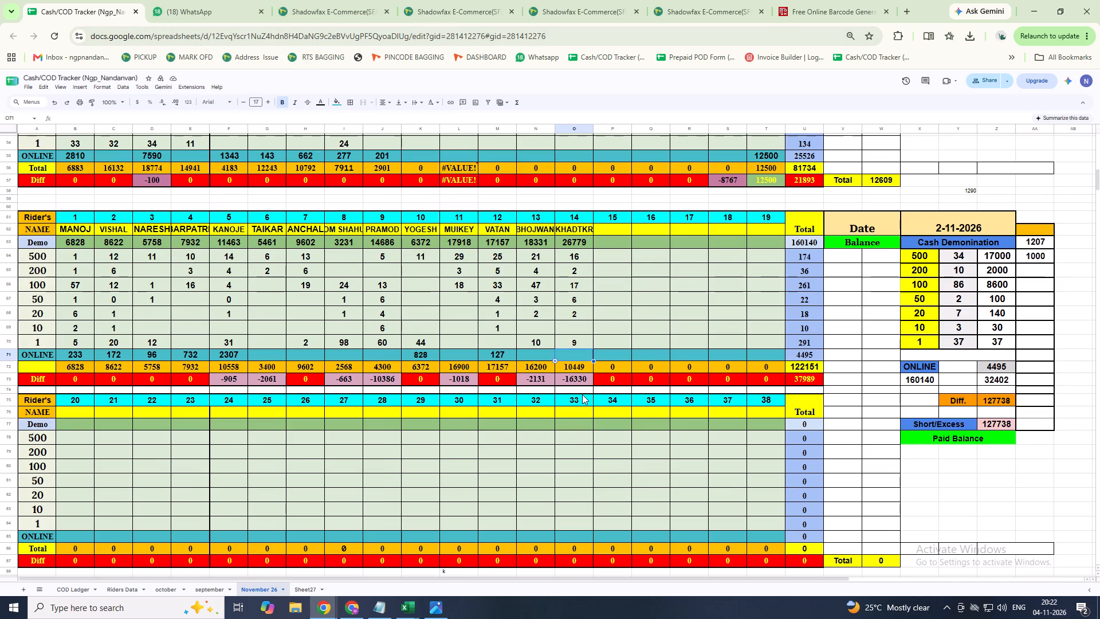
scroll(581, 394, "down", 4)
scroll(873, 418, "down", 2)
left_click(914, 279)
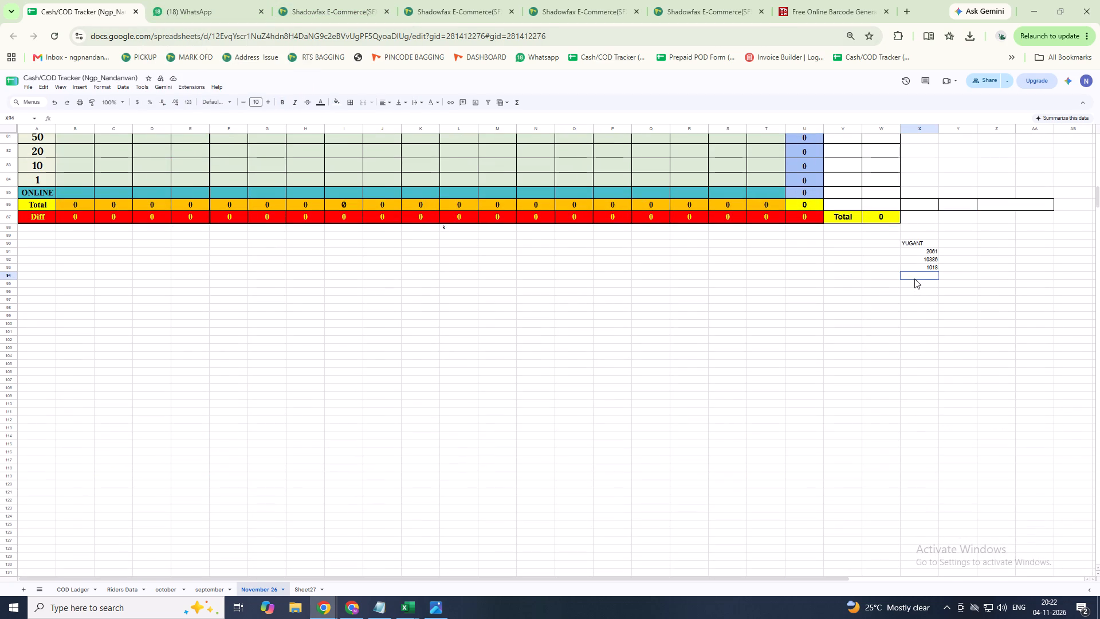
type("19")
key("BackSpace")
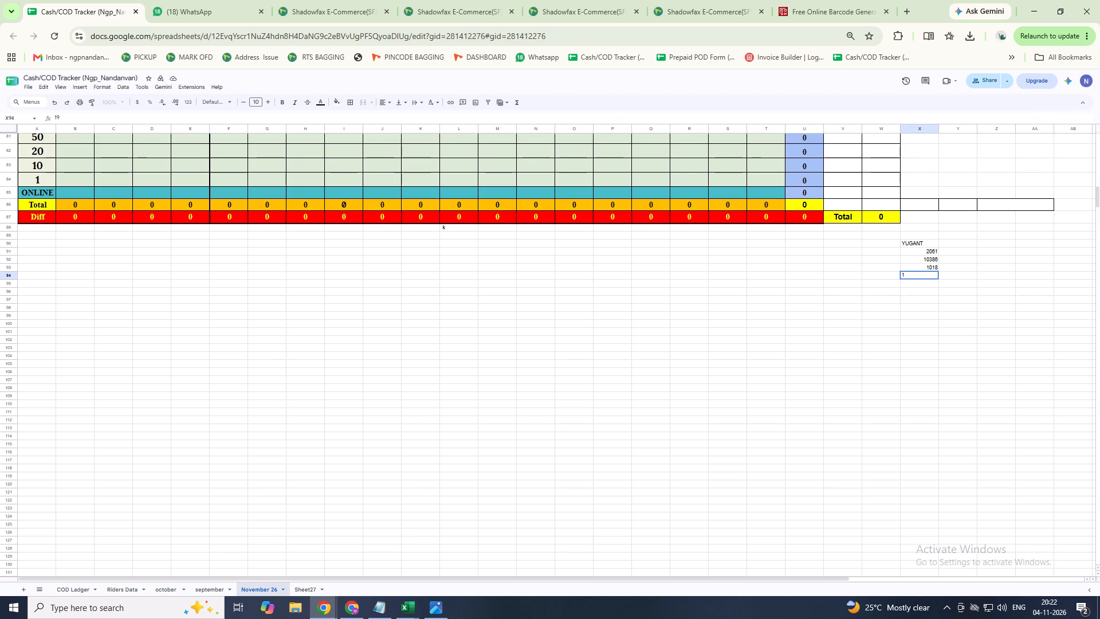
type("6330")
key("Return")
scroll(895, 278, "up", 6)
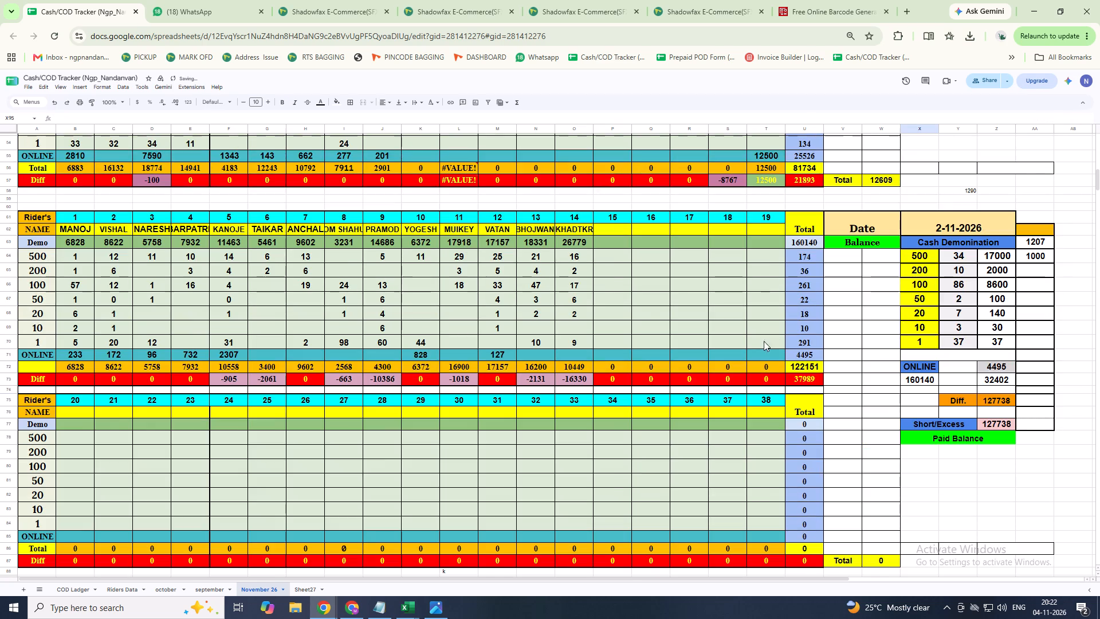
scroll(542, 264, "up", 3)
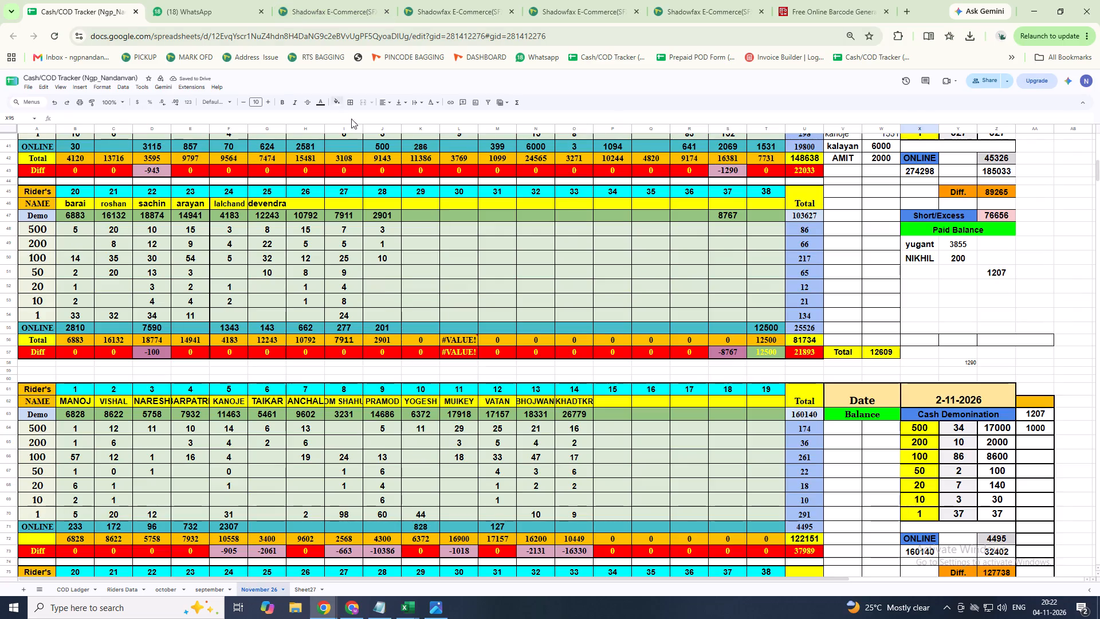
Back in the Shadowfax runsheet closure, collect rider Khadatkar's COD payment of ₹26779 using cash in hand and close the payment dialog.
left_click(318, 4)
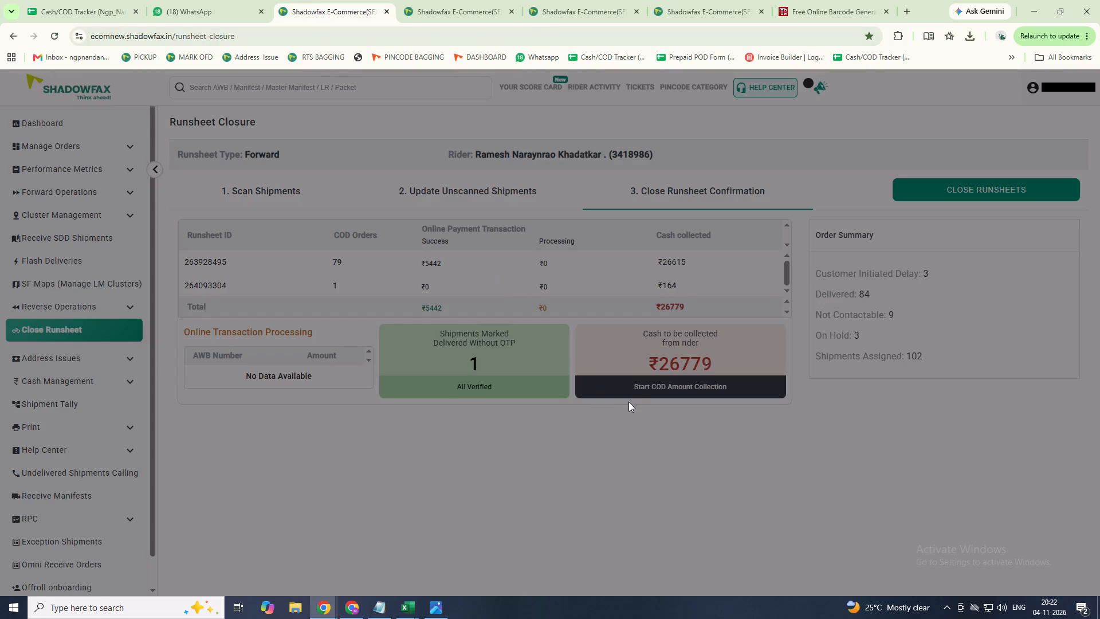
left_click(630, 385)
triple_click(568, 350)
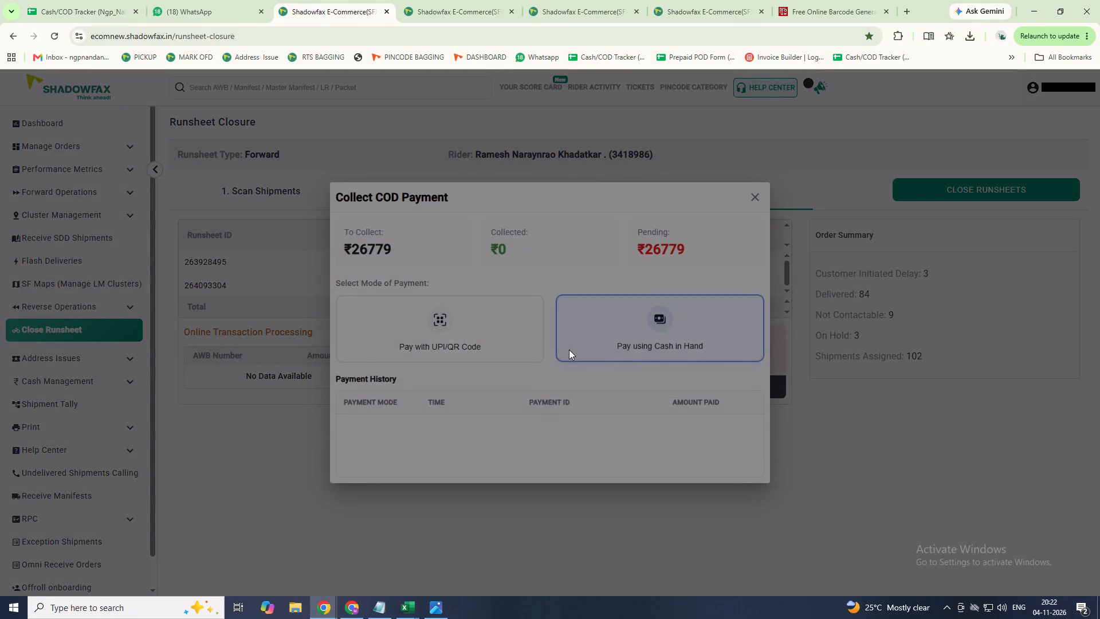
left_click(569, 350)
double_click(553, 397)
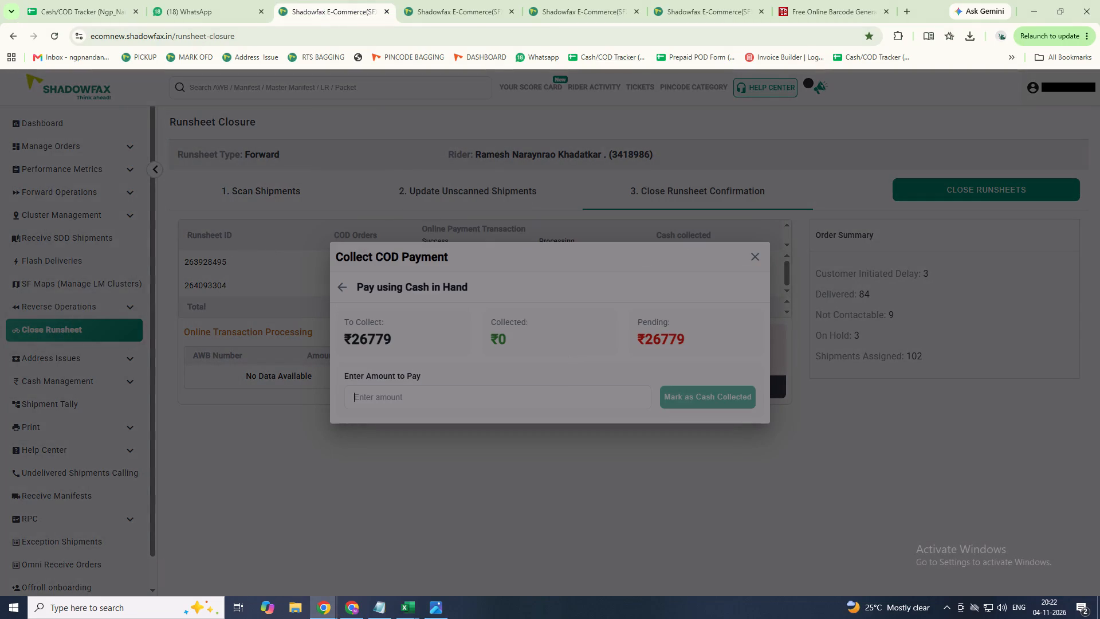
type("26")
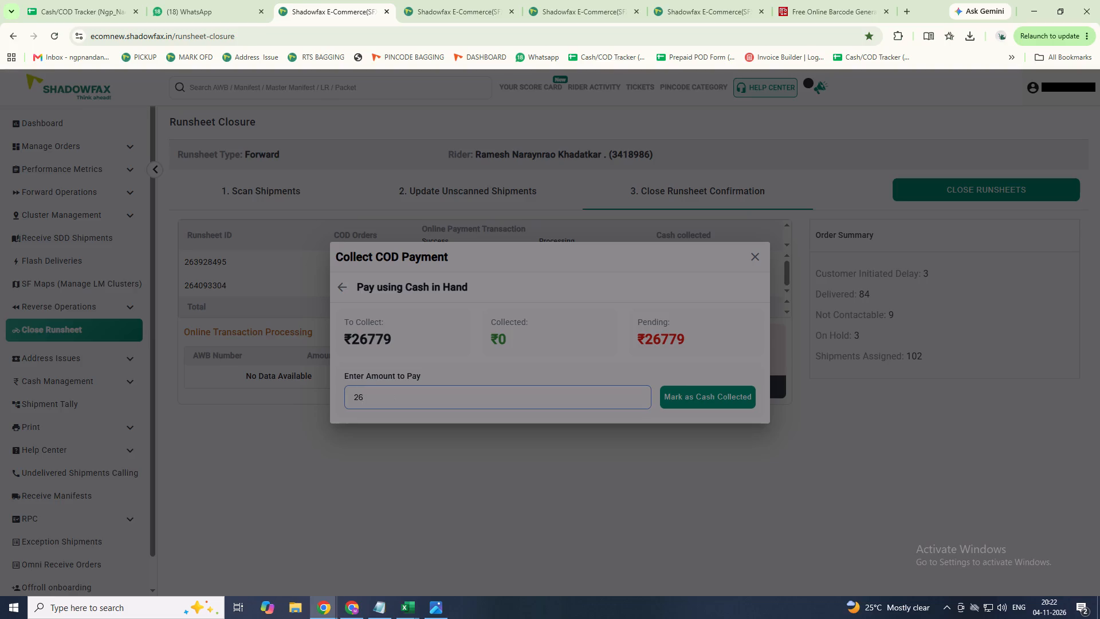
type("779")
left_click(683, 395)
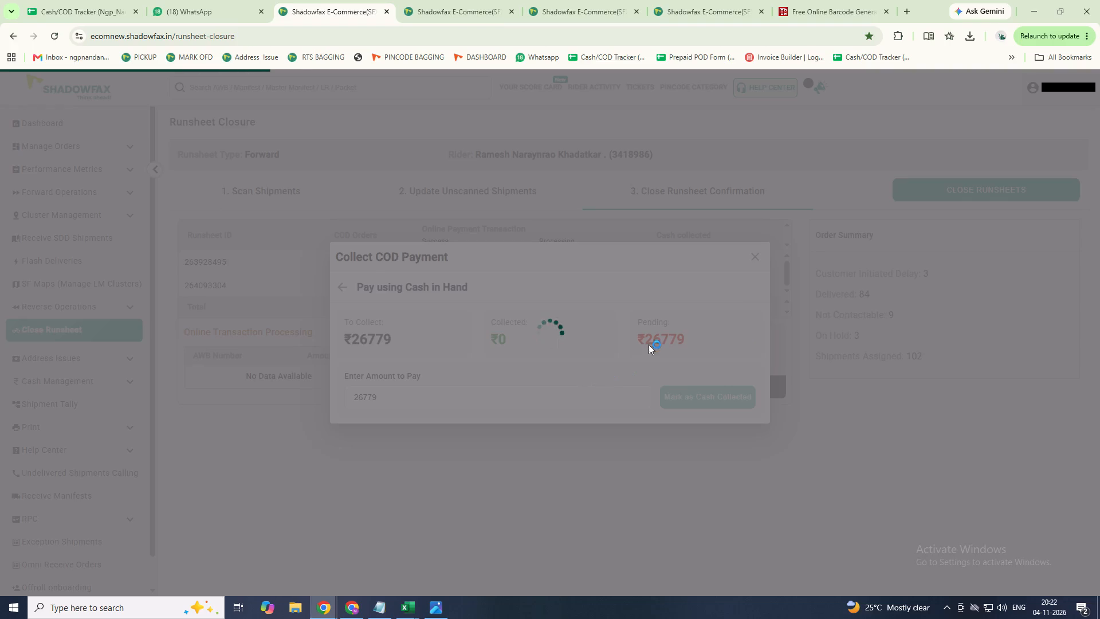
left_click(758, 198)
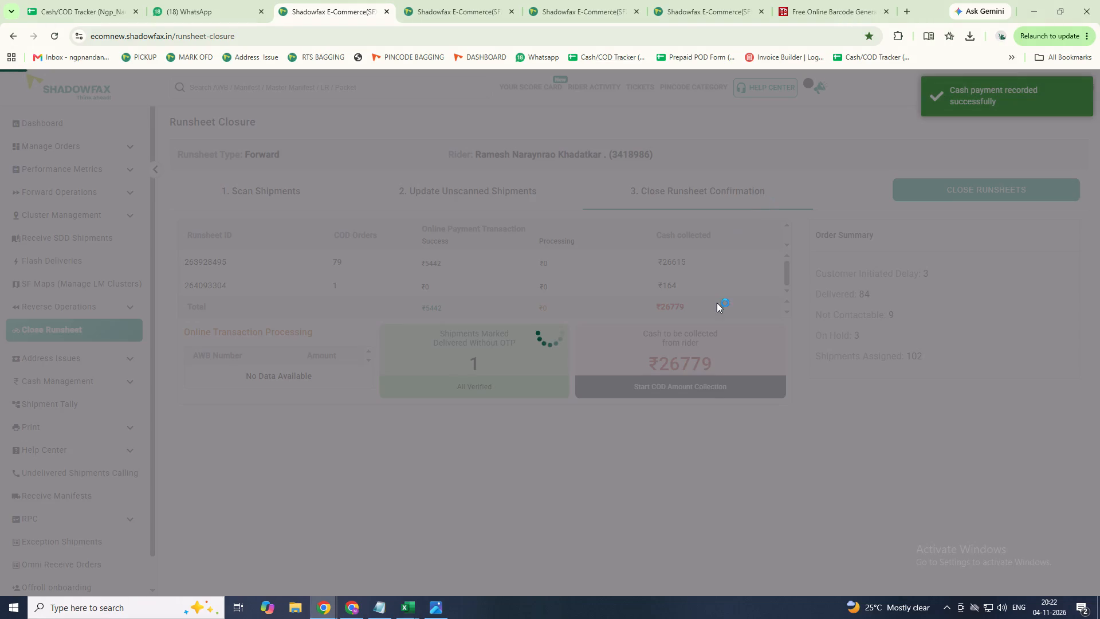
Mark the rider's cash as collected and close Khadatkar's Forward runsheets.
double_click(718, 387)
triple_click(718, 387)
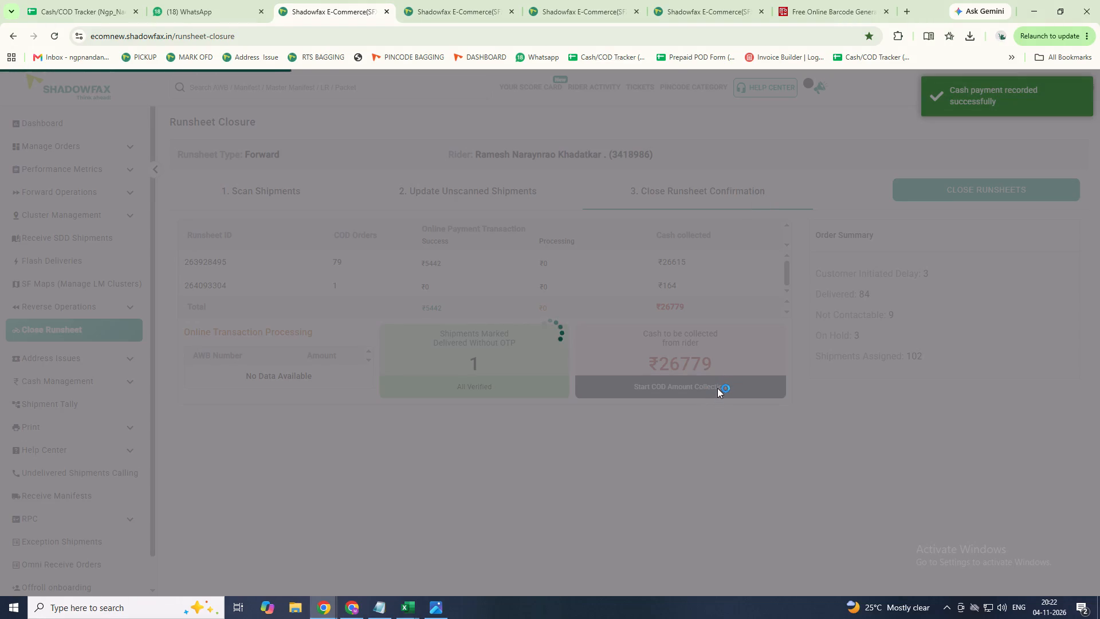
left_click(717, 389)
triple_click(718, 390)
double_click(718, 391)
double_click(715, 390)
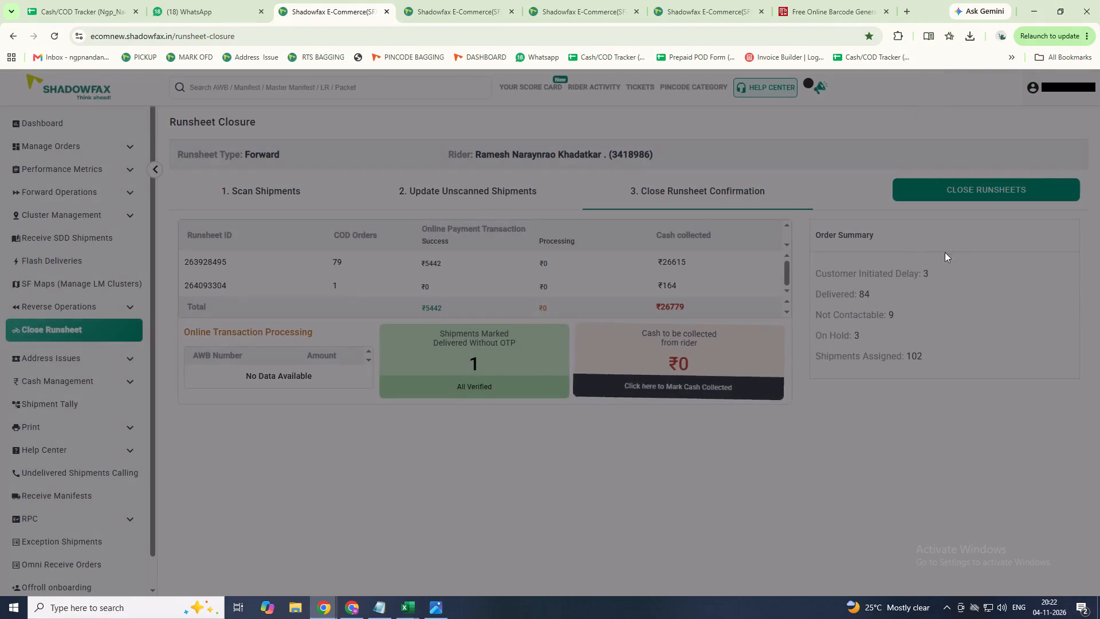
double_click(671, 389)
double_click(663, 388)
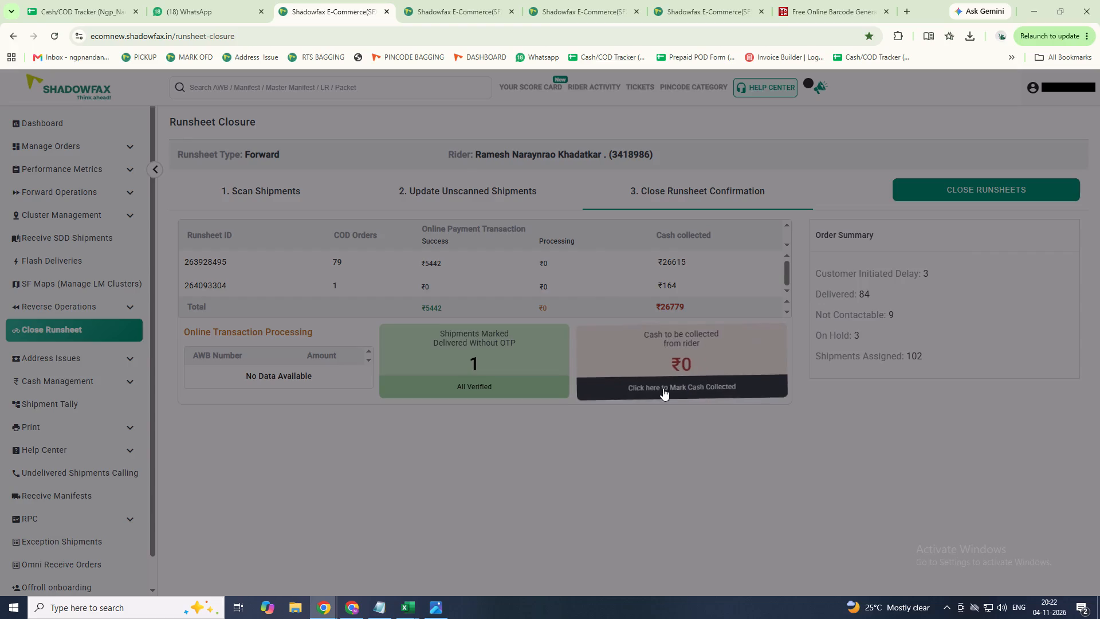
double_click(738, 386)
left_click(740, 386)
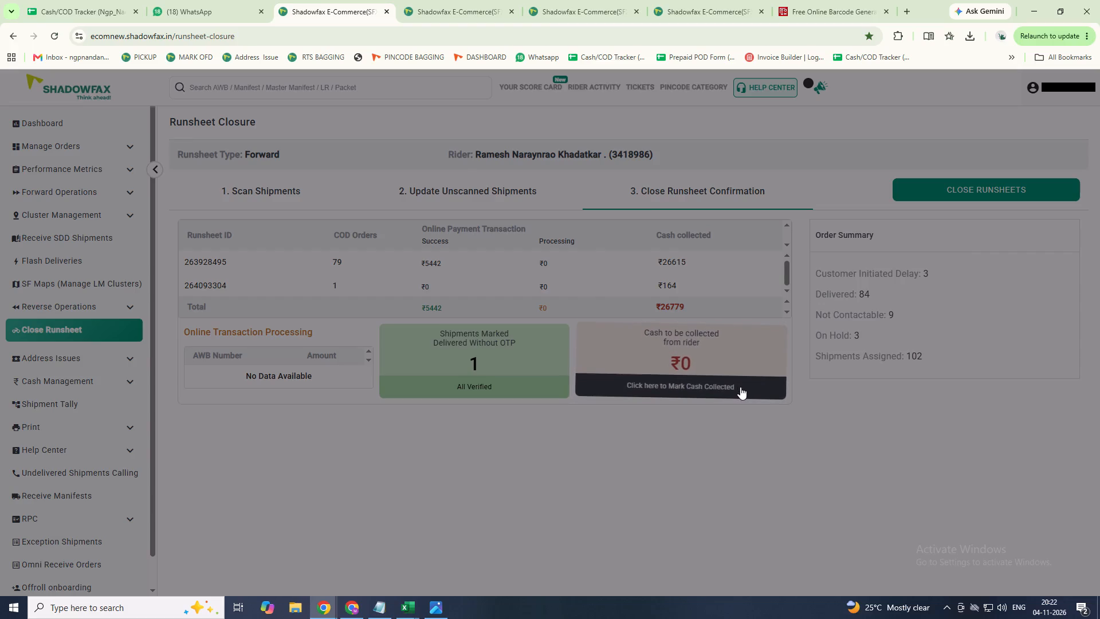
left_click(929, 187)
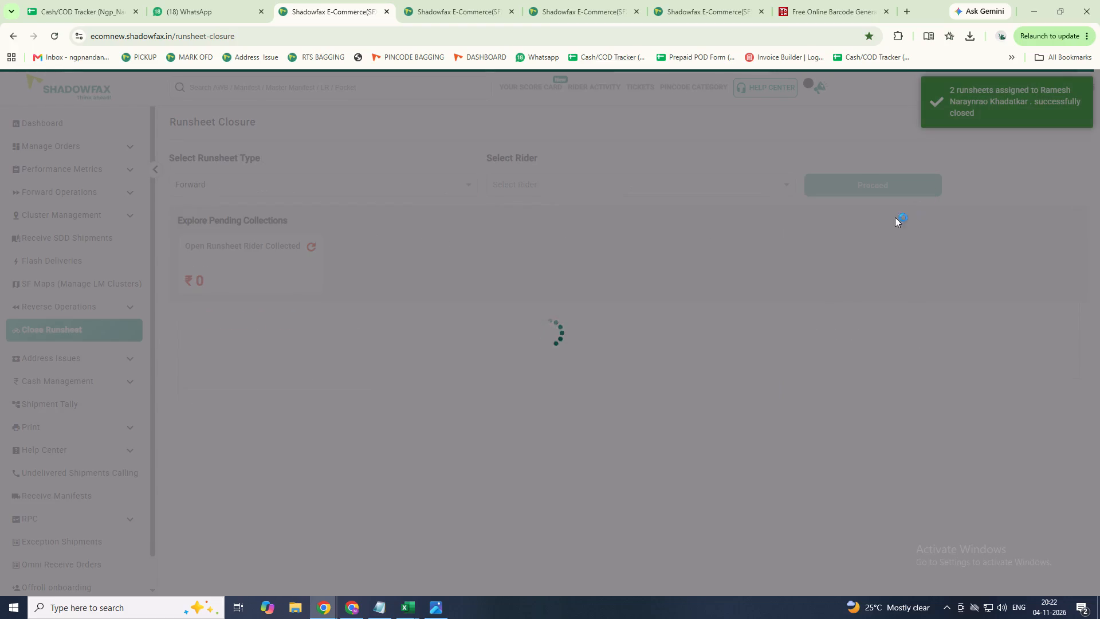
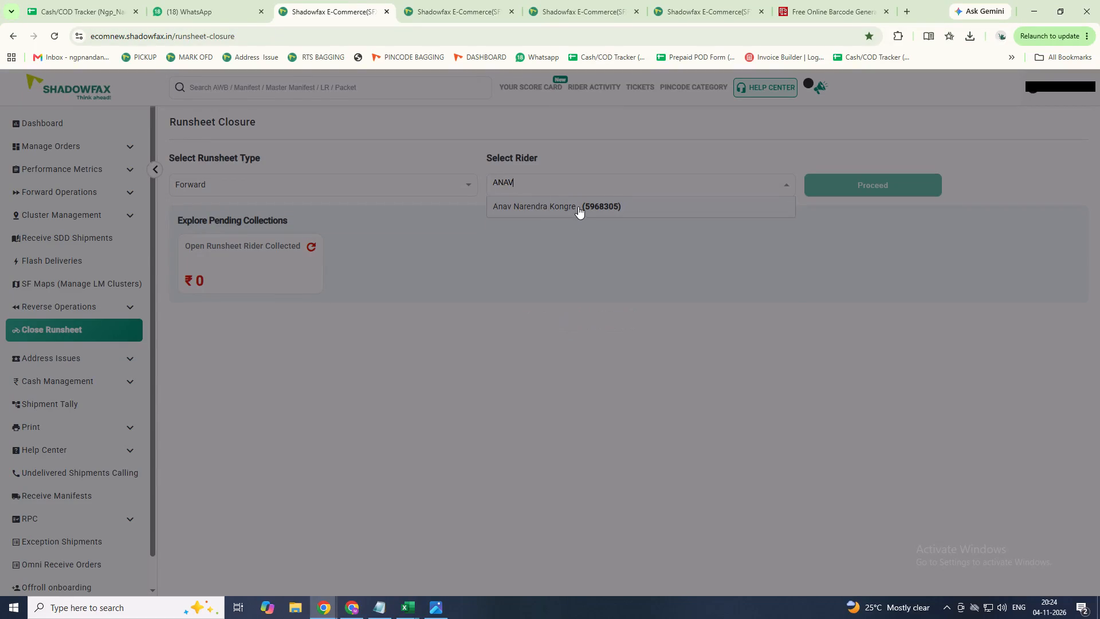
Open rider Anav's Forward runsheets for closure and scan the rider's returned shipments into the AWB field.
left_click(823, 183)
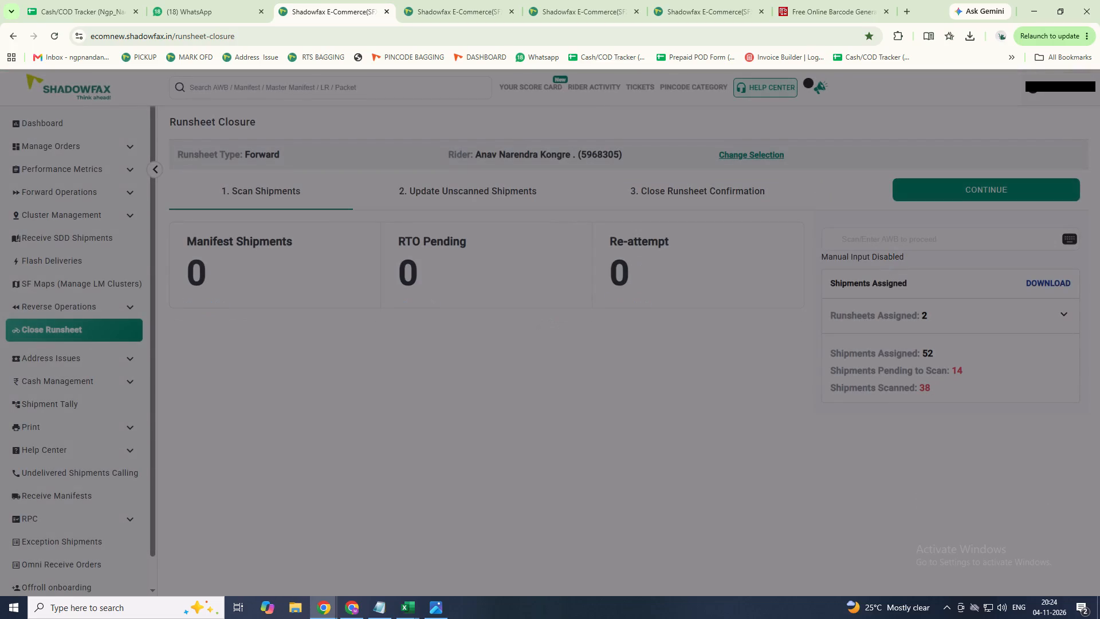
left_click(878, 246)
double_click(879, 245)
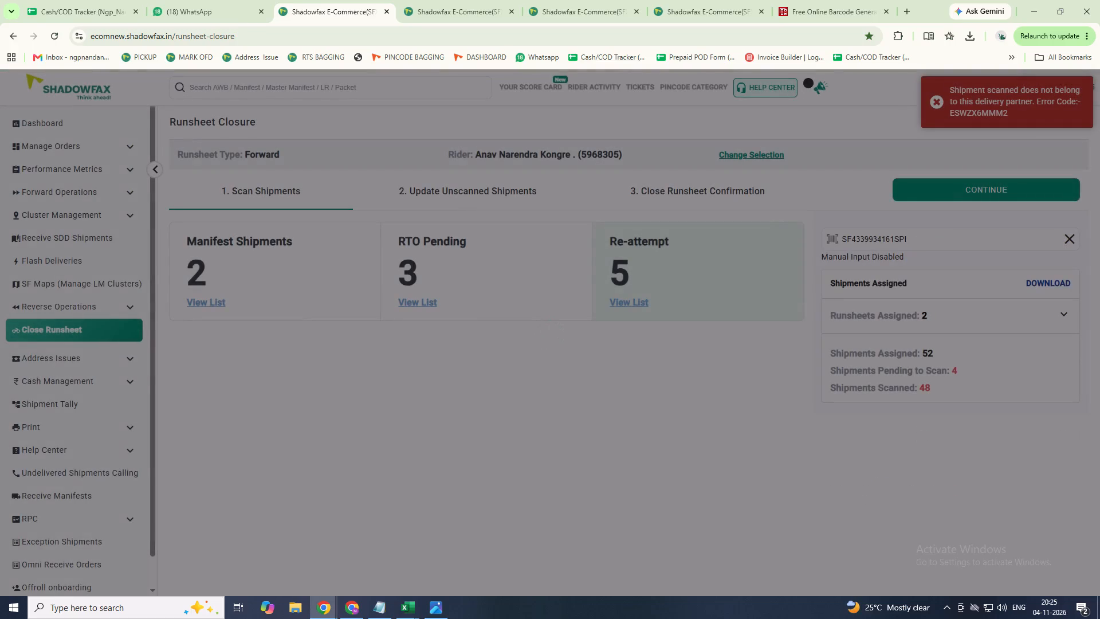
key("ctrl+a")
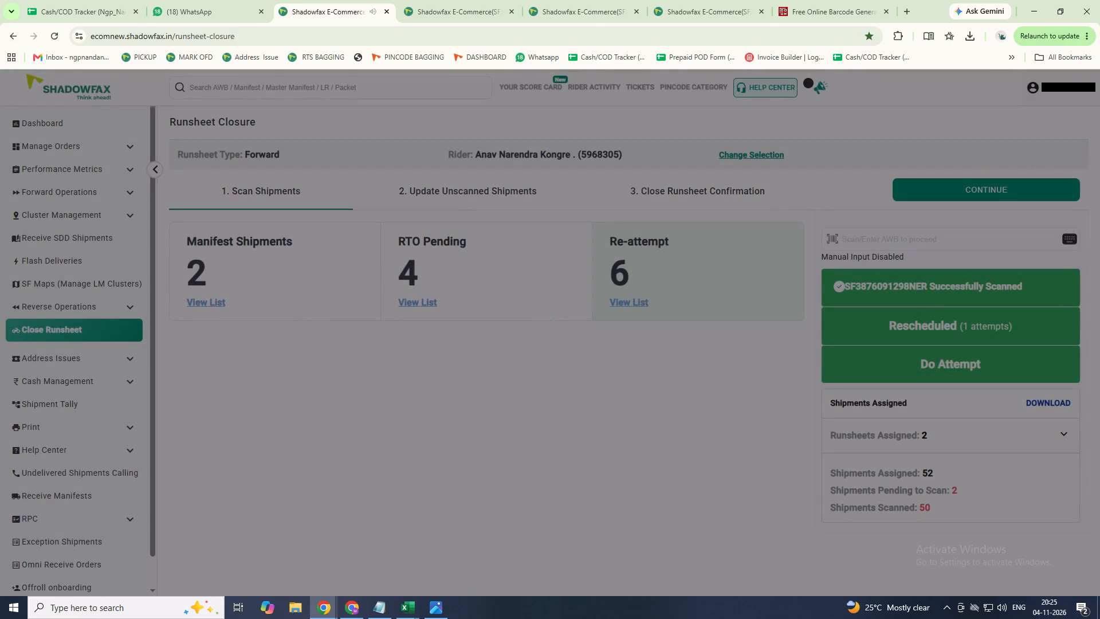
left_click(518, 191)
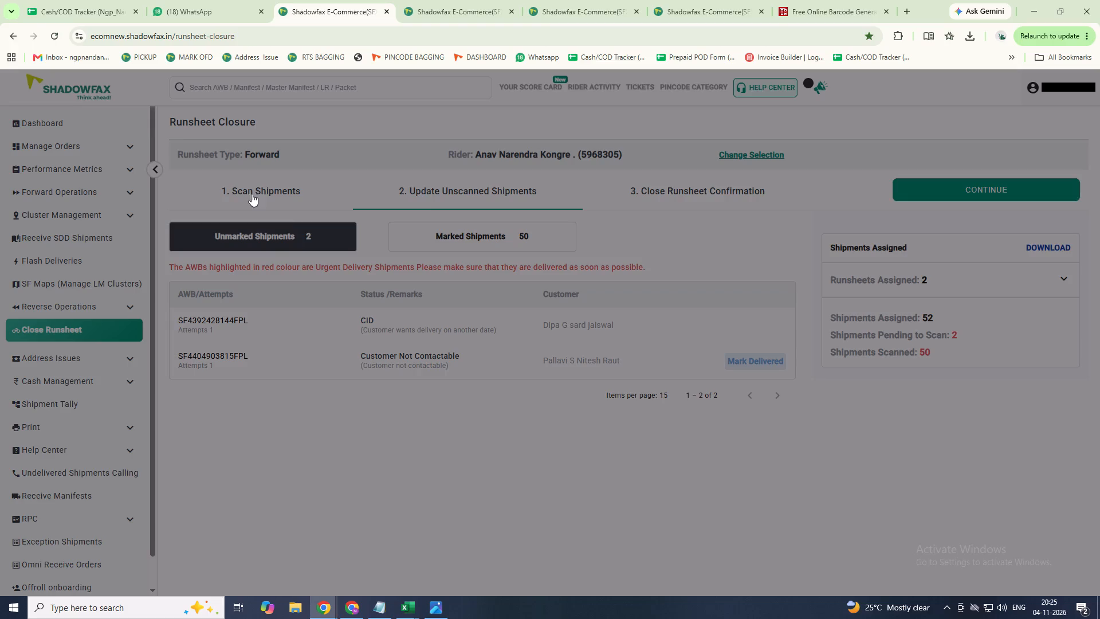
left_click(295, 189)
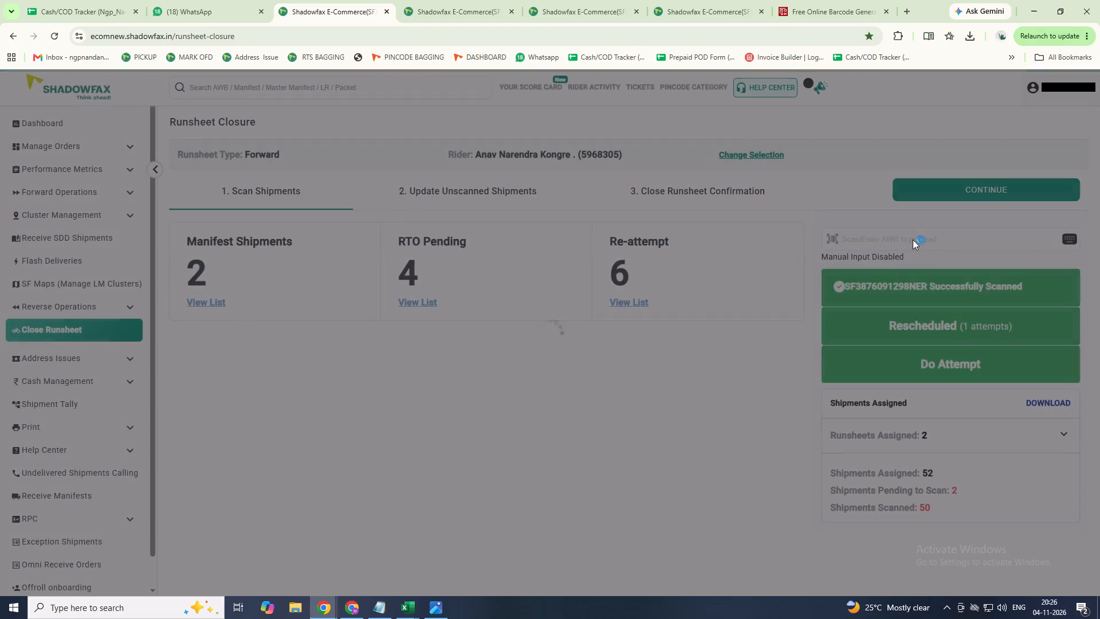
left_click(913, 240)
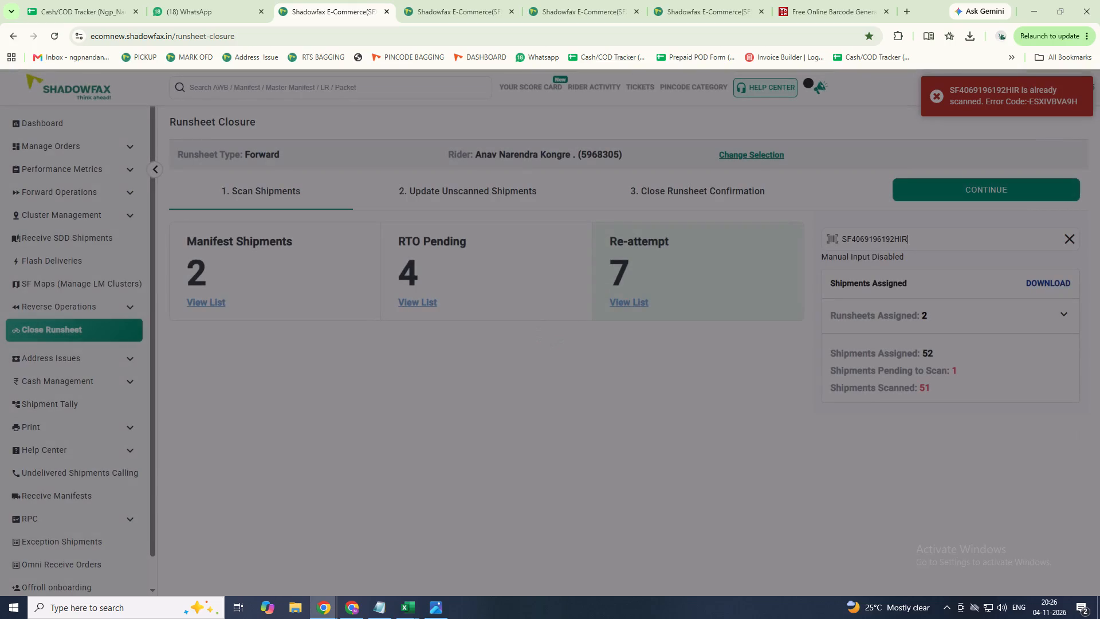
key("ctrl+a")
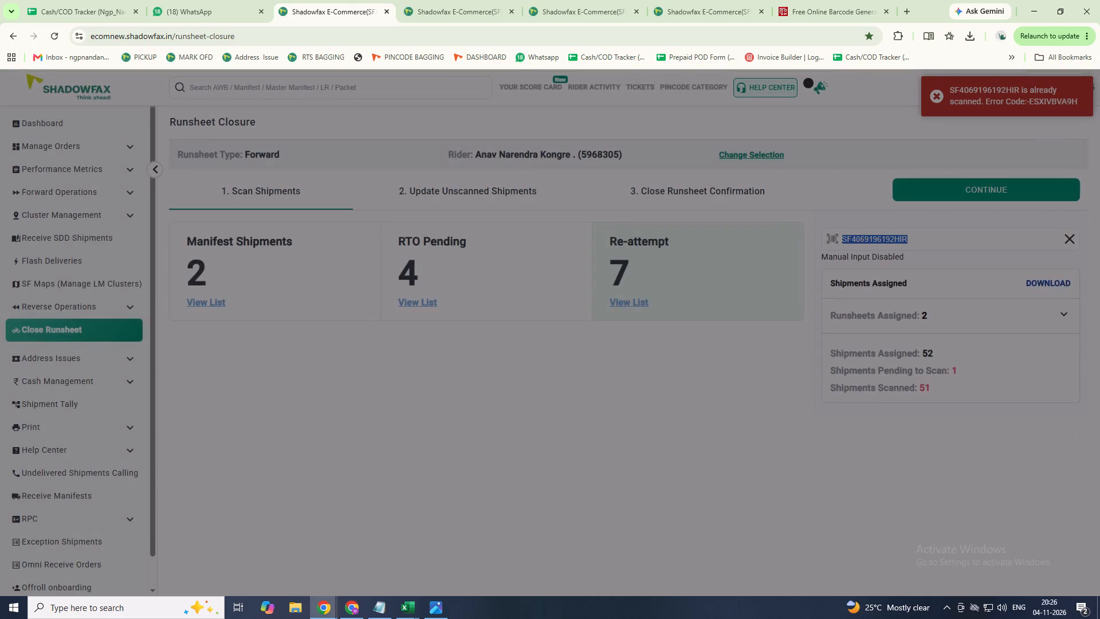
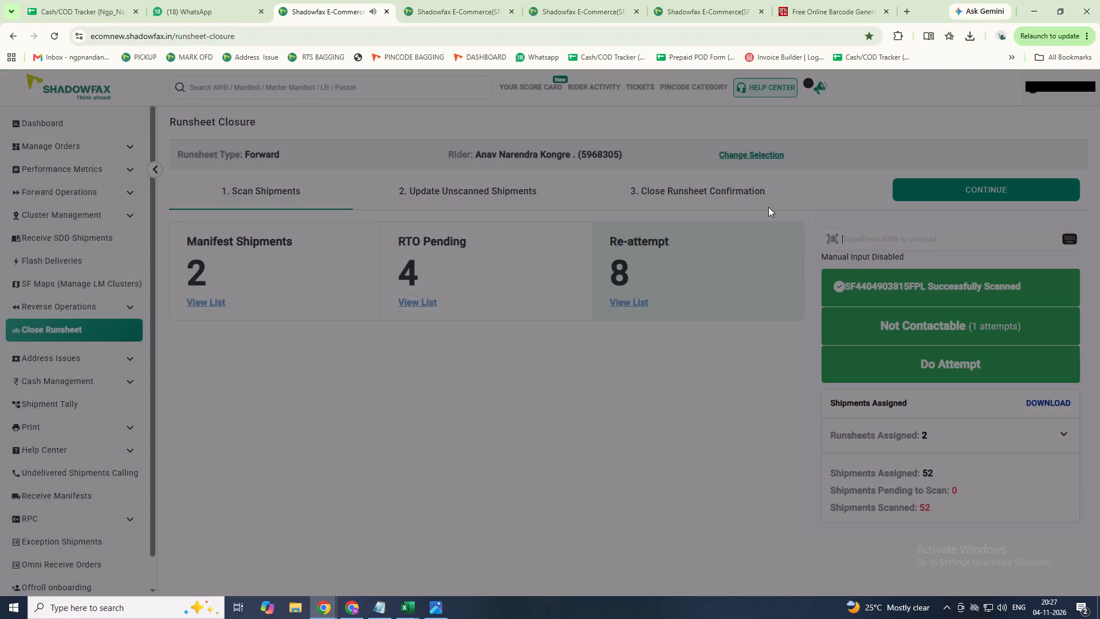
Proceed to the Close Runsheet Confirmation stage for rider Kongre's Forward runsheets.
left_click(718, 184)
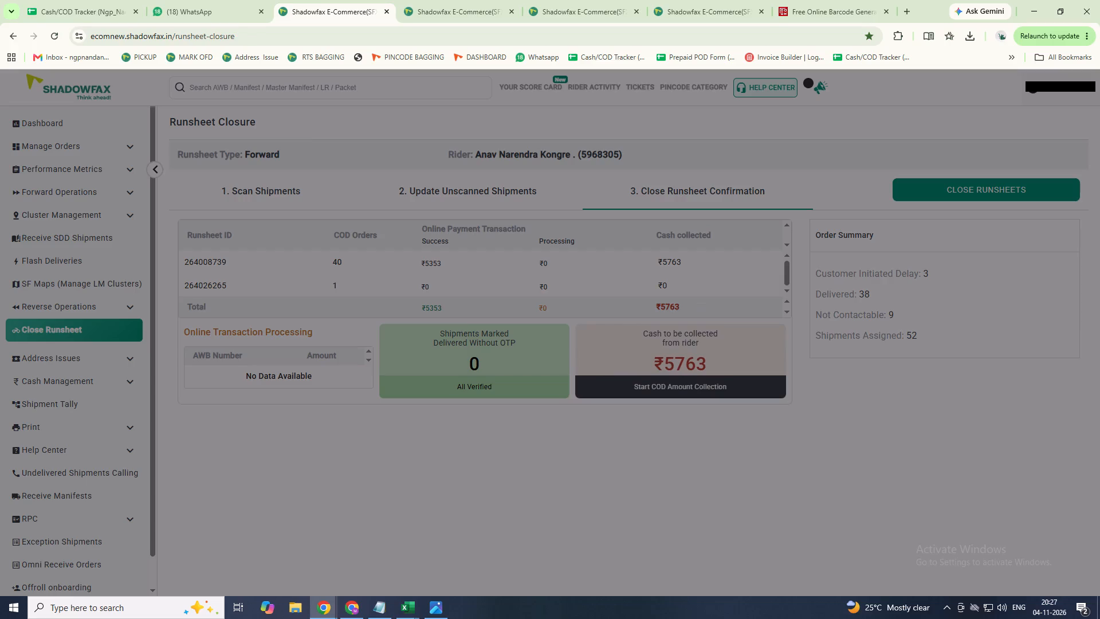
In the Cash/COD Tracker's 2-11-2026 block, fill rider column 15 with Demo amount 5763 and name ANAV.
left_click(87, 9)
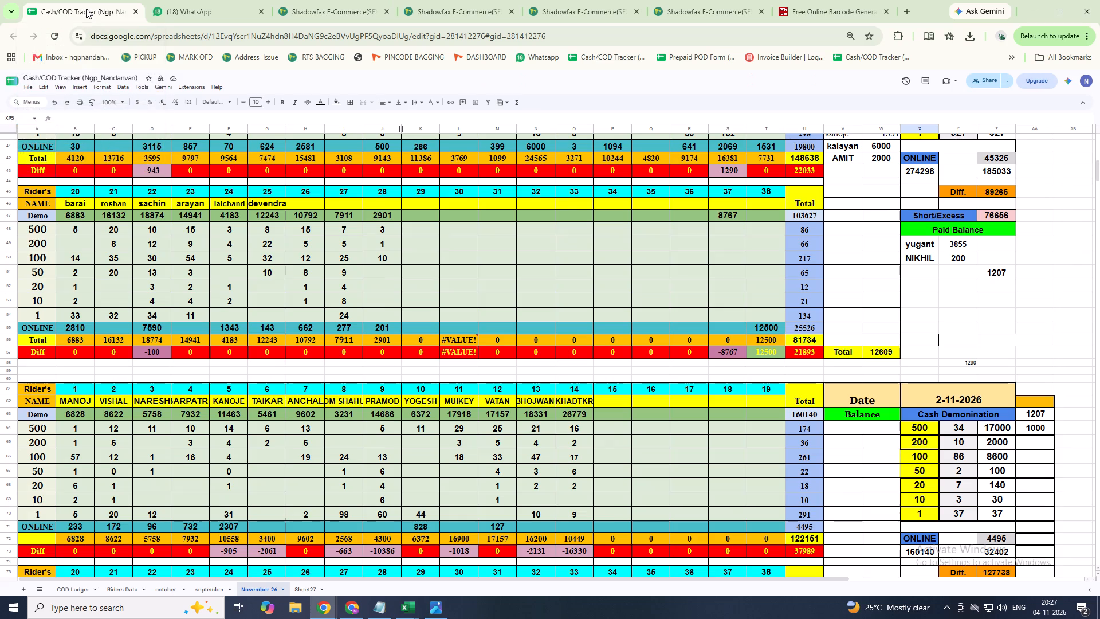
scroll(566, 362, "down", 3)
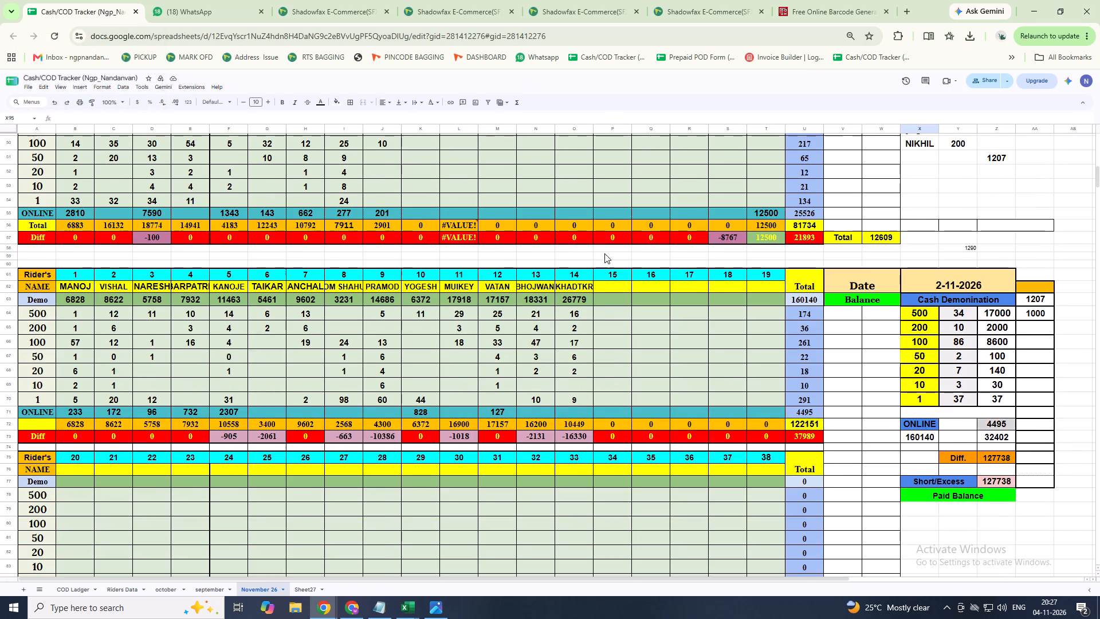
left_click(607, 237)
type("57")
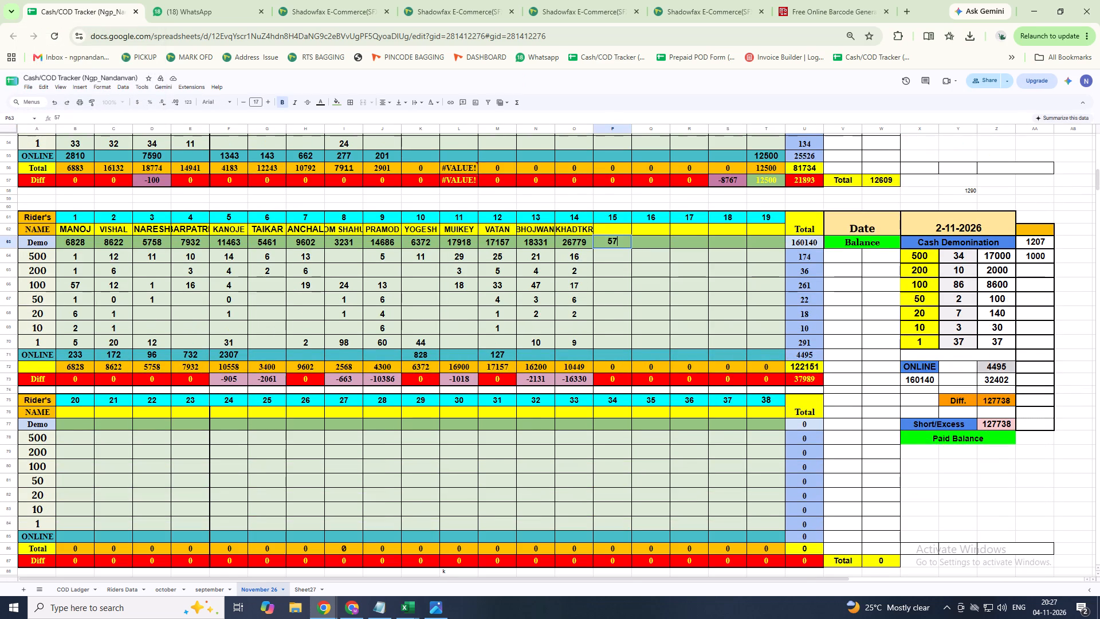
type("63")
key("Up")
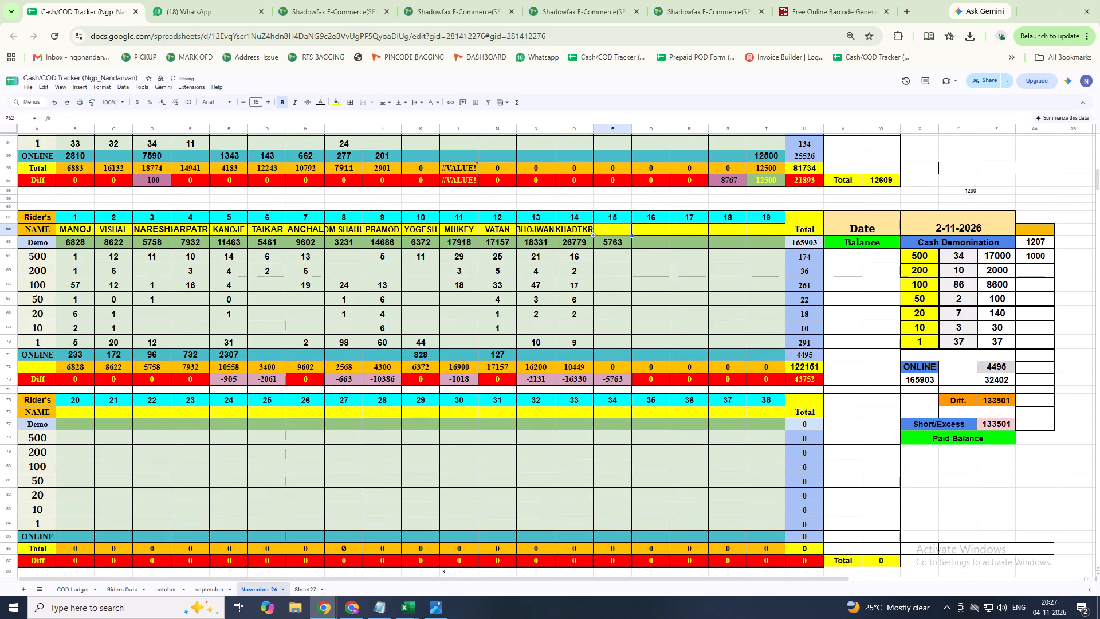
type("ANAV")
key("Return")
key("Return")
key("Return")
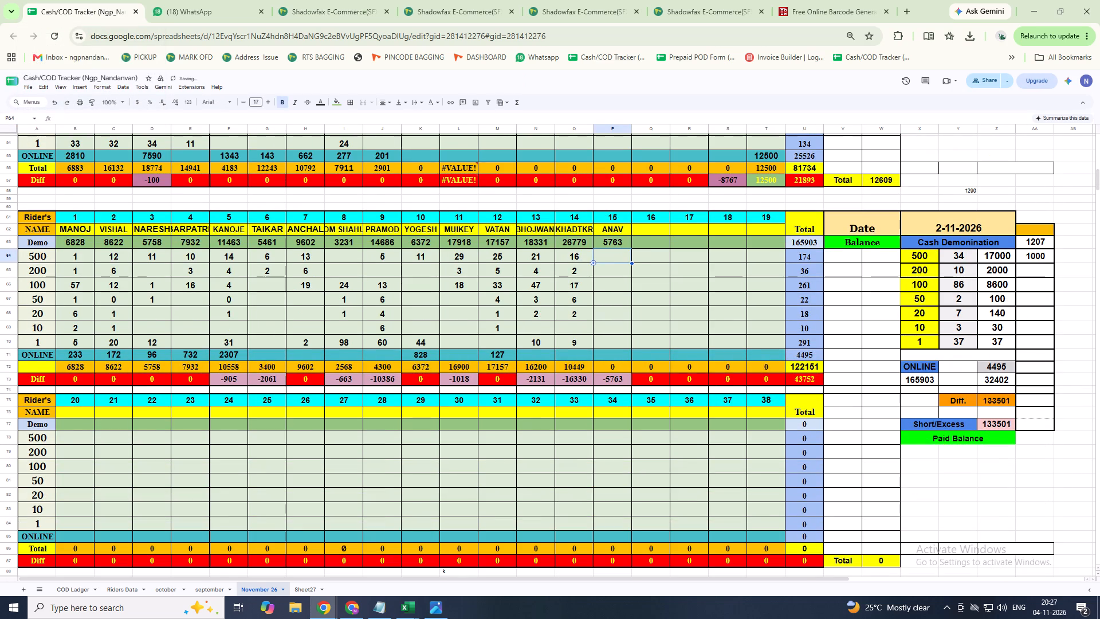
Enter ANAV's note counts: 6 of 500, 4 of 200, 14 of 100 and 8 of 50.
key("period")
key("Return")
key("BackSpace")
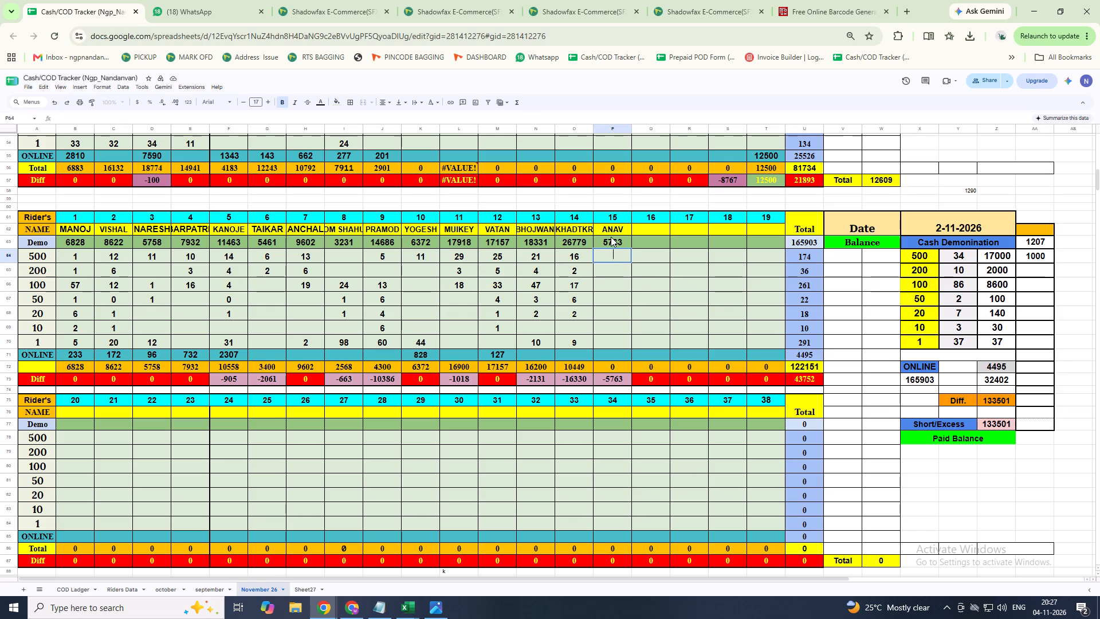
key("6")
key("Return")
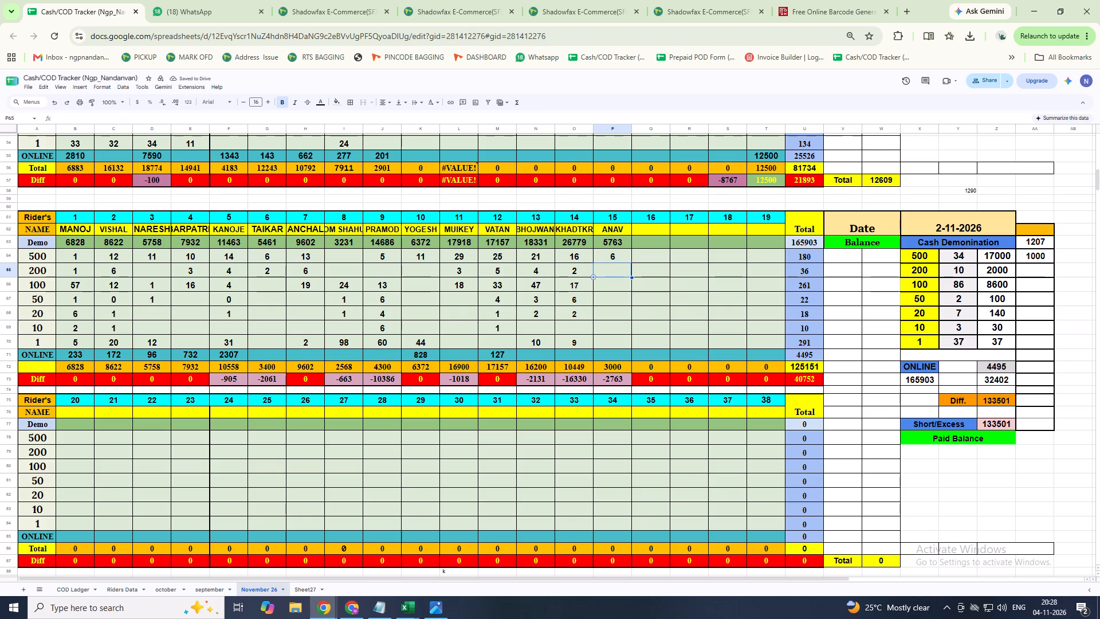
key("4")
key("Return")
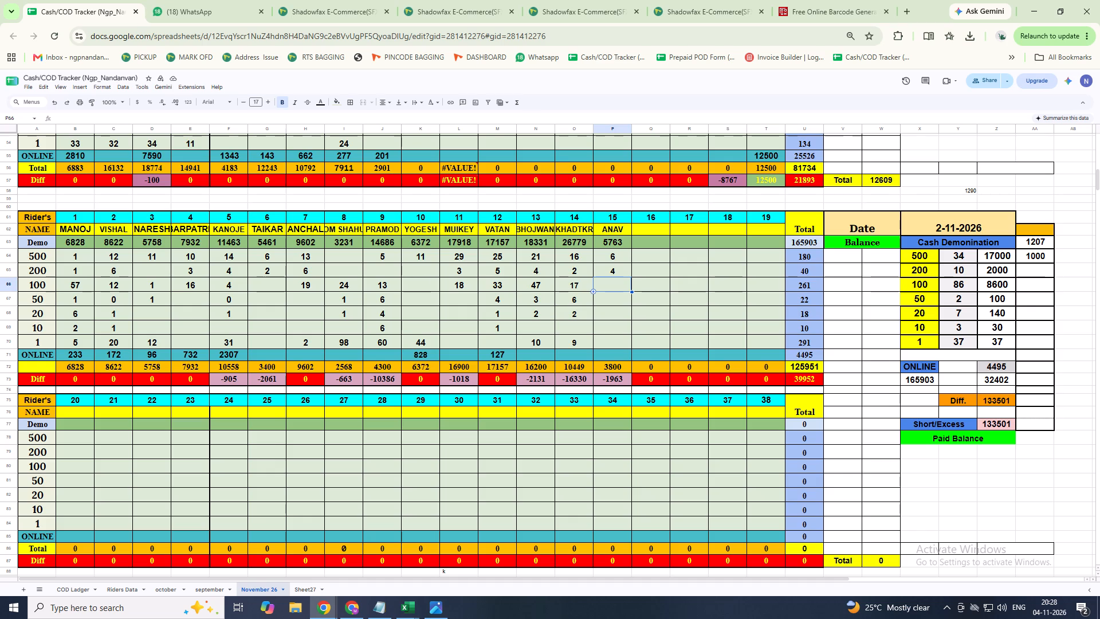
type("14")
key("Return")
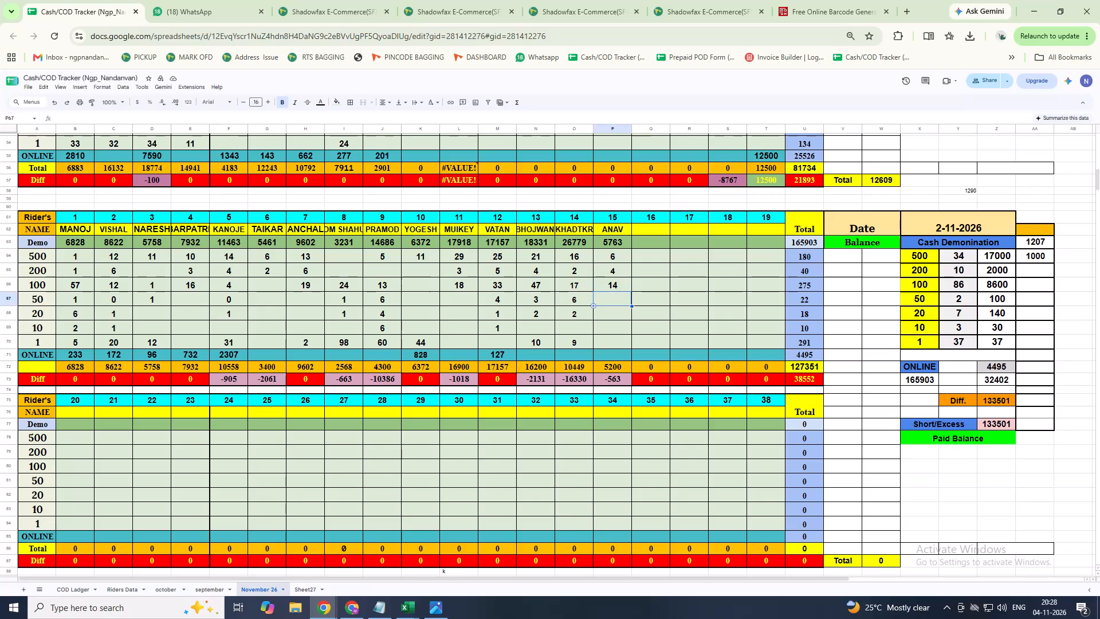
key("8")
key("Return")
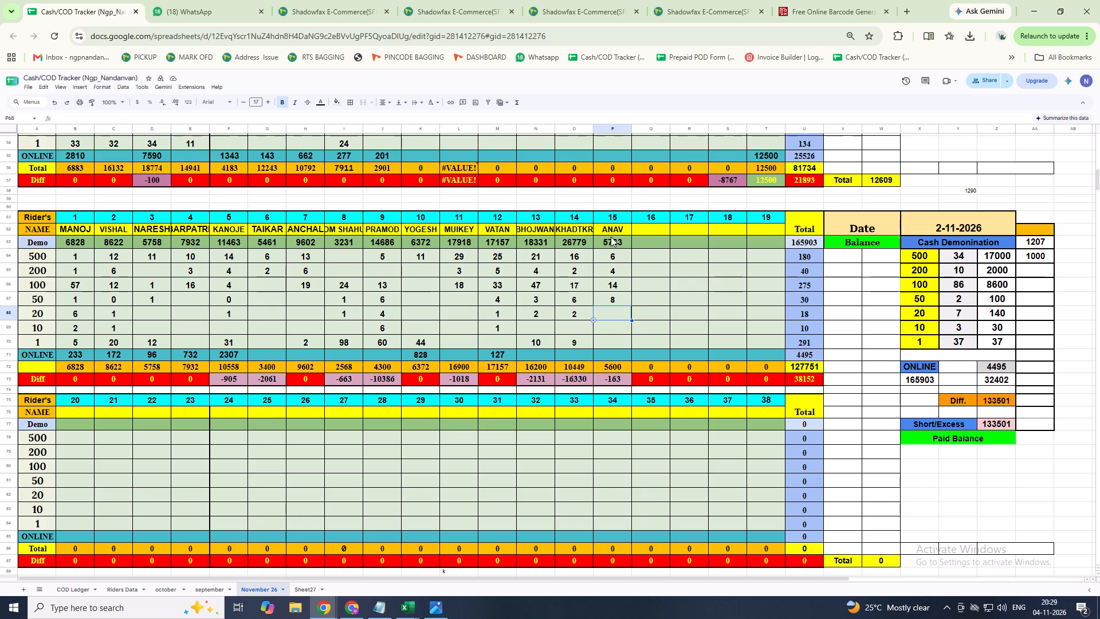
Correct ANAV's note counts to 15 for the 100 row and 9 for the 50 row.
key("Up")
key("Up")
type("15")
key("Return")
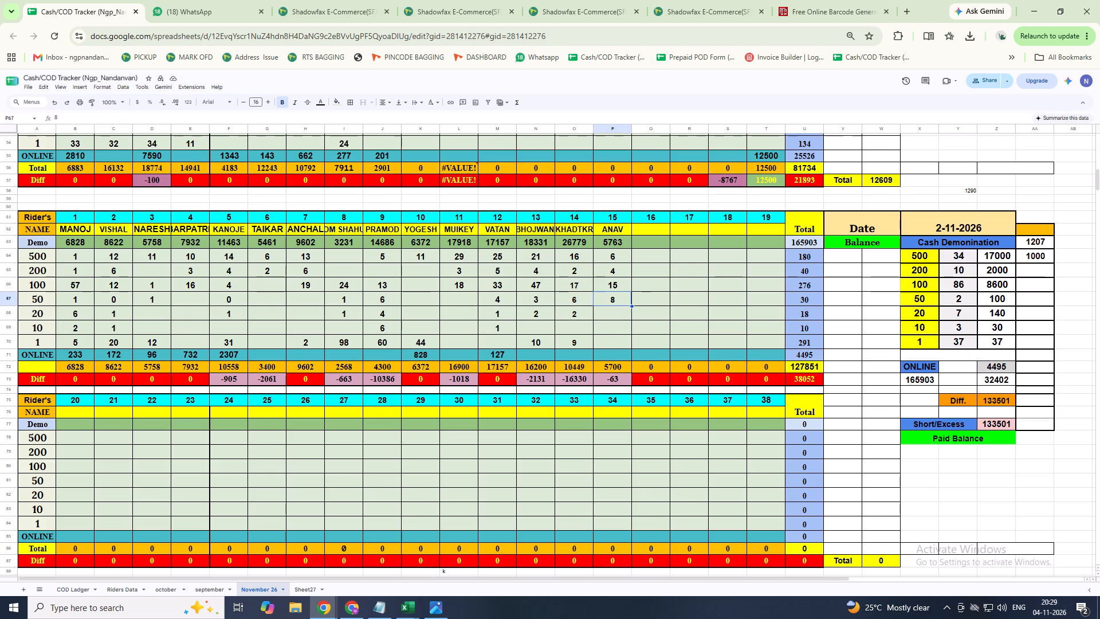
key("9")
key("Return")
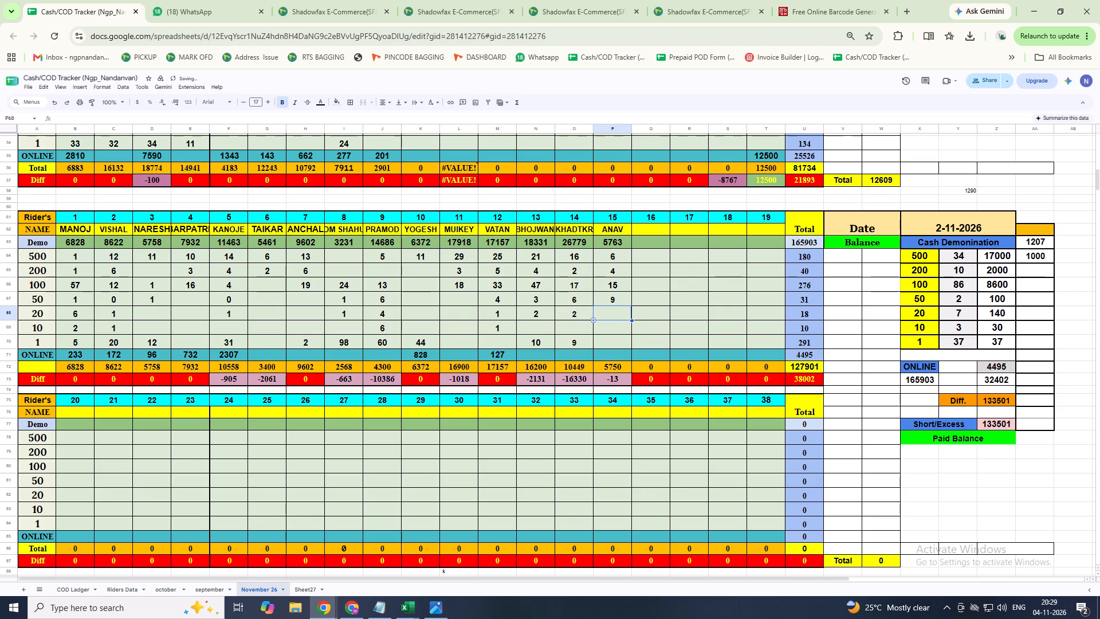
Enter ANAV's small denominations: 1 in the 10 row and 3 in the 1 row, leaving the 20 row blank.
key("Return")
key("Return")
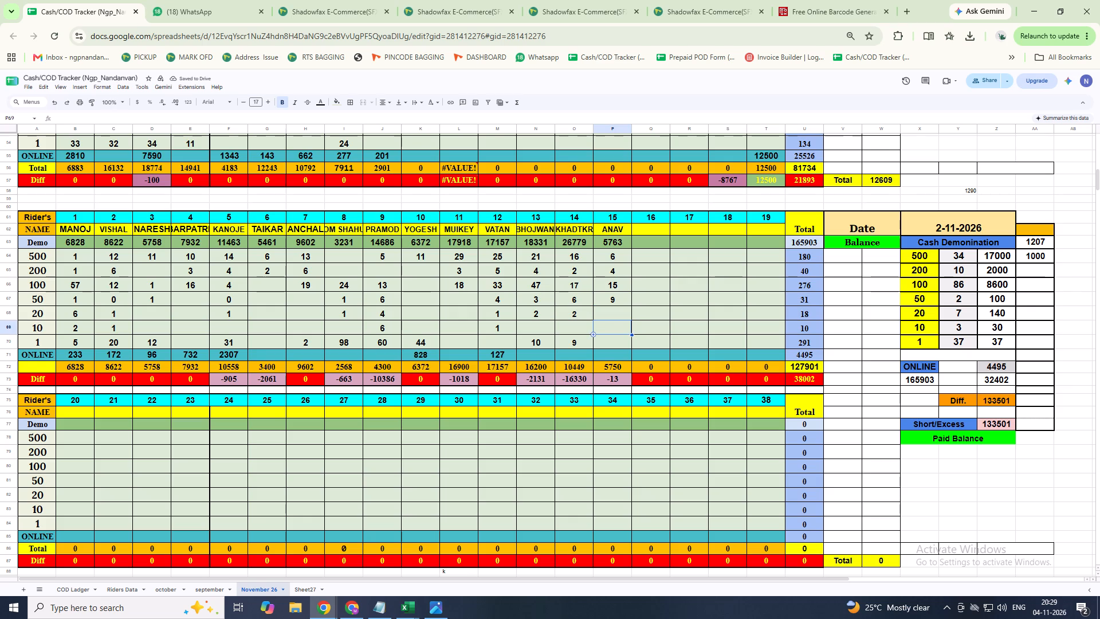
key("1")
key("Return")
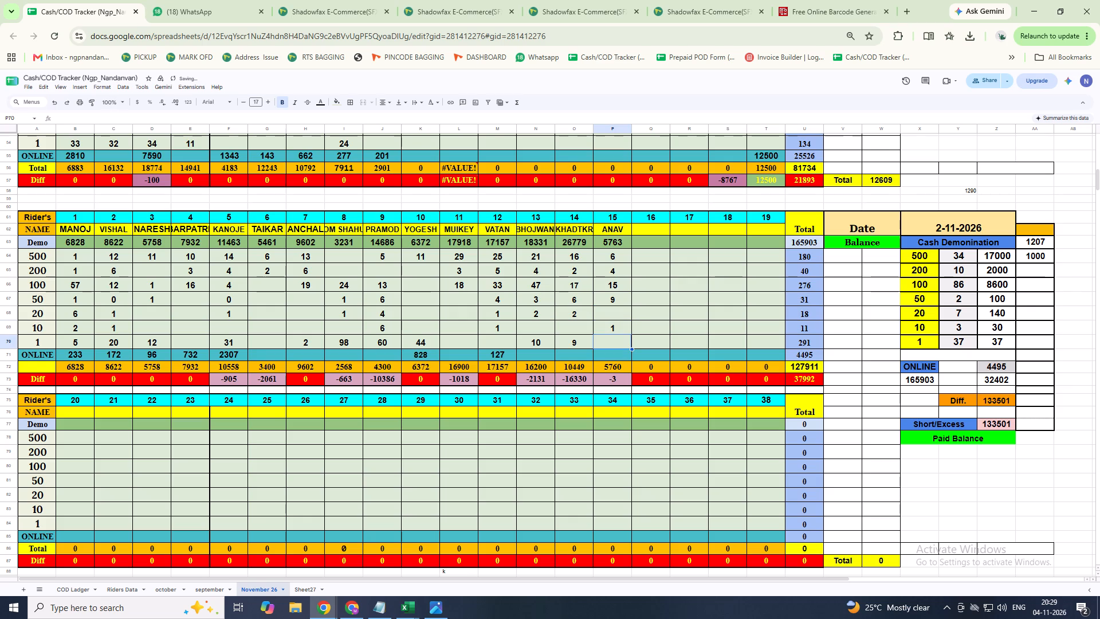
key("3")
key("Return")
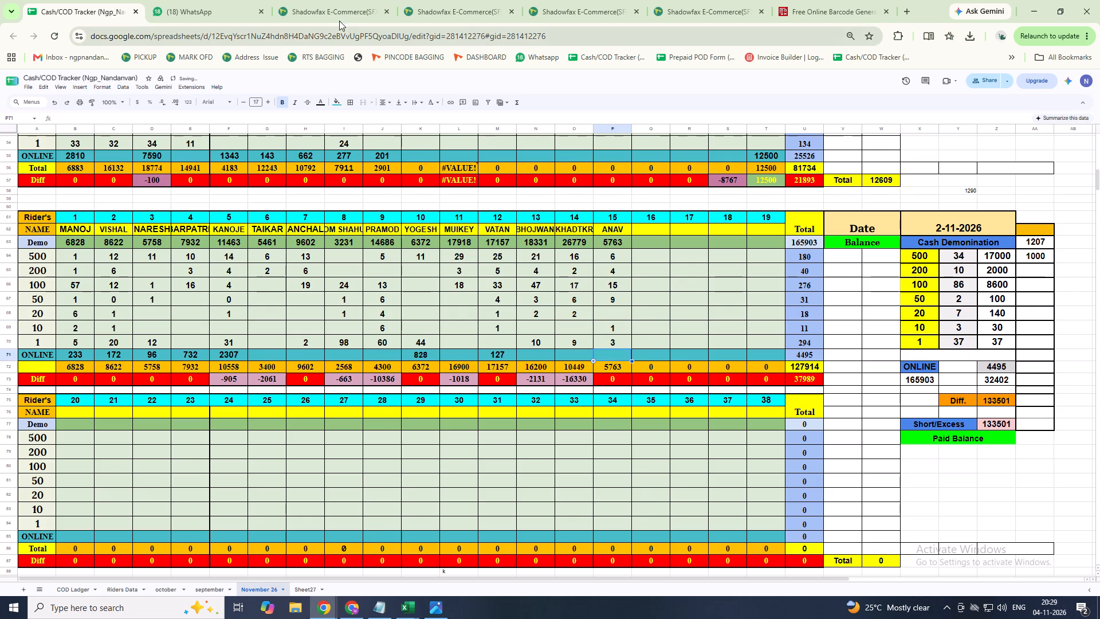
In the Shadowfax portal, collect rider Kongre's COD payment of ₹5763 as cash in hand and mark it collected.
left_click(336, 12)
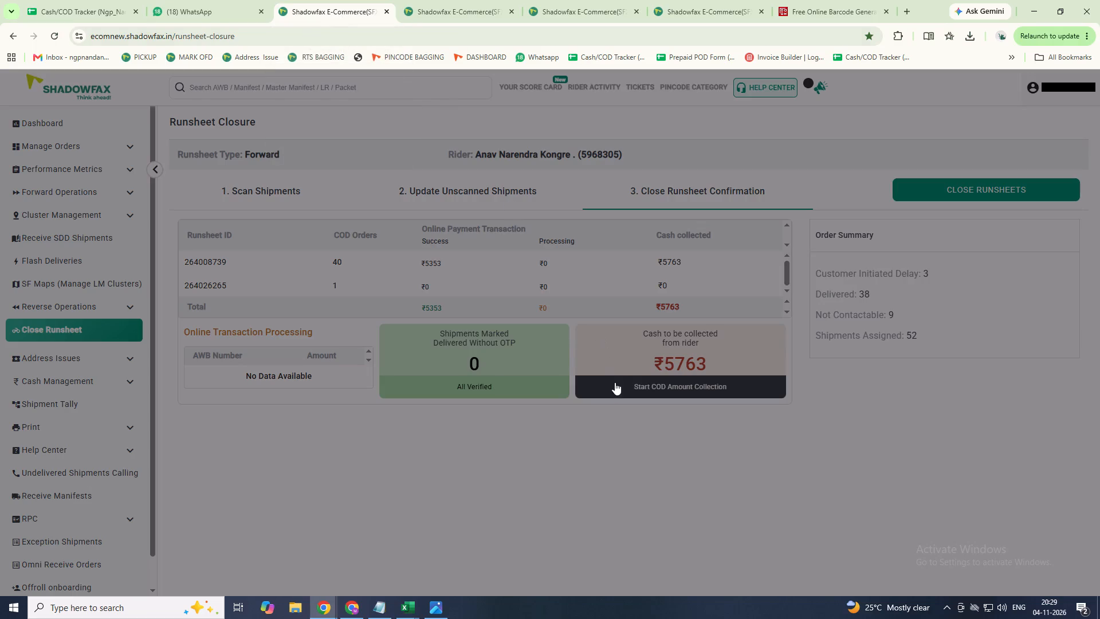
triple_click(615, 384)
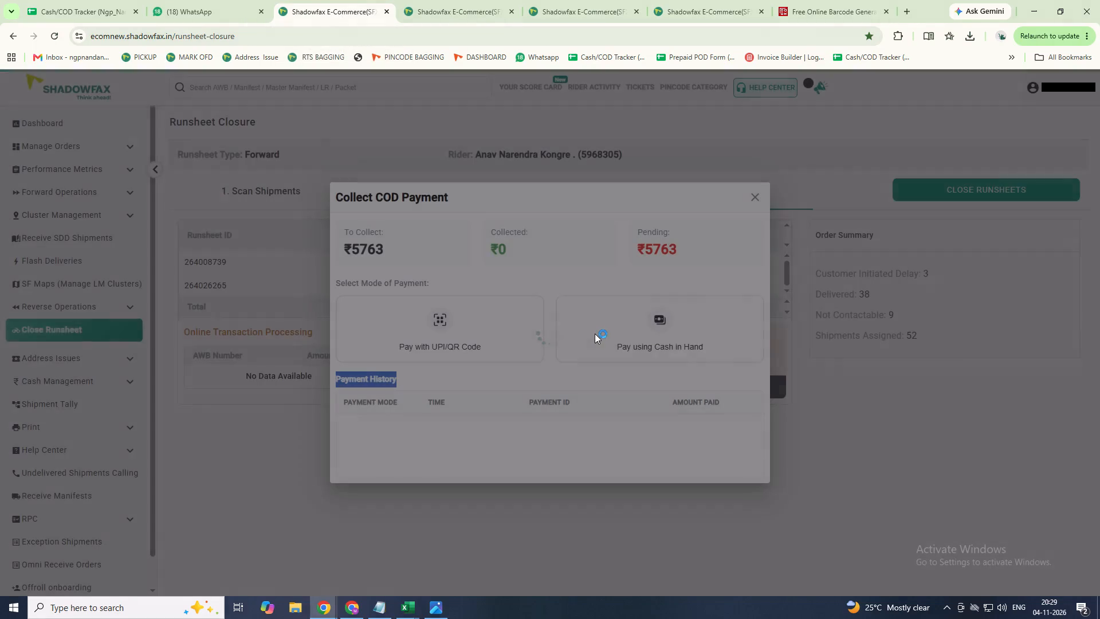
double_click(594, 344)
left_click(574, 395)
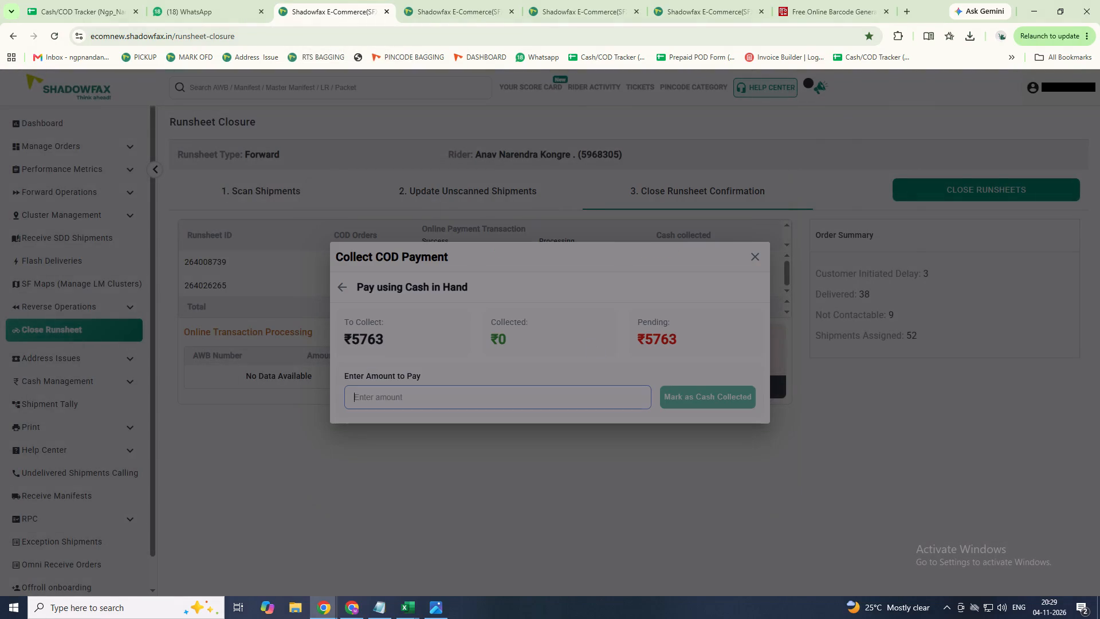
type("5763")
double_click(699, 393)
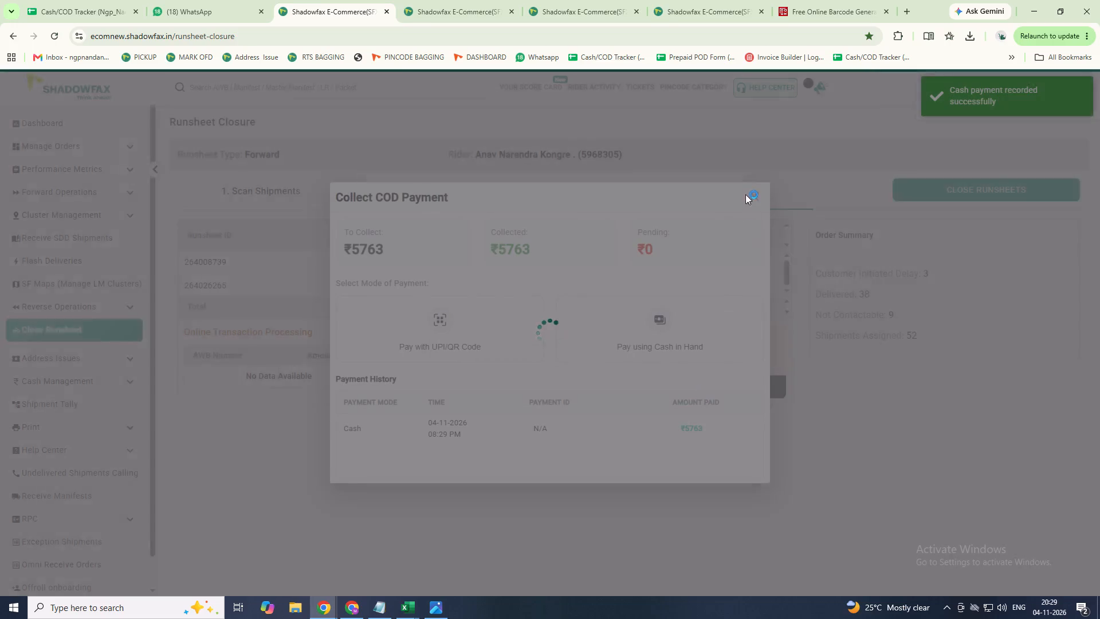
left_click(753, 196)
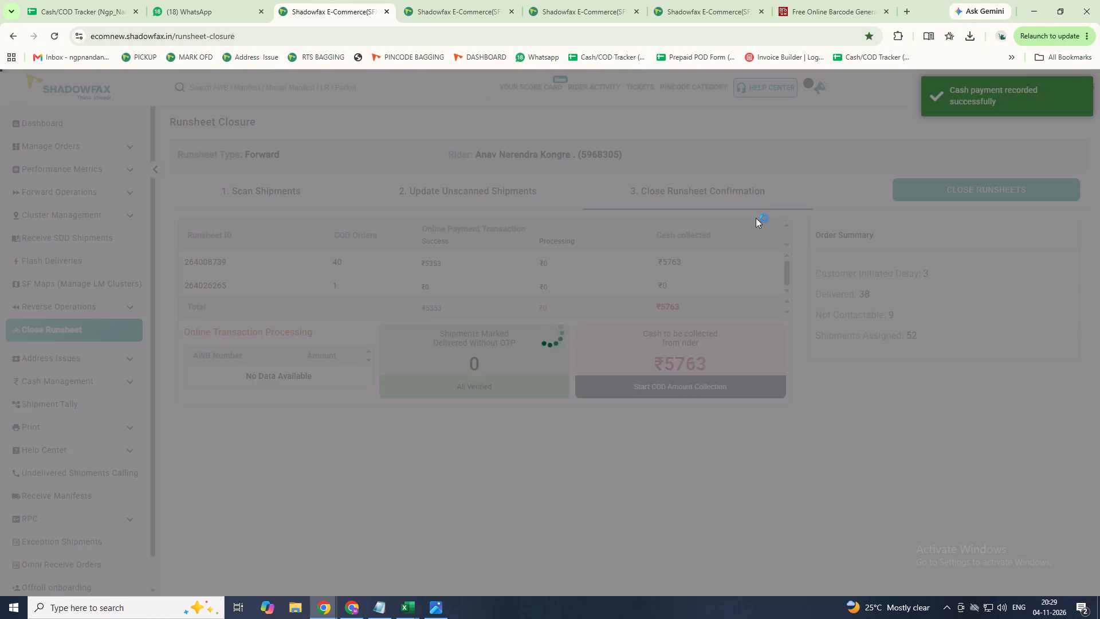
left_click(689, 385)
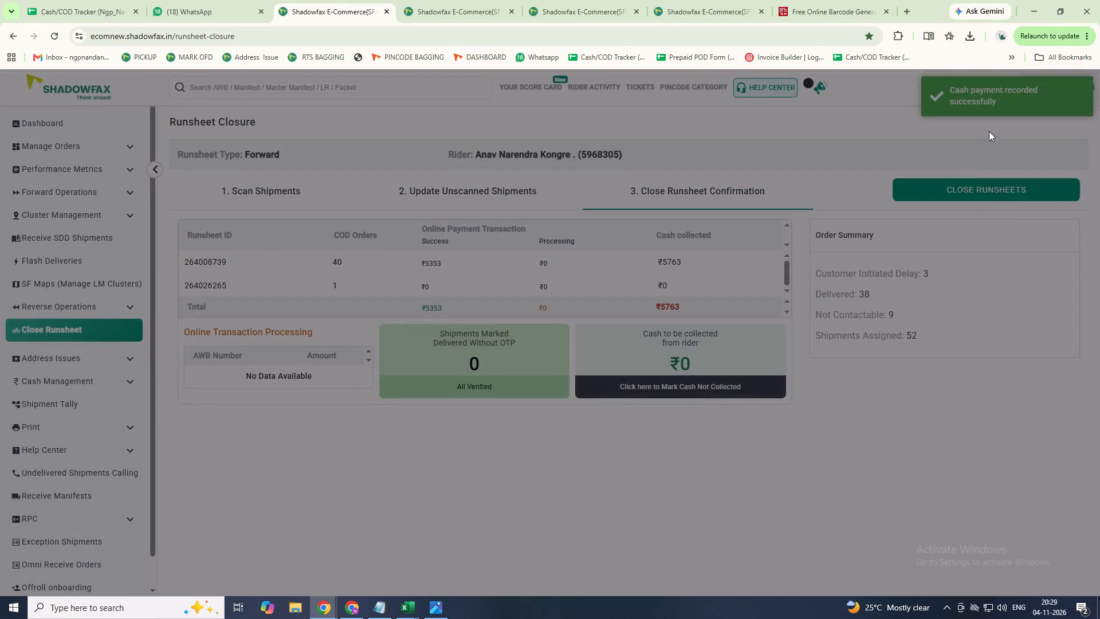
Close rider Kongre's Forward runsheets.
left_click(912, 187)
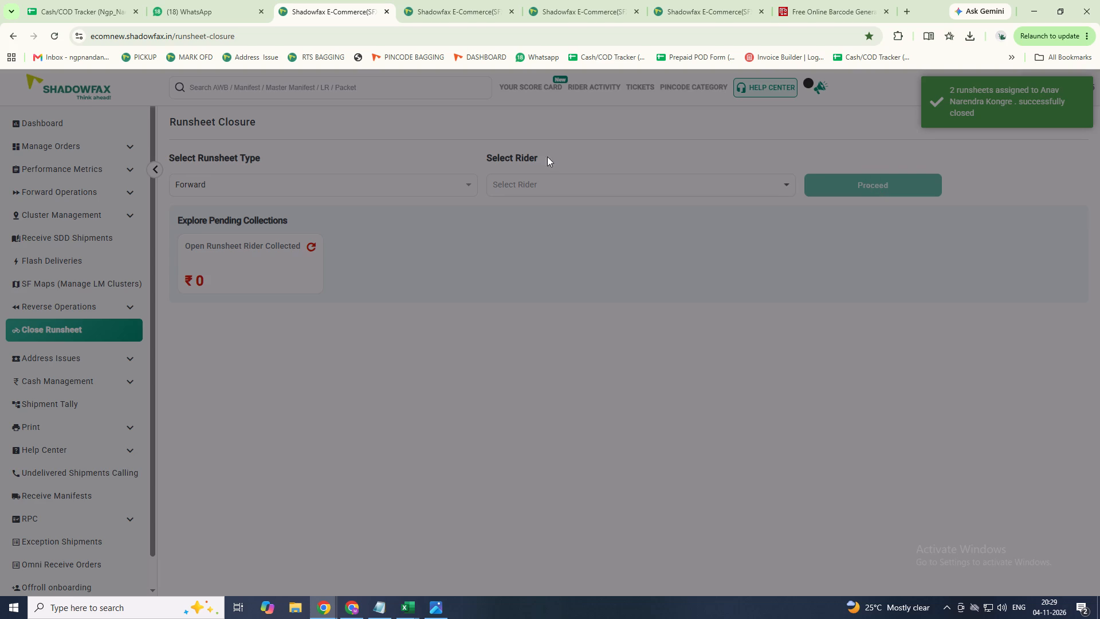
Switch back to the Cash/COD Tracker's 2-11-2026 rider block.
left_click(123, 7)
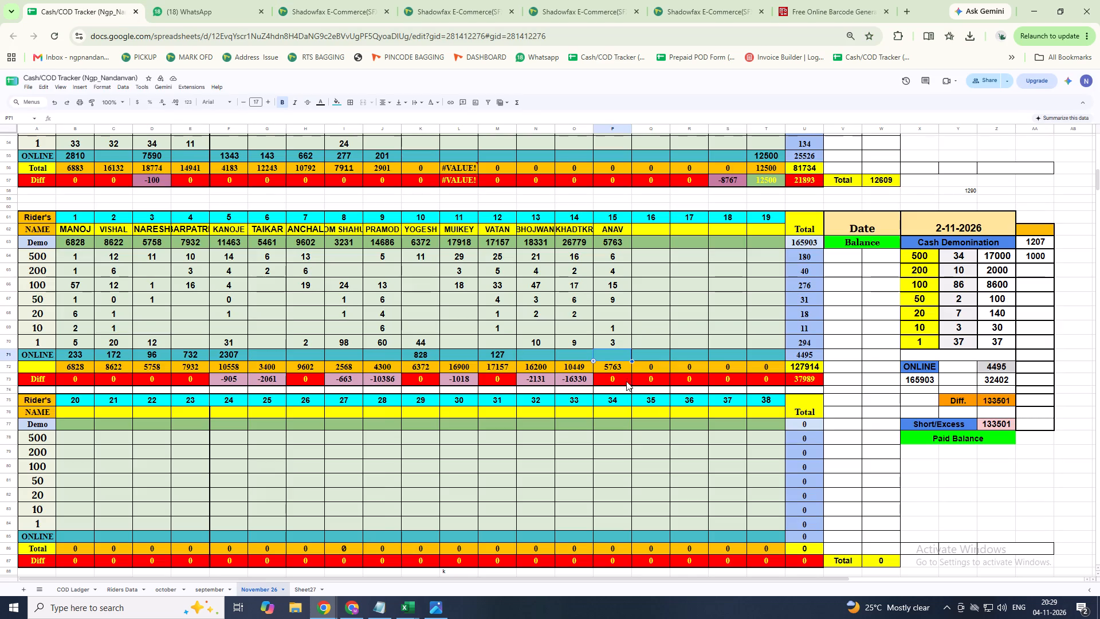
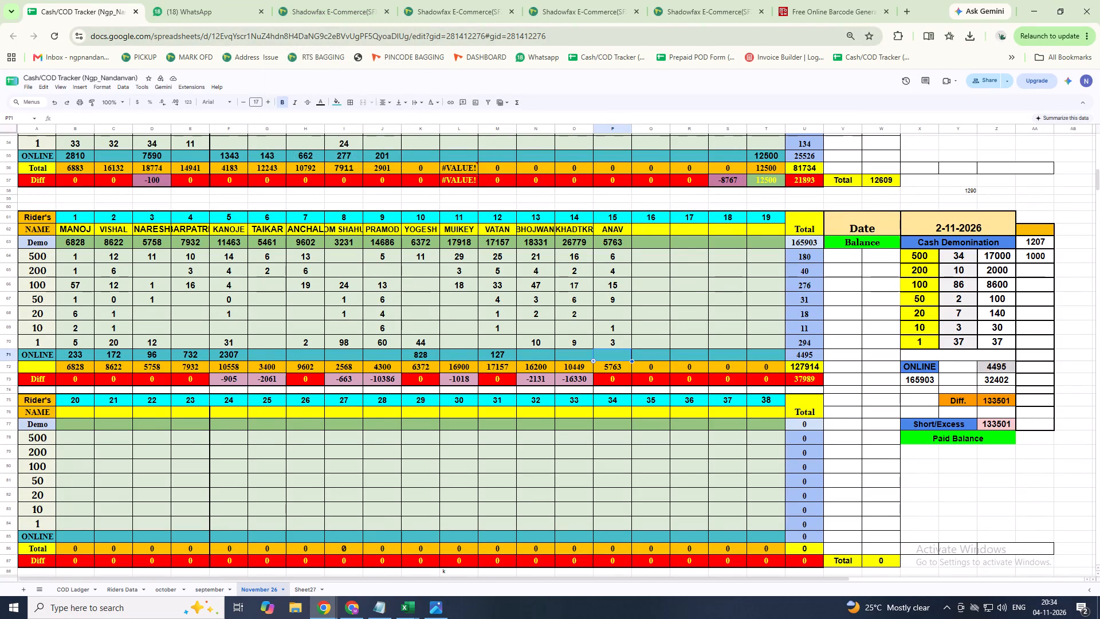
left_click(340, 28)
left_click(327, 18)
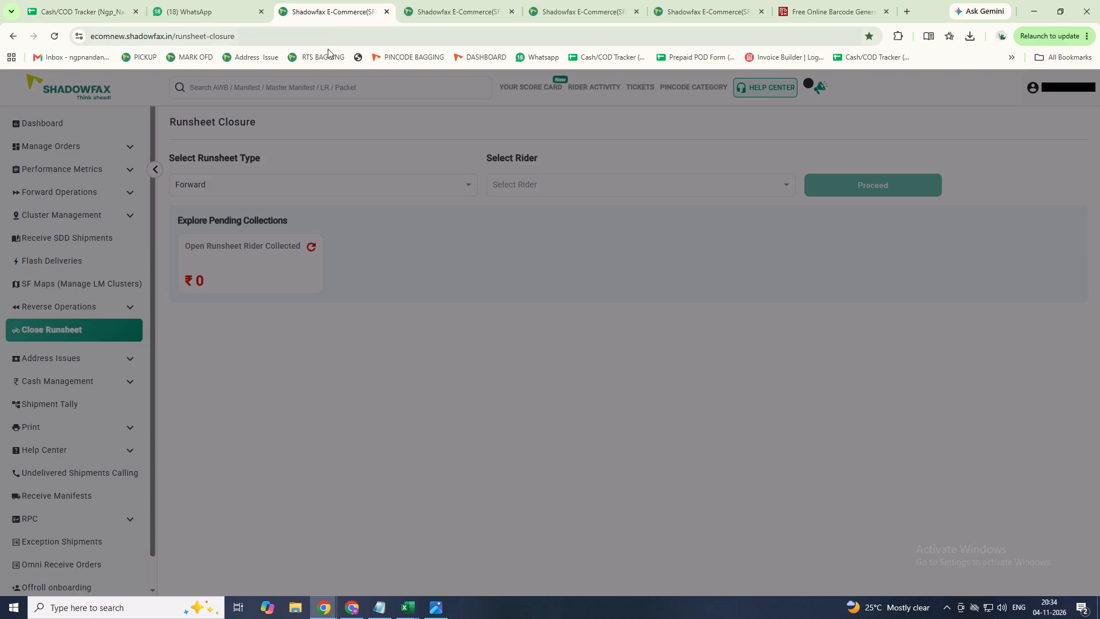
left_click(540, 183)
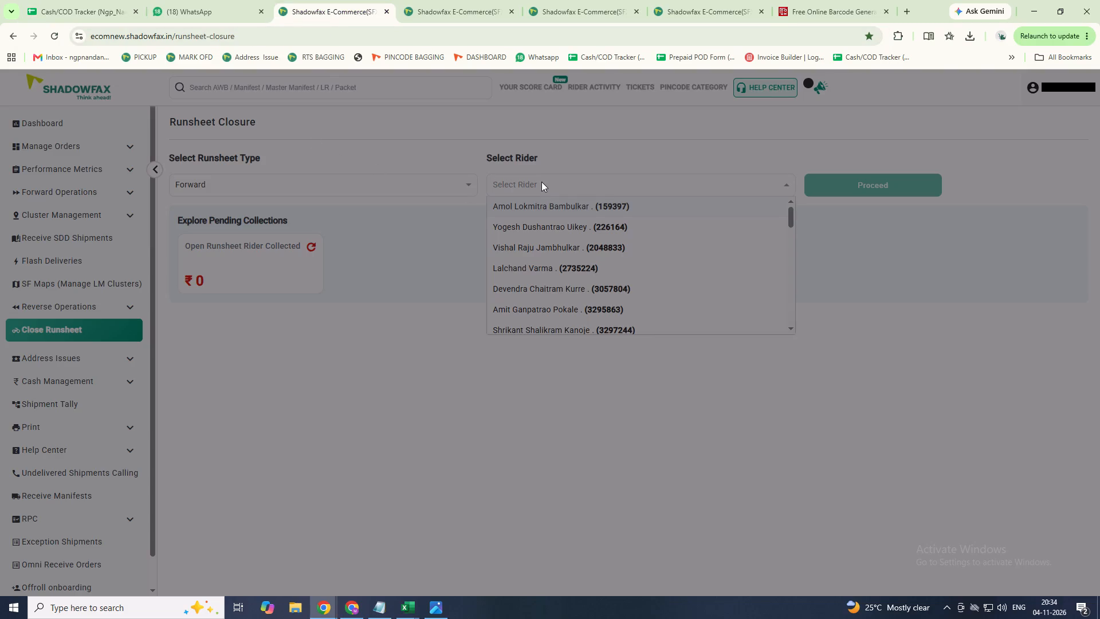
type("ANI")
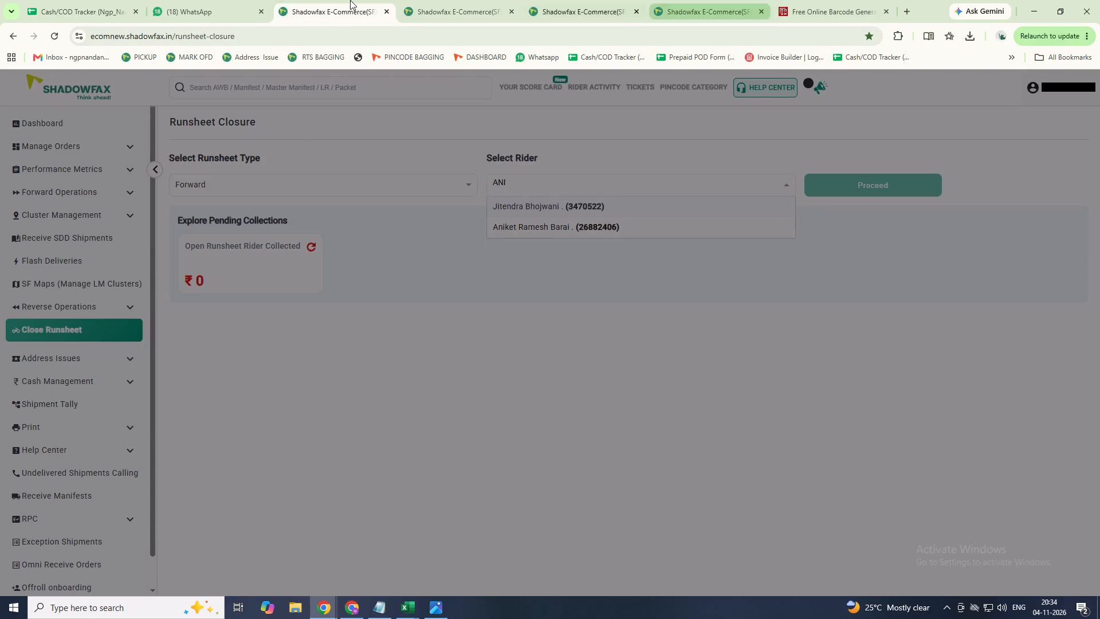
left_click(560, 225)
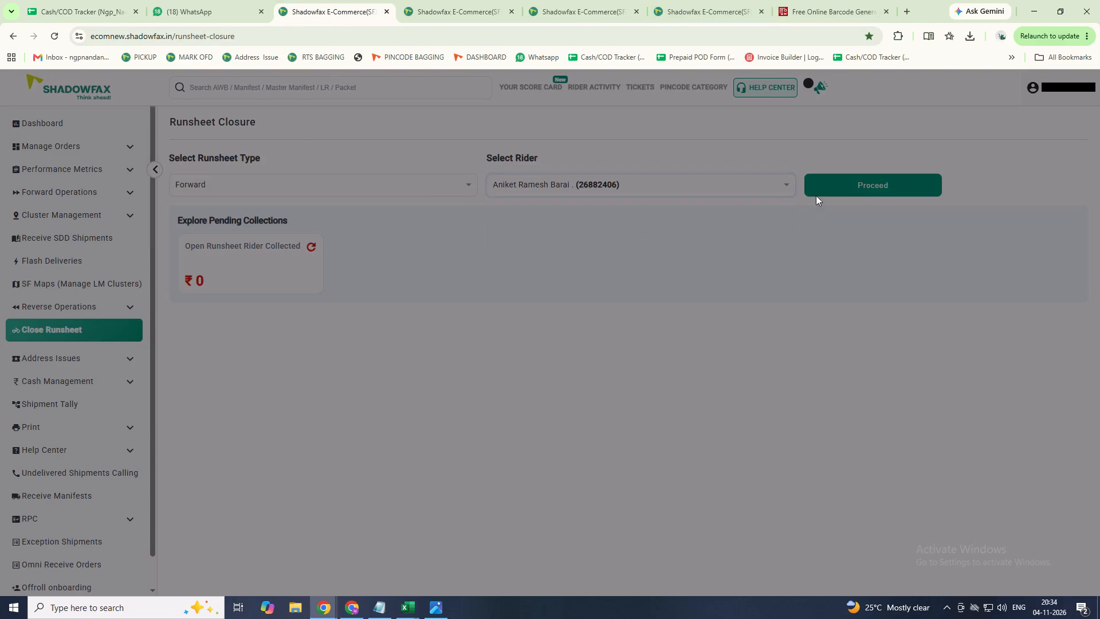
left_click(857, 185)
Scan Aniket's undelivered shipments until none are pending, and proceed to the Close Runsheet Confirmation stage.
triple_click(862, 240)
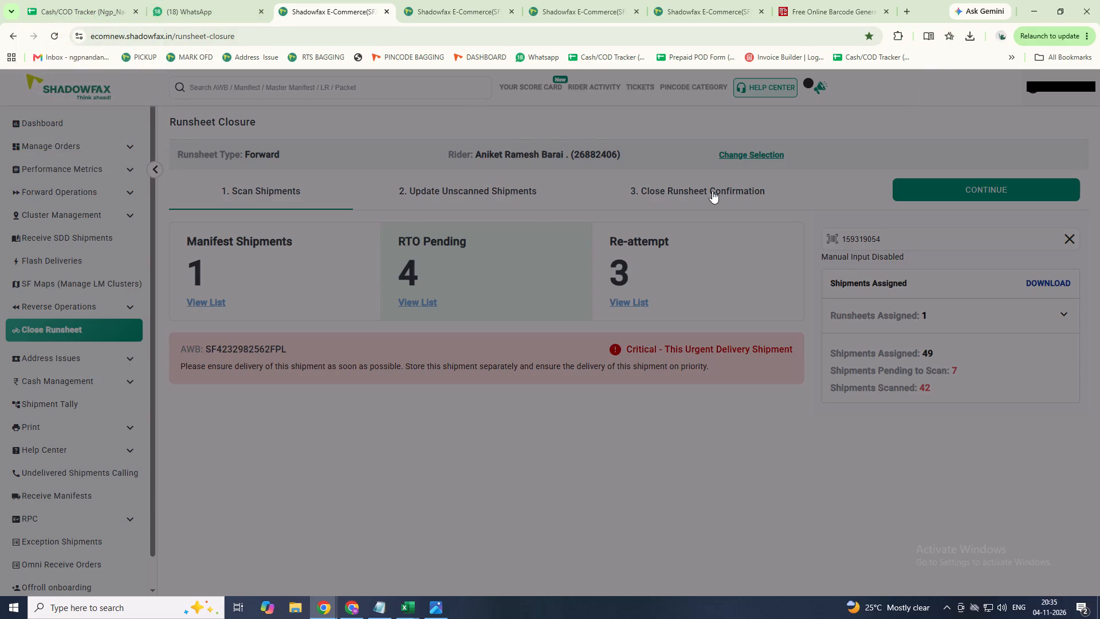
left_click(887, 236)
key("ctrl+a")
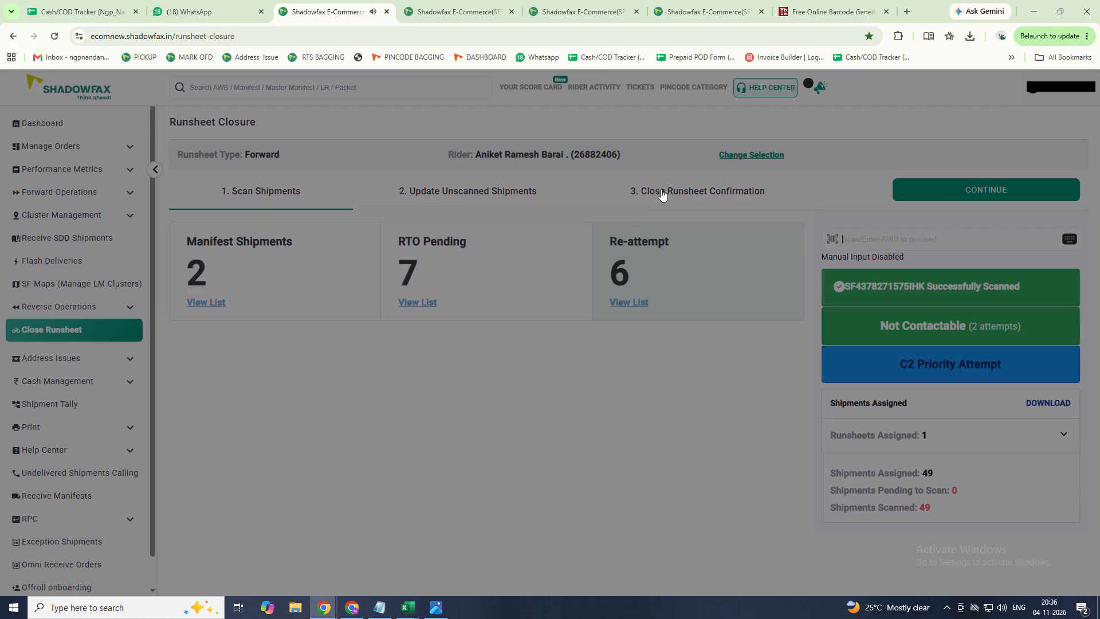
left_click(661, 190)
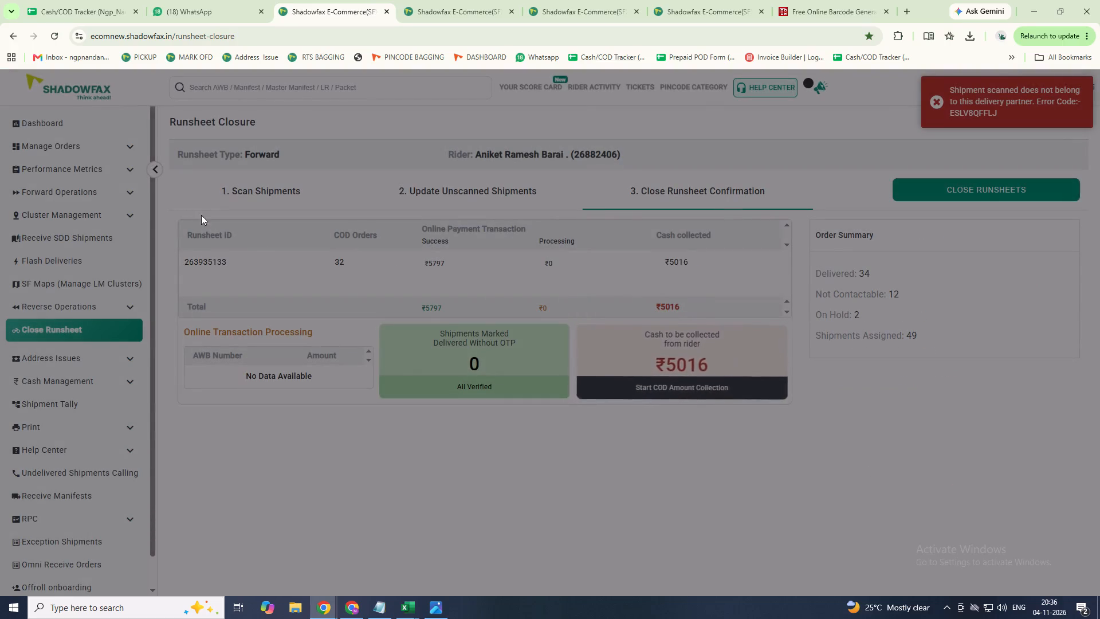
In the Cash/COD Tracker's 2-11-2026 block, record rider 16 as ANIKET with a Demo amount of 5016.
left_click(105, 20)
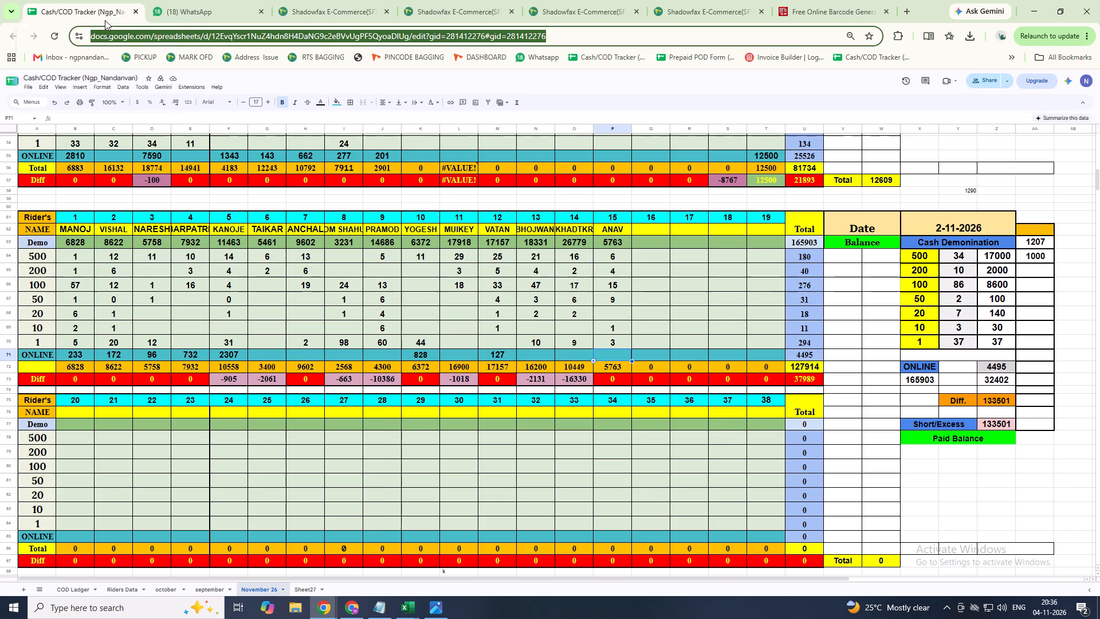
left_click(641, 240)
type("5016")
key("Up")
type("ANIKET")
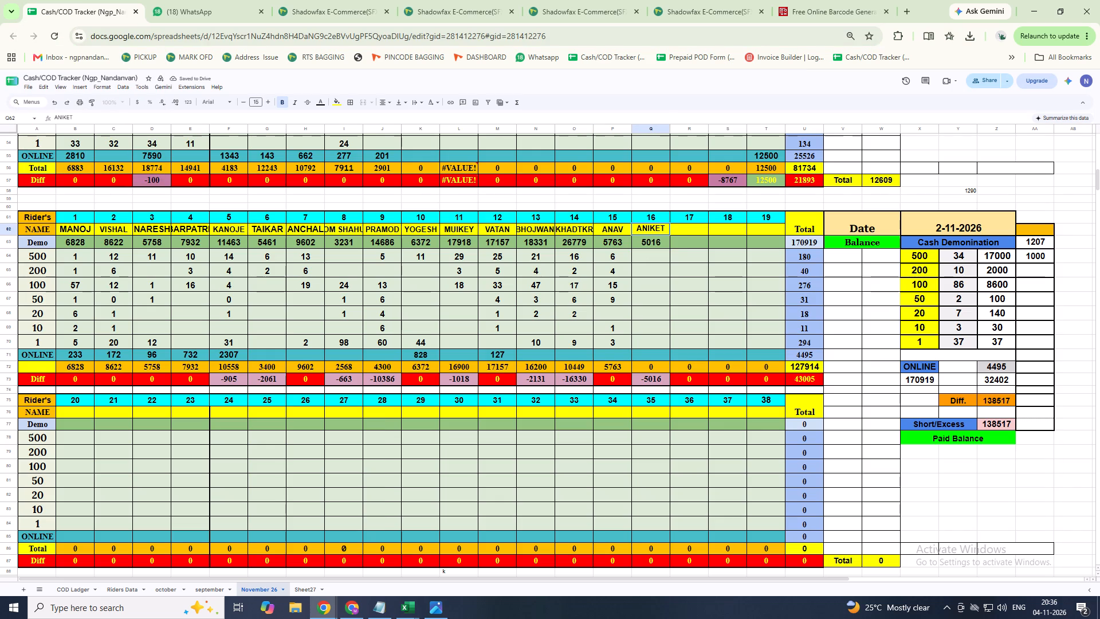
key("Return")
key("Return")
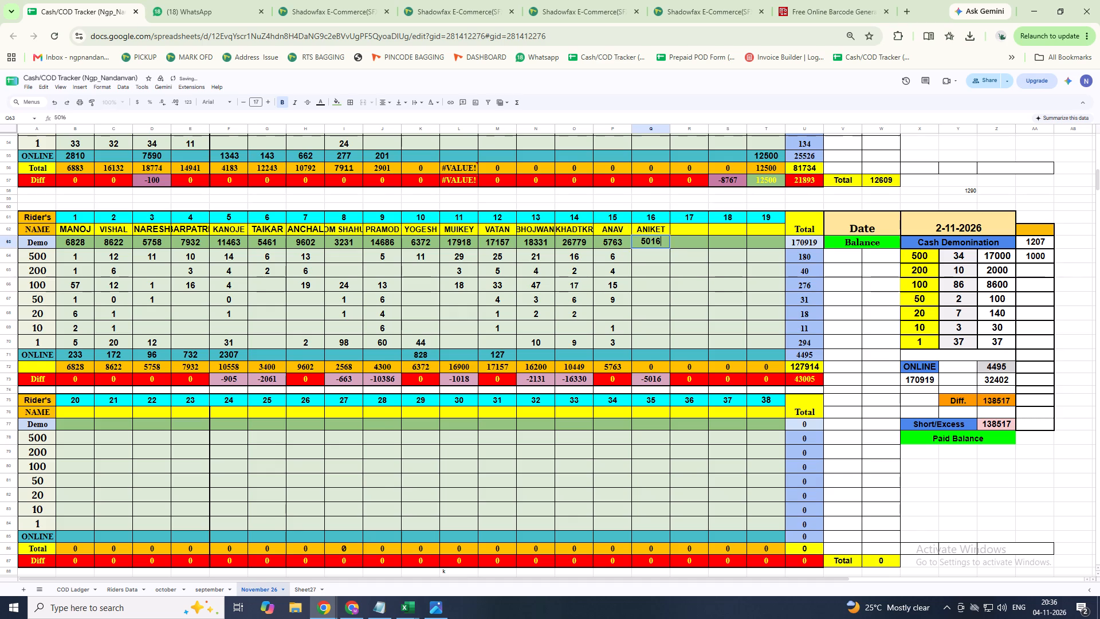
key("Return")
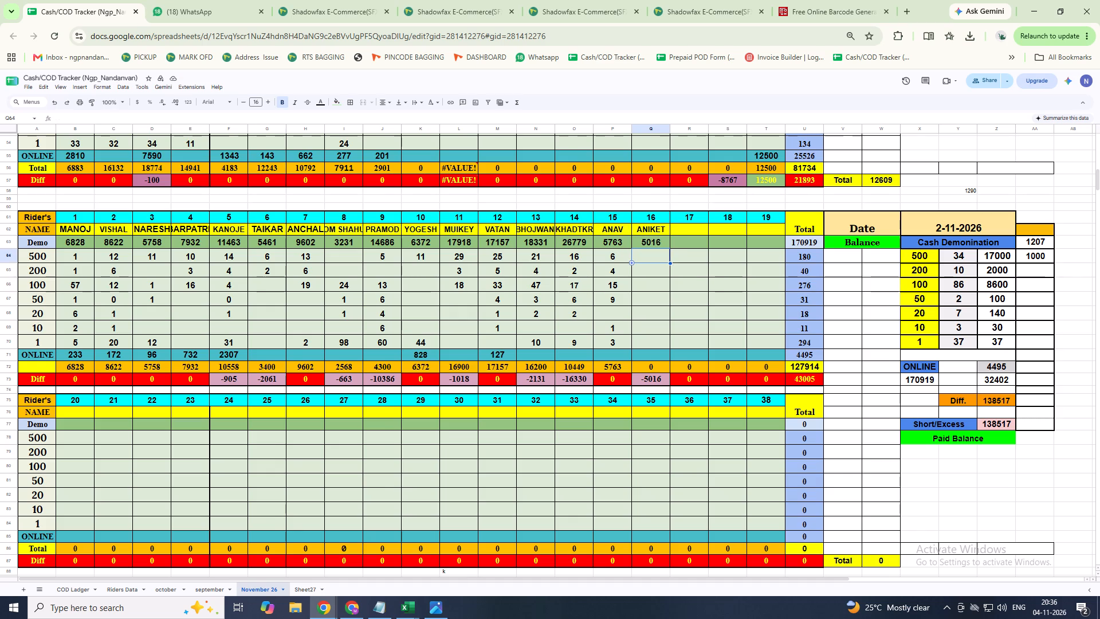
Enter KADUKR as the name of rider 17 and open that rider's Demo cell for entry.
left_click(682, 231)
type("RAHU")
key("BackSpace")
key("BackSpace")
key("BackSpace")
key("BackSpace")
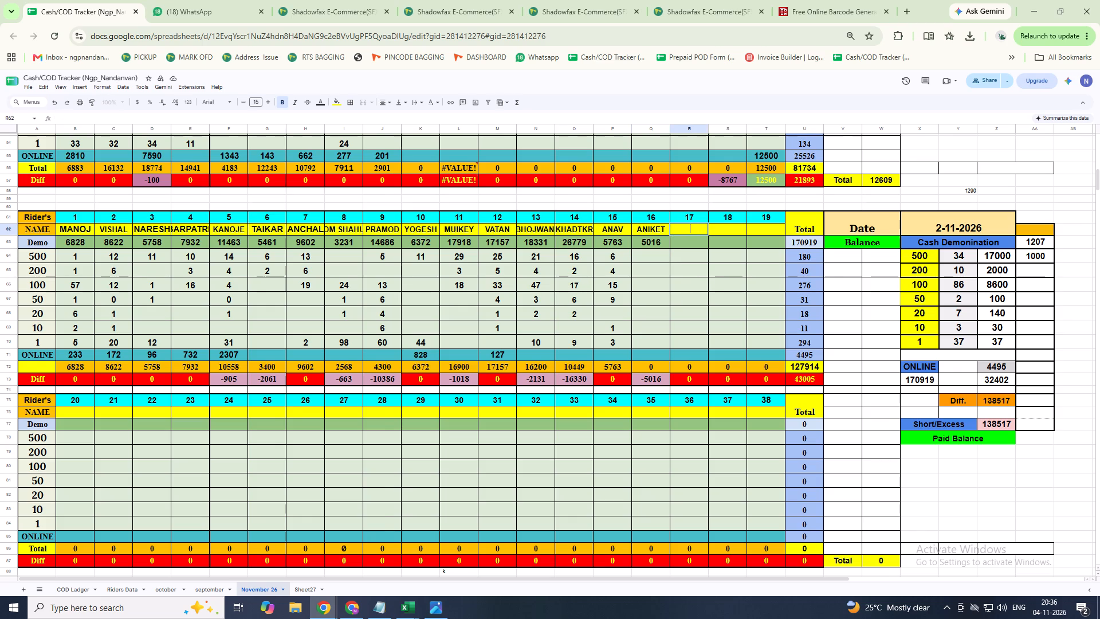
type("KADUKR")
key("Return")
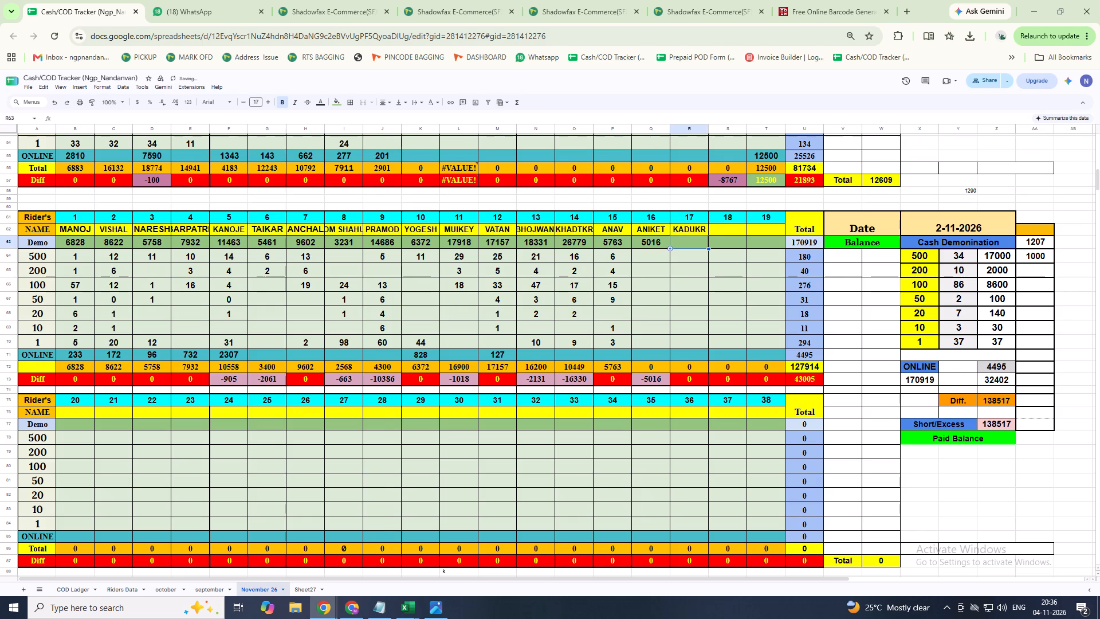
key("Return")
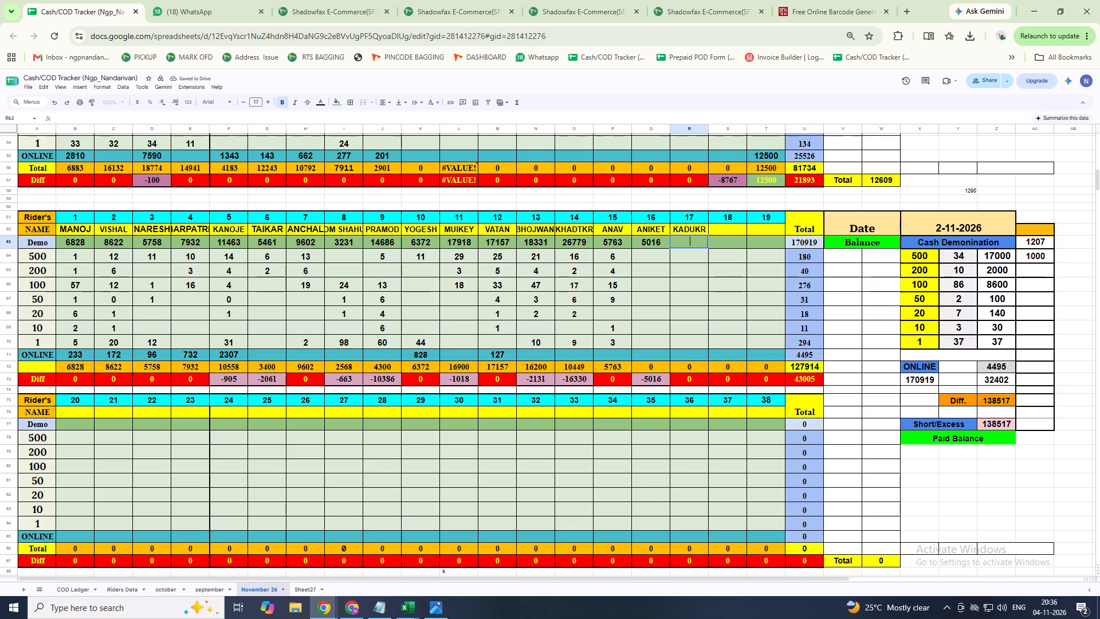
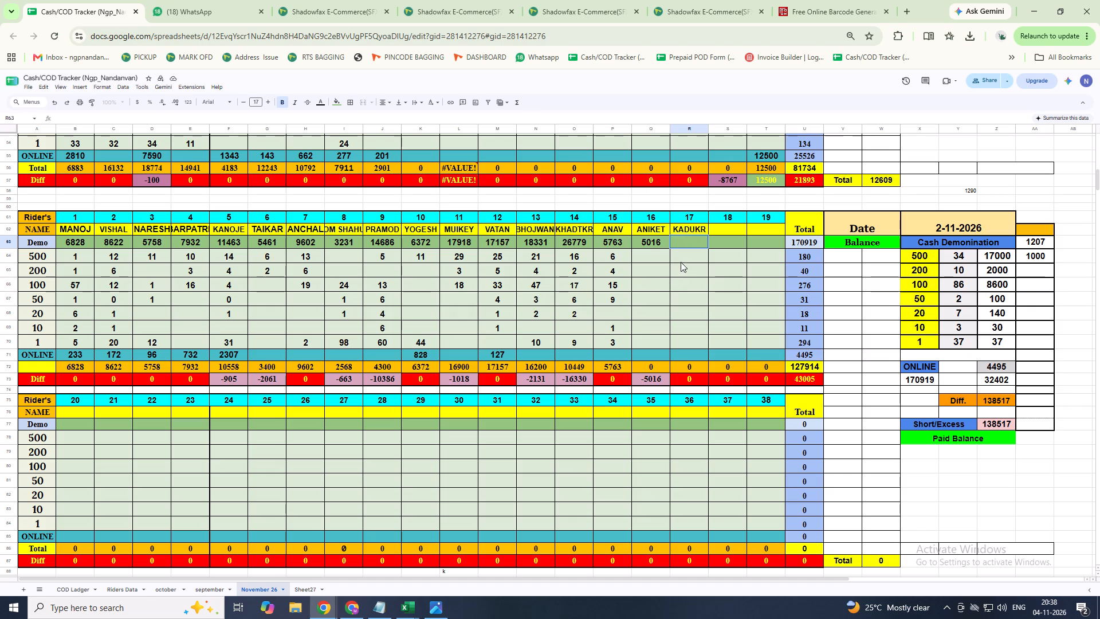
Record Aniket's cash in the 2-11-2026 block: 8 of 500, 2 of 200, 5 of 100, 1 of 50 and 1 of 20.
left_click(646, 254)
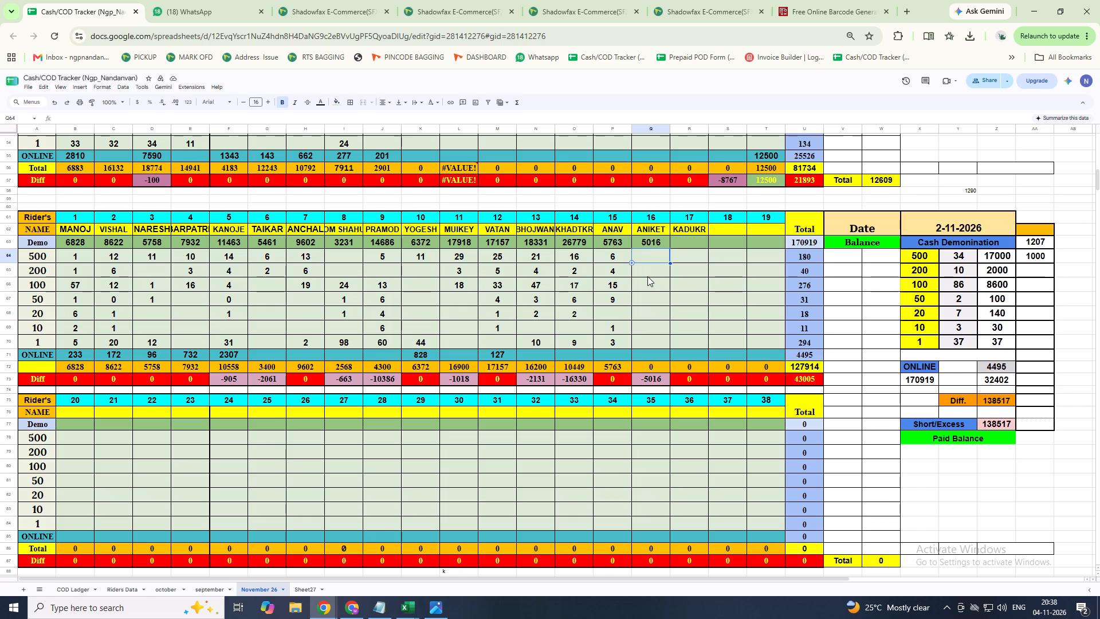
key("8")
key("Return")
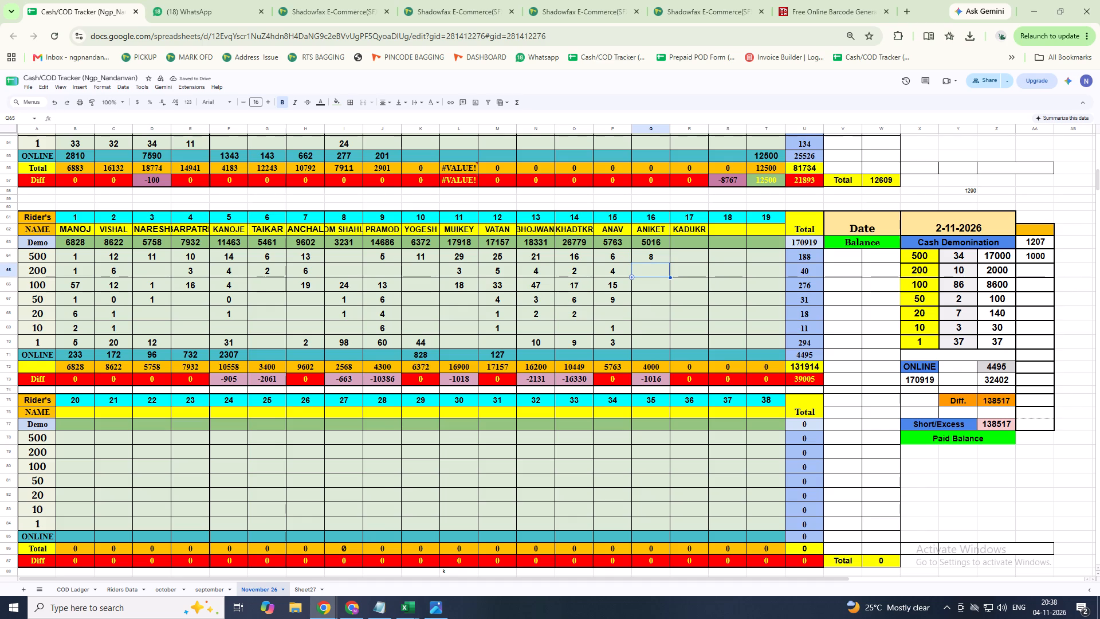
key("2")
key("Return")
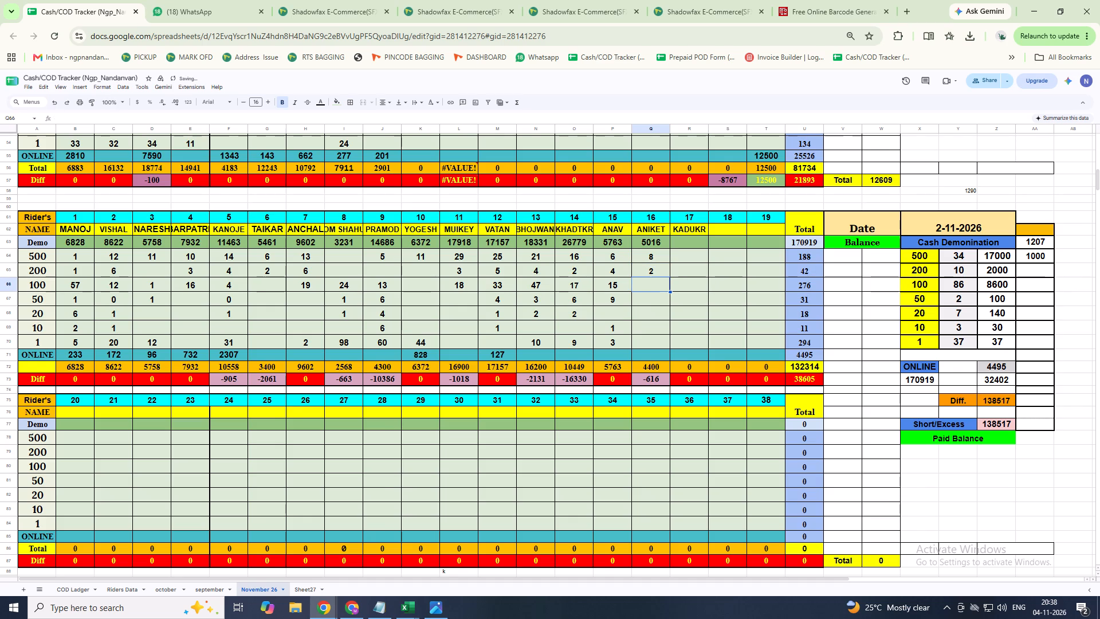
key("5")
key("Return")
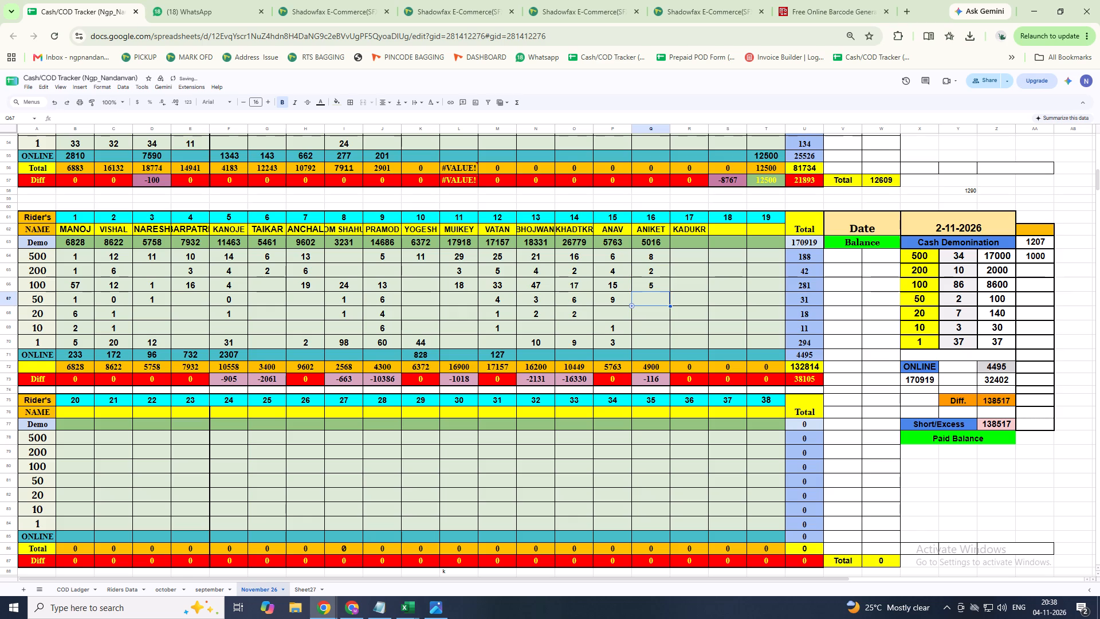
key("1")
key("Return")
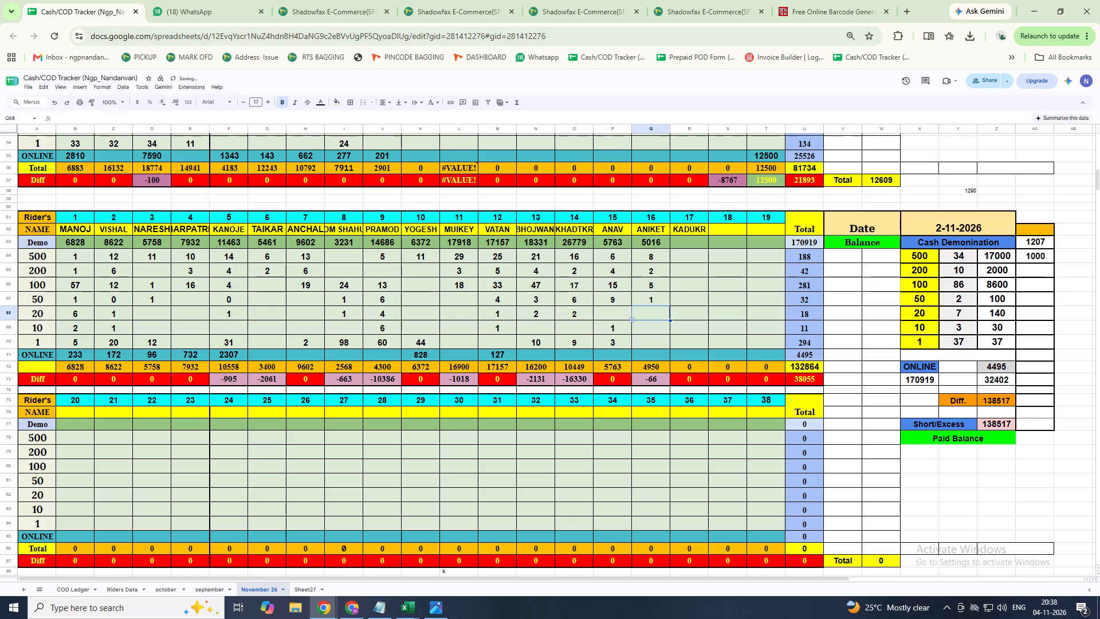
key("1")
key("Return")
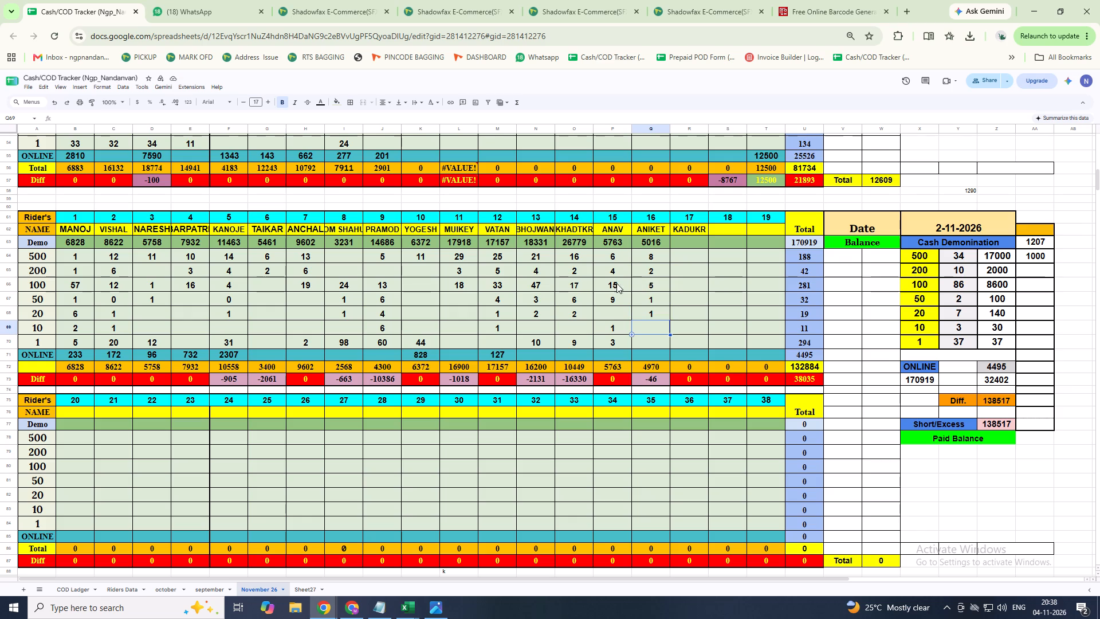
In the Shadowfax portal, start Aniket's COD collection and take ₹46 by UPI/QR code, checking the payment status and marking it paid.
left_click(330, 3)
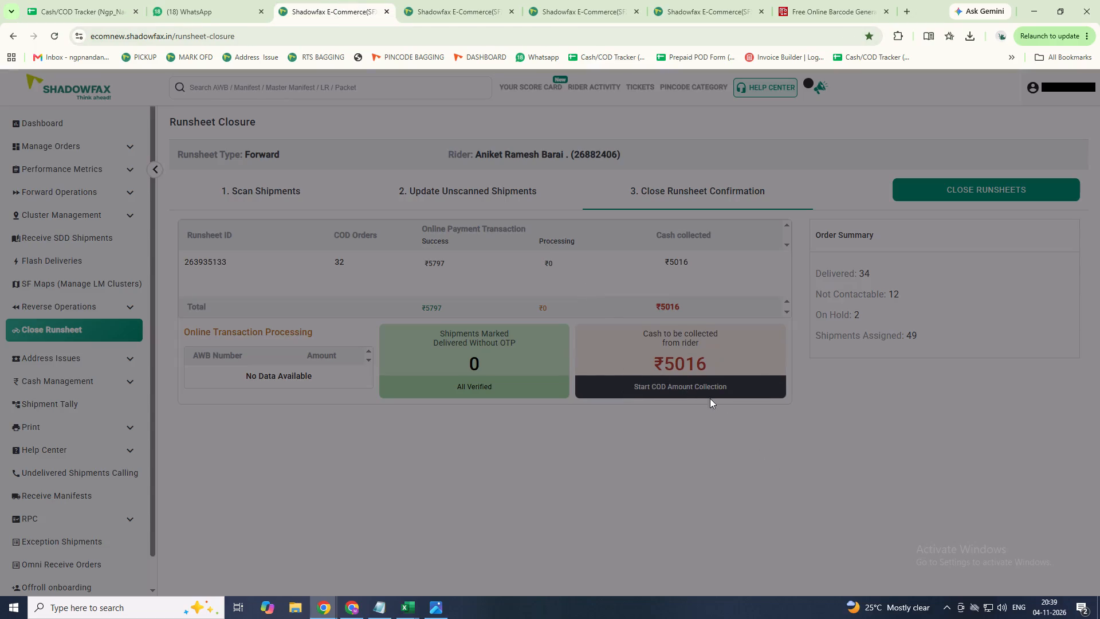
left_click(674, 387)
left_click(469, 341)
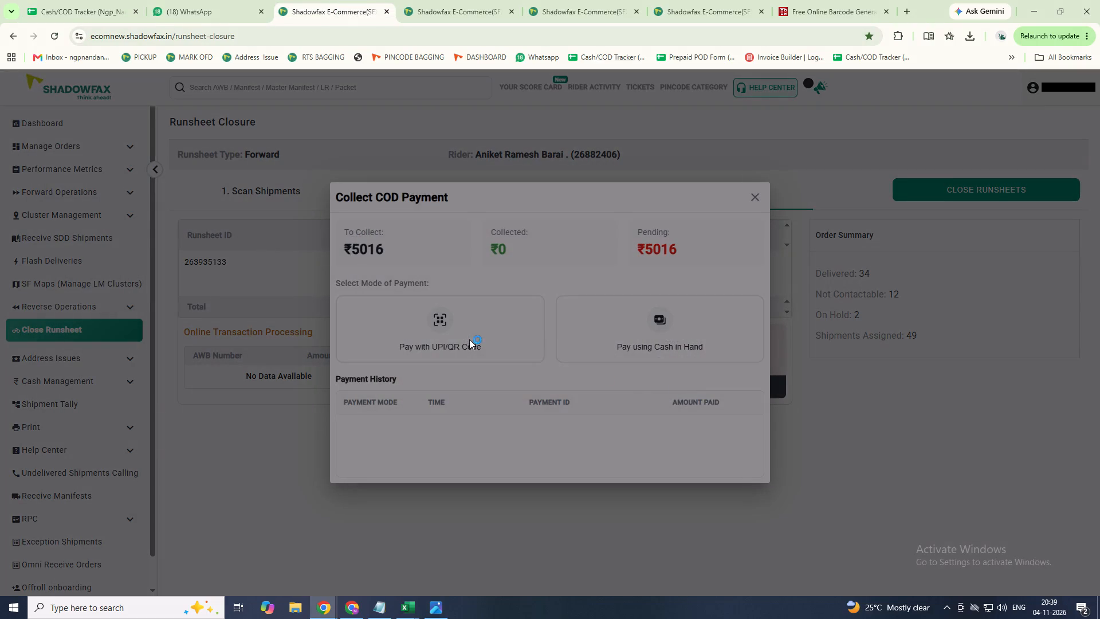
left_click(469, 339)
double_click(478, 386)
type("46")
left_click(699, 396)
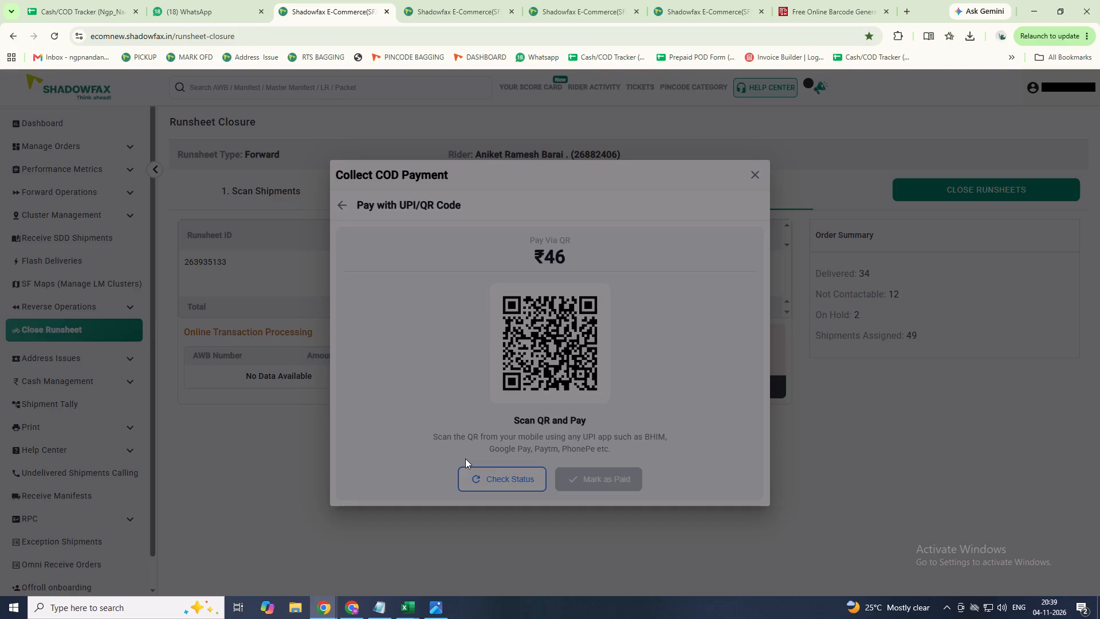
double_click(467, 484)
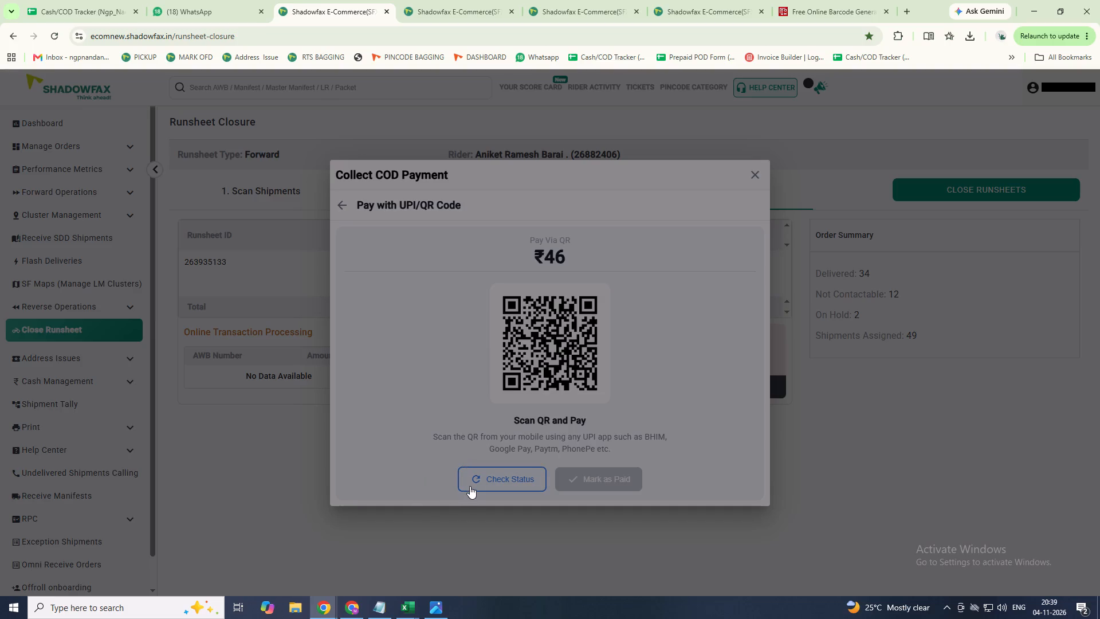
double_click(472, 488)
triple_click(473, 484)
double_click(478, 482)
double_click(484, 482)
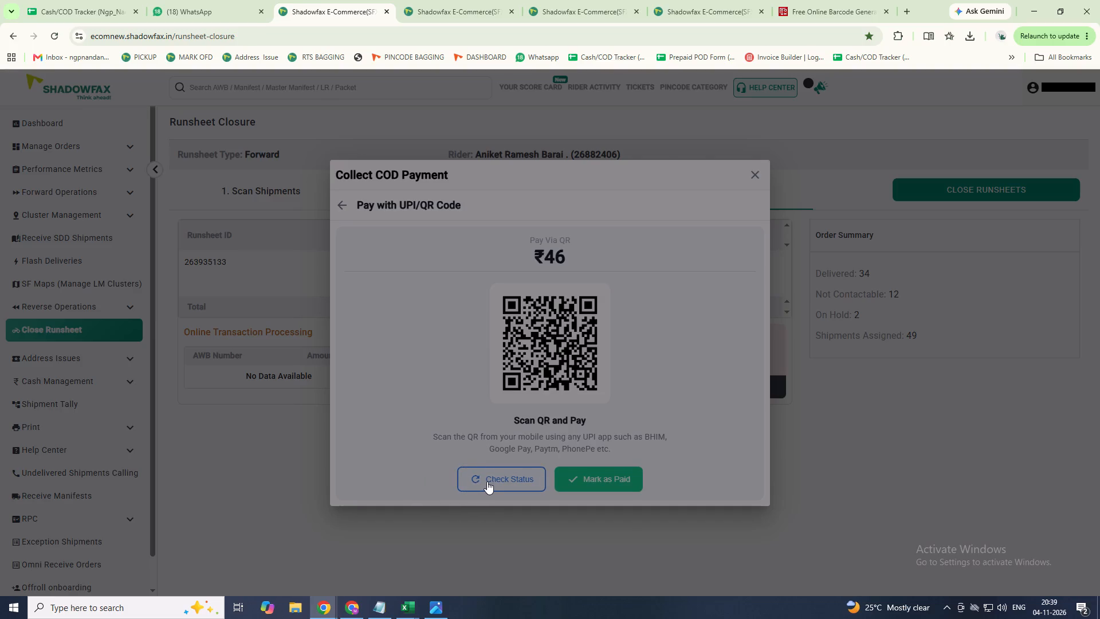
double_click(488, 481)
double_click(493, 480)
left_click(540, 438)
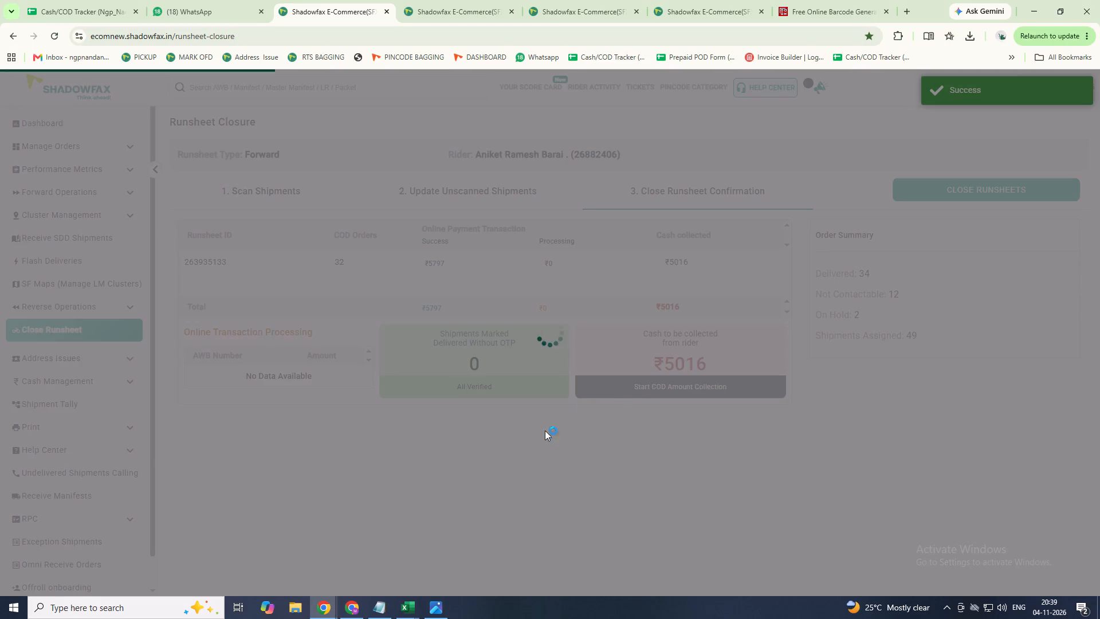
Record ₹4970 as cash in hand collected for Aniket's COD payment and close the collection dialog.
triple_click(648, 391)
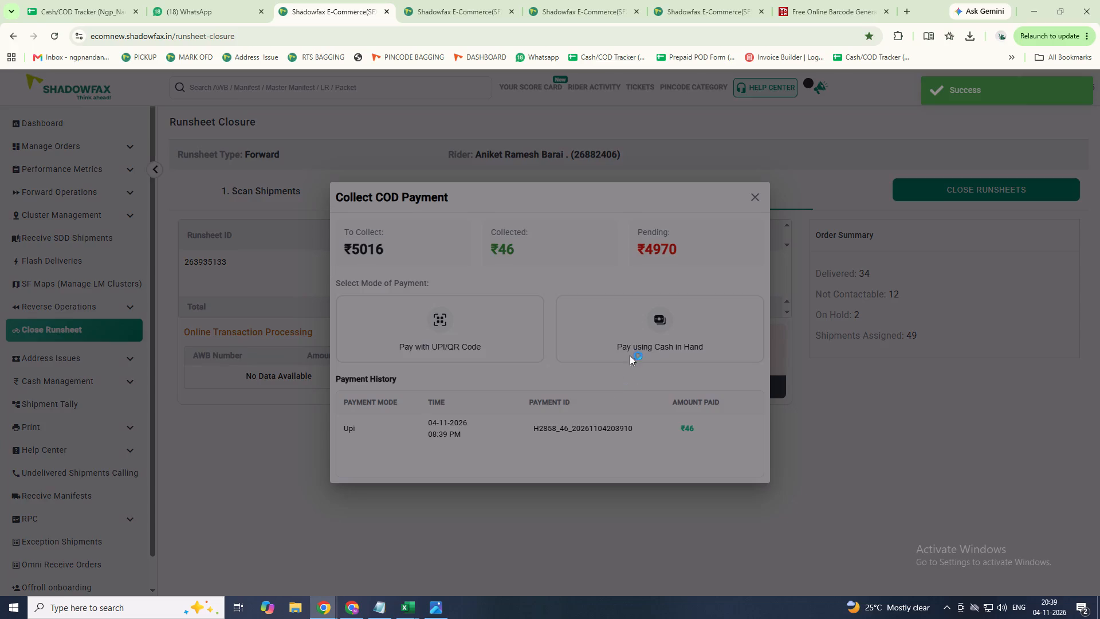
left_click(607, 349)
left_click(602, 352)
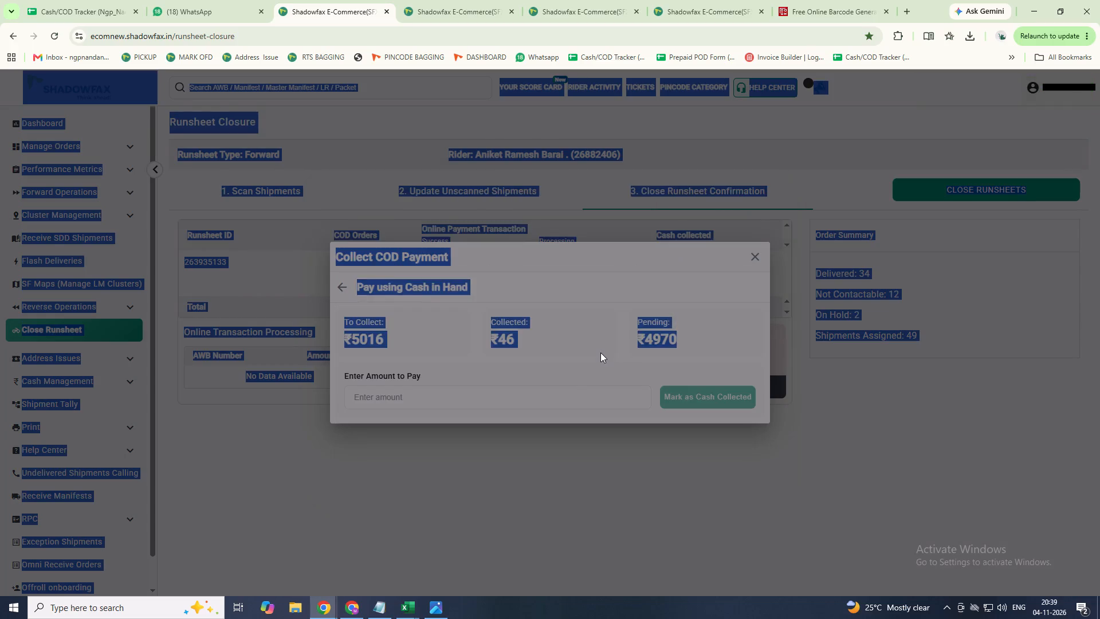
left_click(600, 352)
left_click(564, 400)
type("4970")
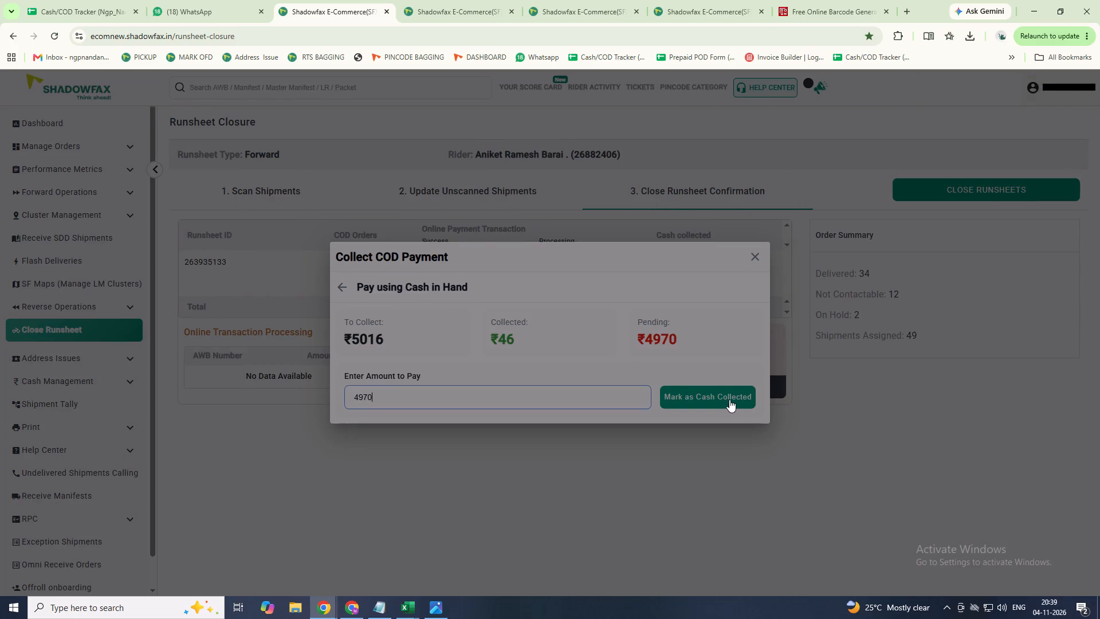
double_click(729, 399)
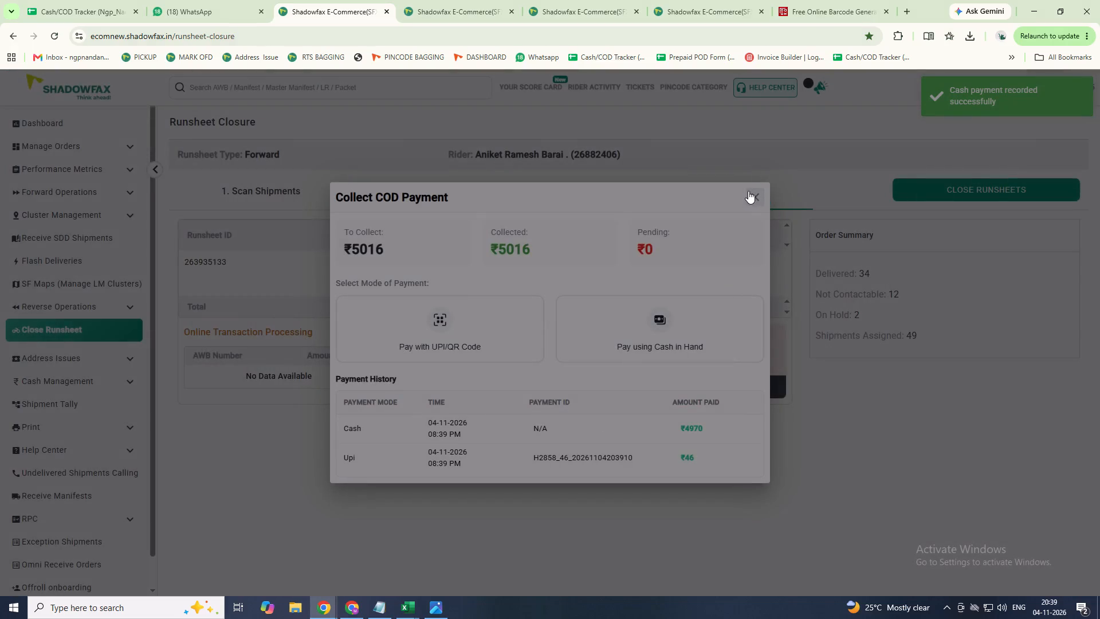
left_click(751, 198)
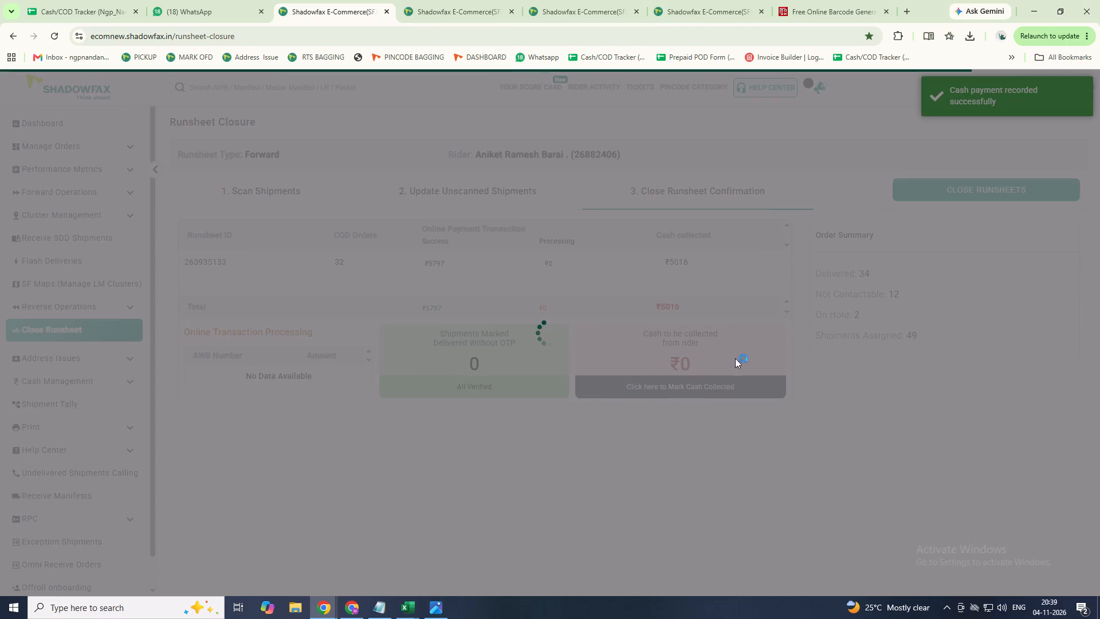
Mark Aniket's cash as collected and close the Forward runsheet.
double_click(750, 385)
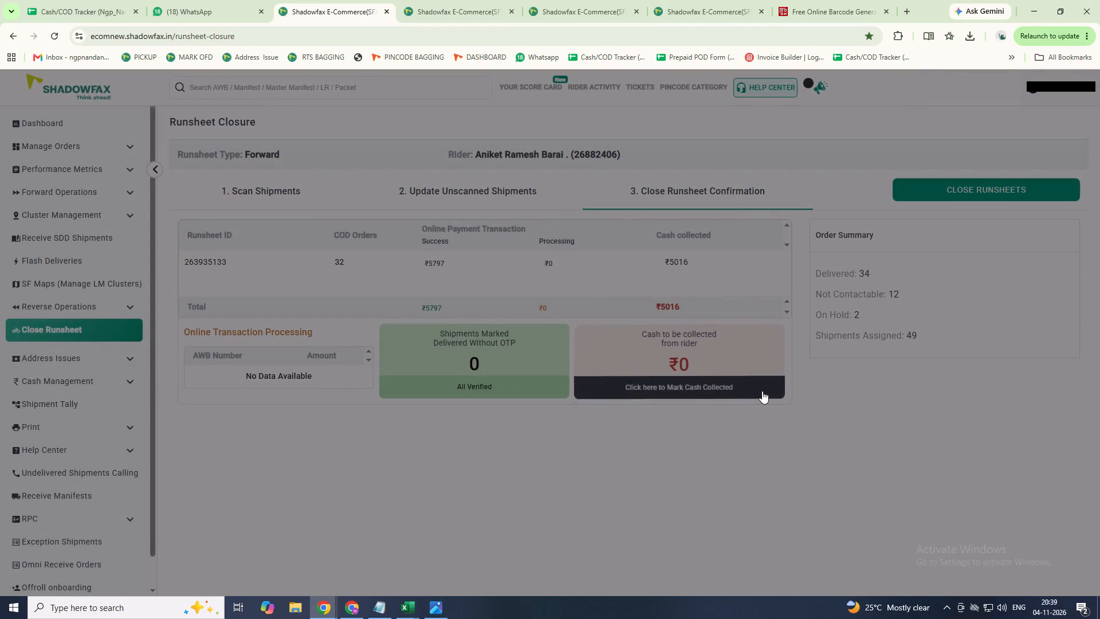
double_click(761, 389)
left_click(761, 388)
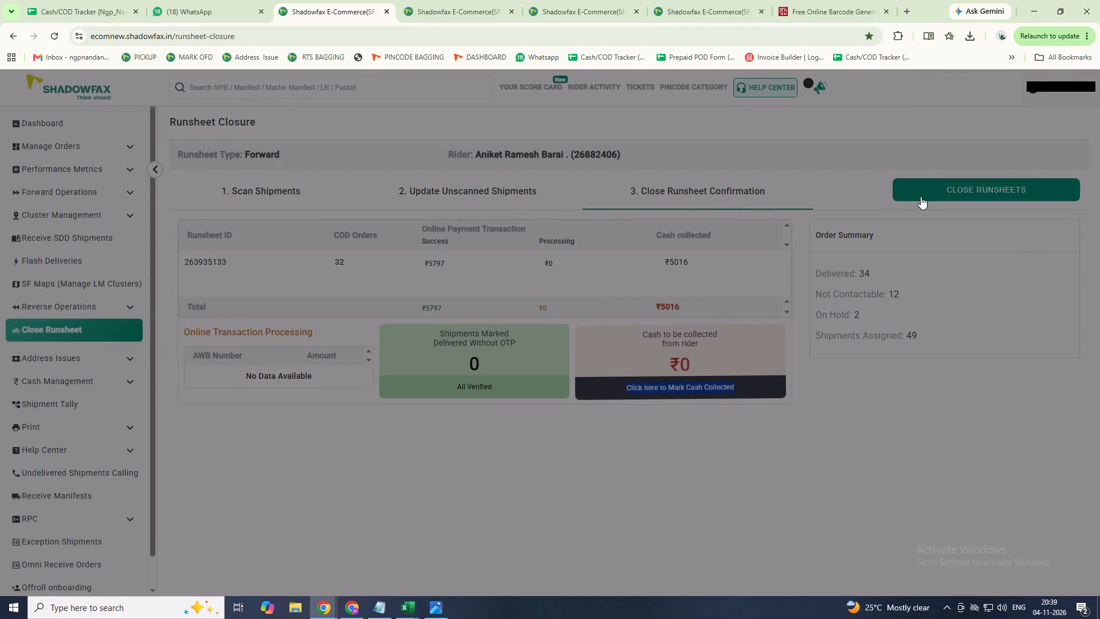
left_click(916, 194)
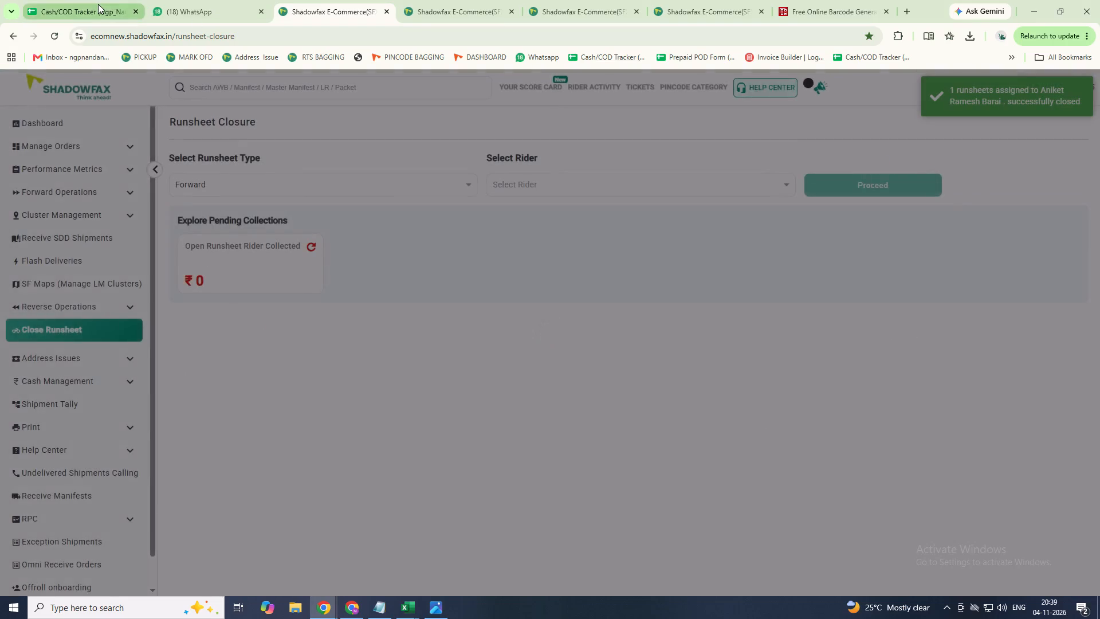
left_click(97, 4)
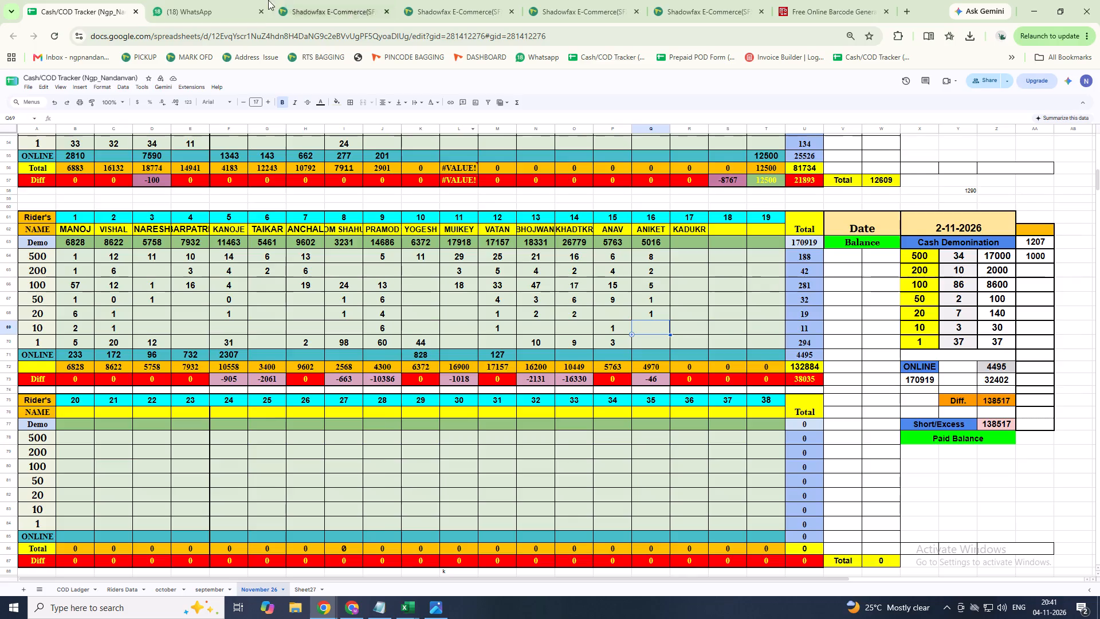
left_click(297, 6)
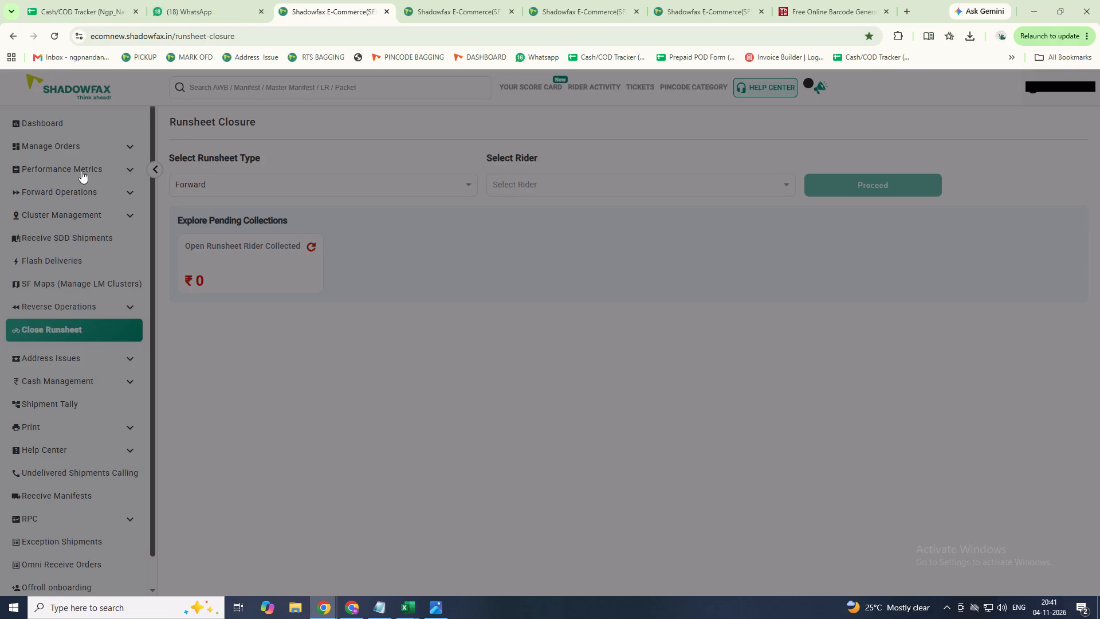
Under Forward Operations, open Close Seller Runsheet and proceed with rider Aniket.
left_click(85, 198)
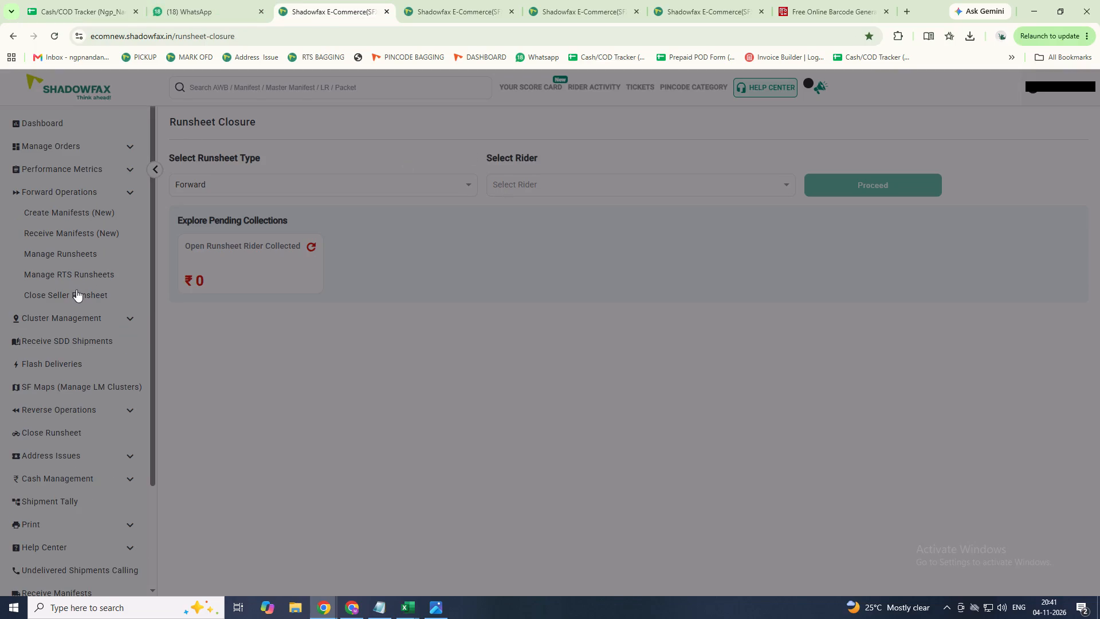
left_click(75, 292)
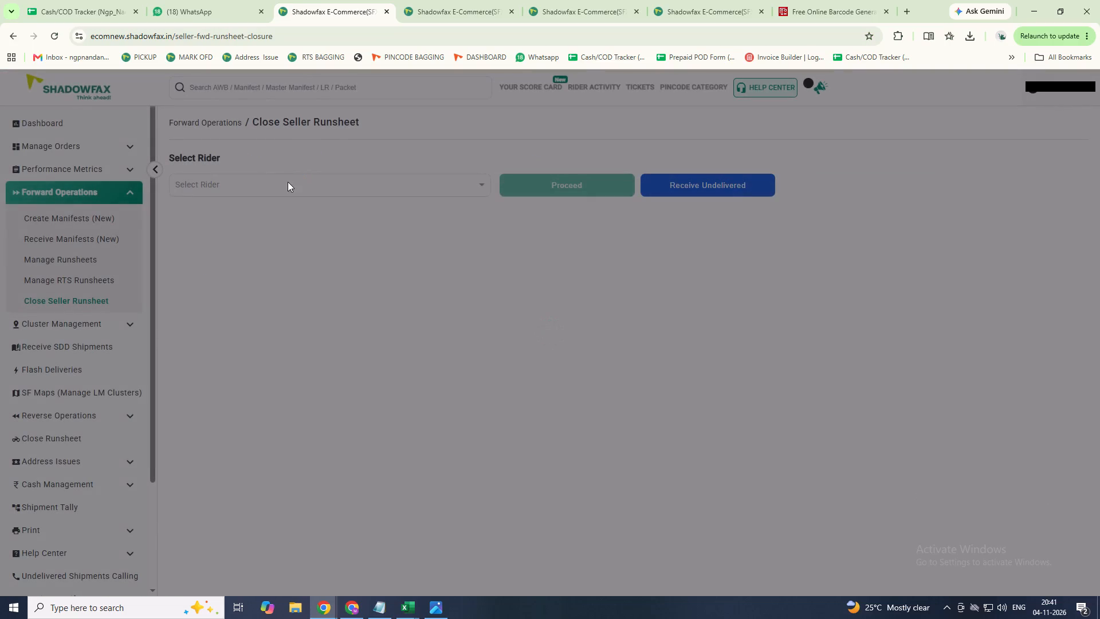
left_click(288, 182)
type("ANIK")
left_click(298, 210)
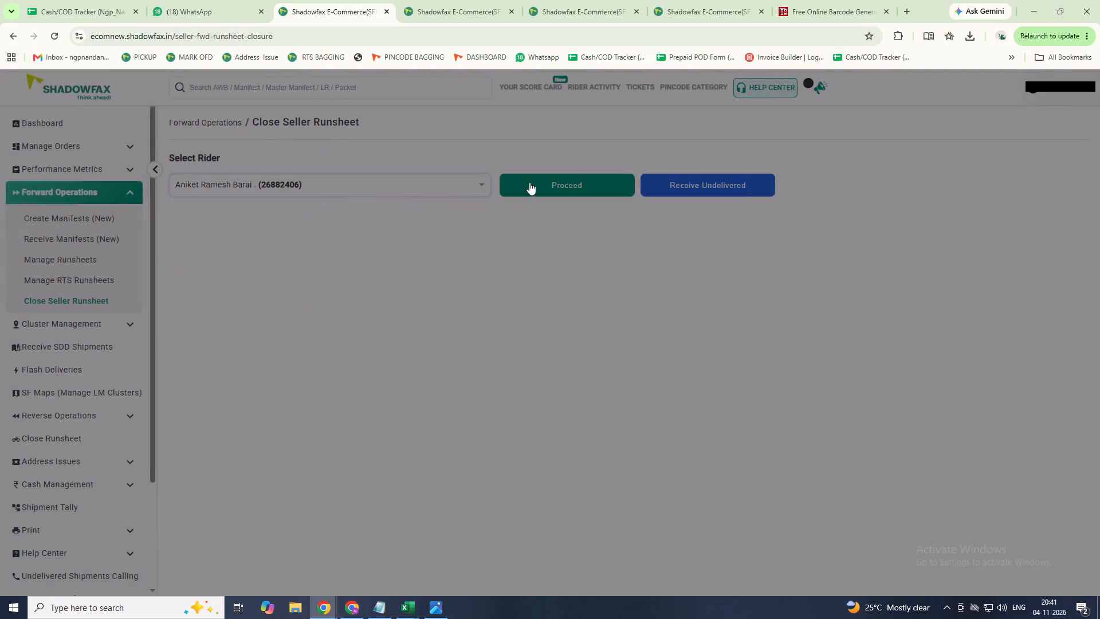
left_click(531, 183)
Continue through the scan and unscanned-shipment stages, accept the list of runsheets for closure, and close Aniket's forward seller runsheet.
left_click(939, 201)
triple_click(936, 198)
triple_click(934, 197)
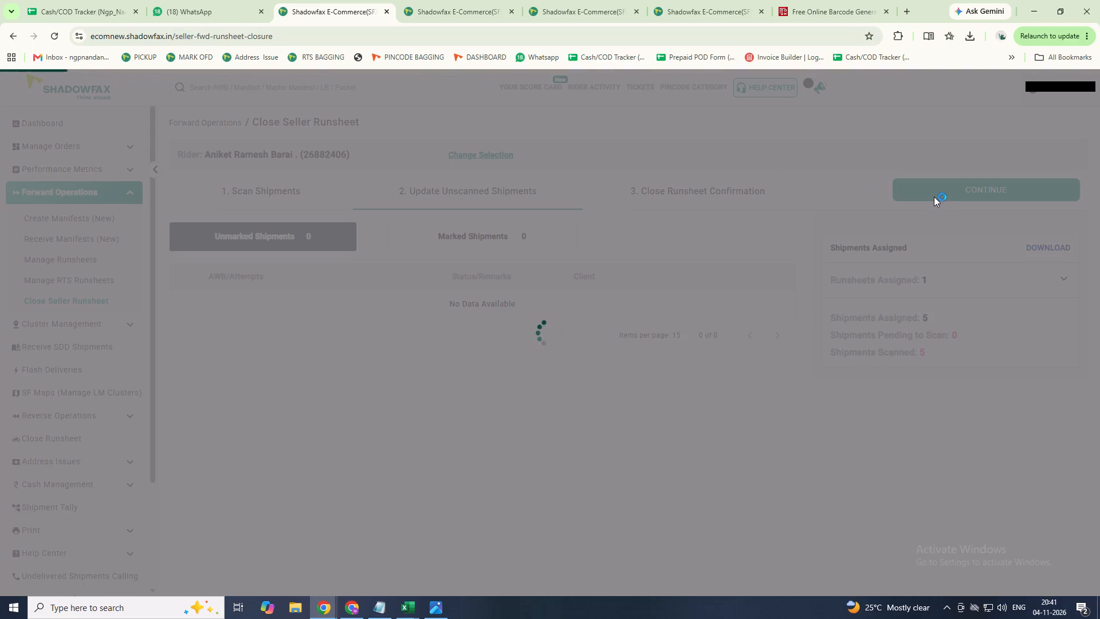
triple_click(931, 197)
double_click(935, 194)
left_click(936, 188)
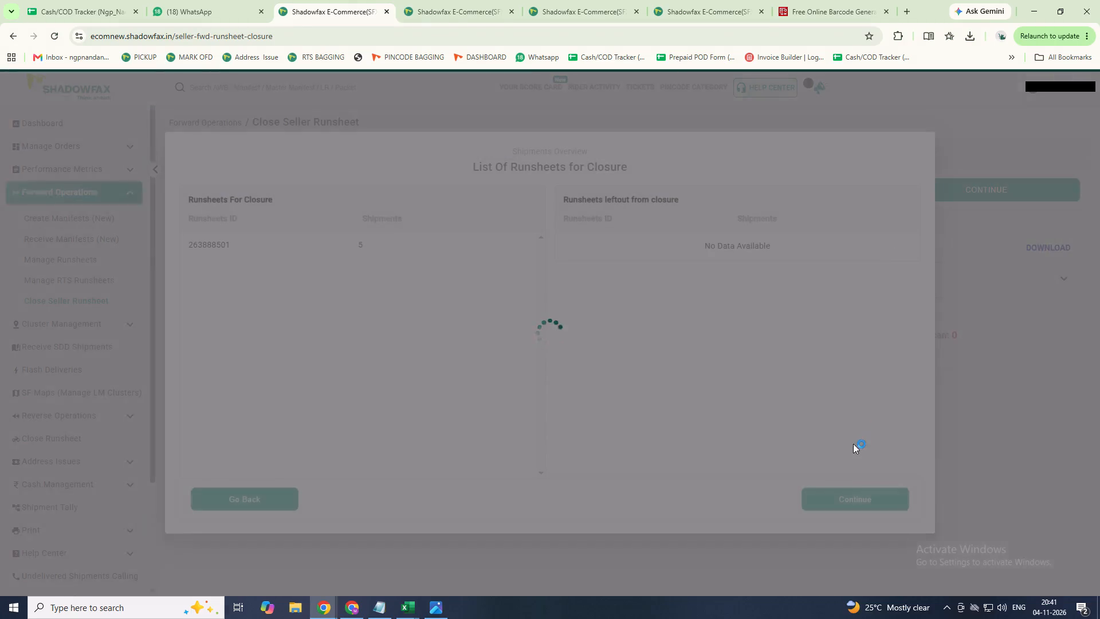
double_click(863, 495)
left_click(859, 496)
triple_click(913, 195)
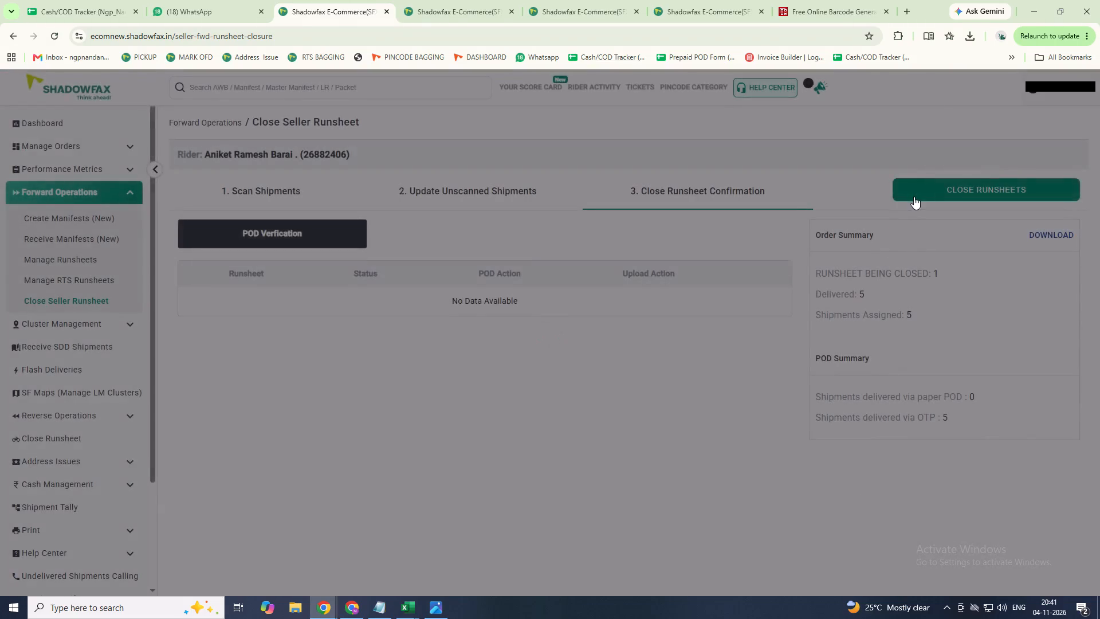
double_click(914, 197)
double_click(312, 181)
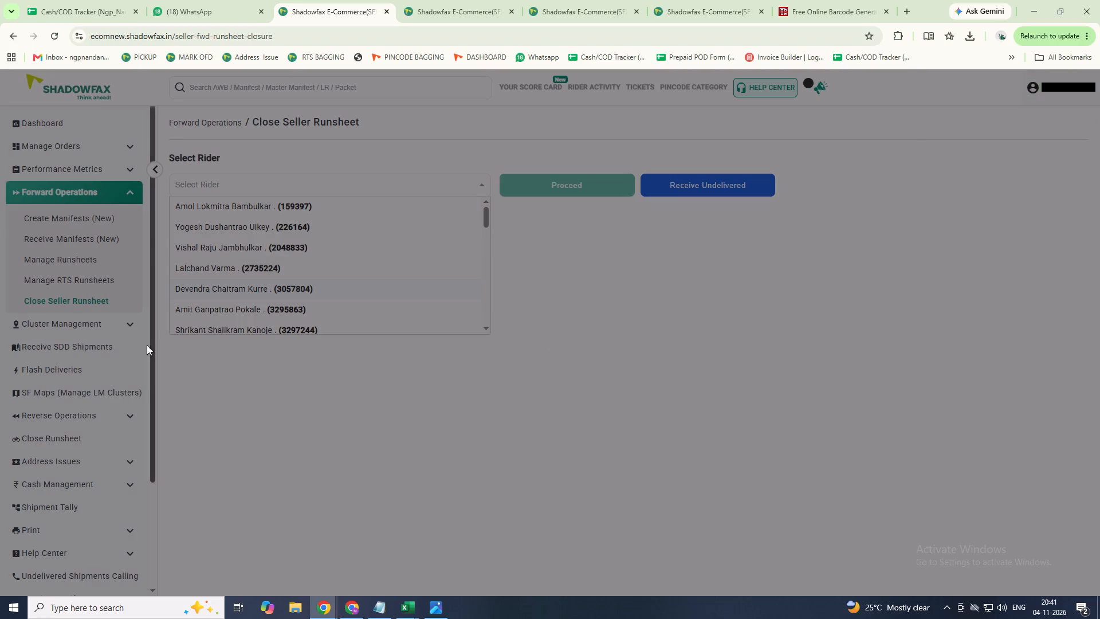
Under Reverse Operations, open Close Seller Runsheet for Aniket, then close all eligible runsheets and confirm the closure.
left_click(67, 407)
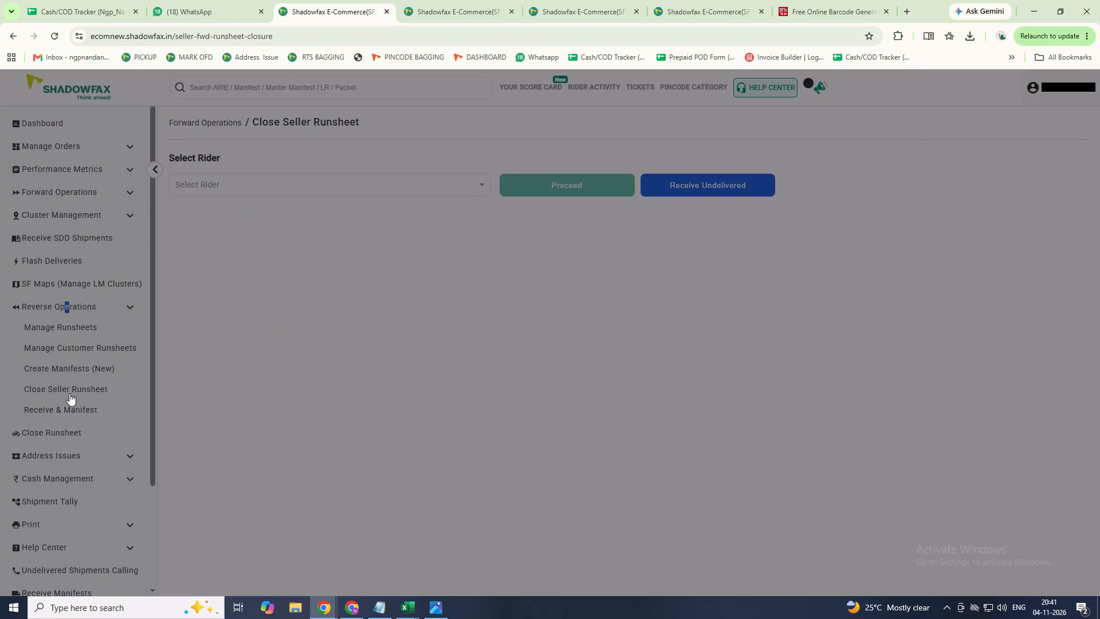
left_click(69, 390)
double_click(223, 185)
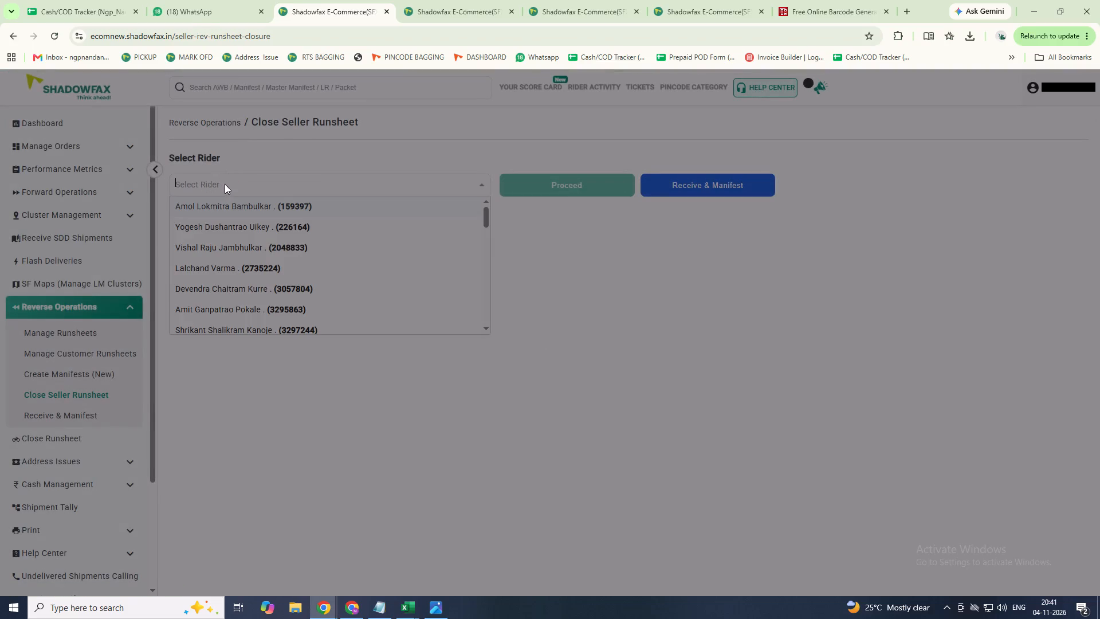
type("ANIK")
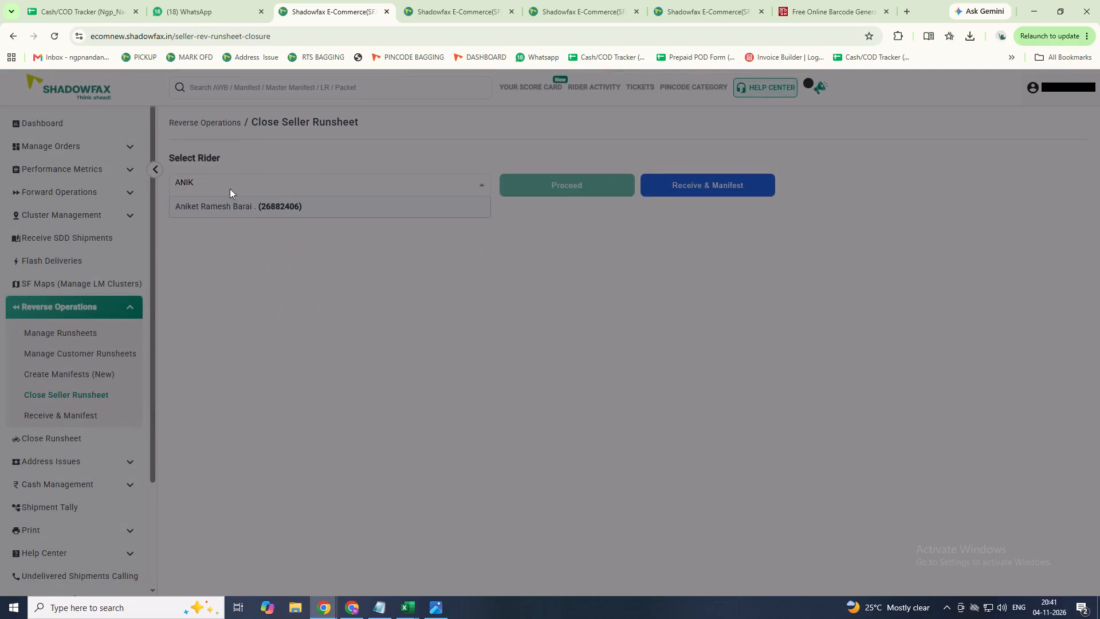
left_click_drag(231, 206, 242, 200)
left_click(514, 177)
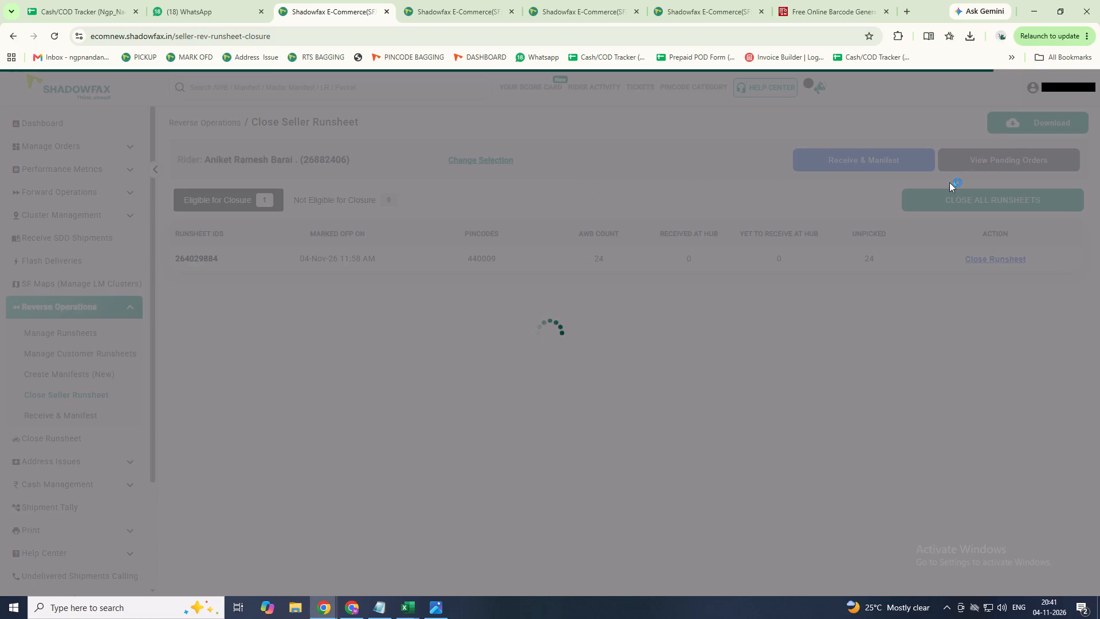
left_click(949, 187)
left_click(951, 193)
left_click(950, 197)
triple_click(945, 207)
left_click(944, 209)
left_click_drag(944, 207, 936, 210)
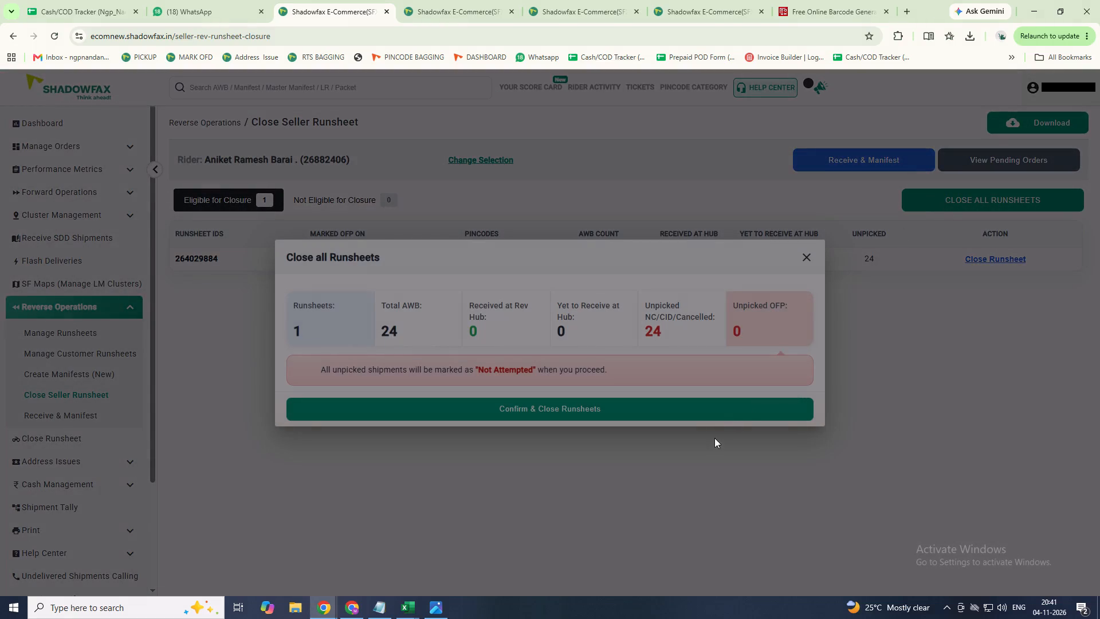
left_click(713, 413)
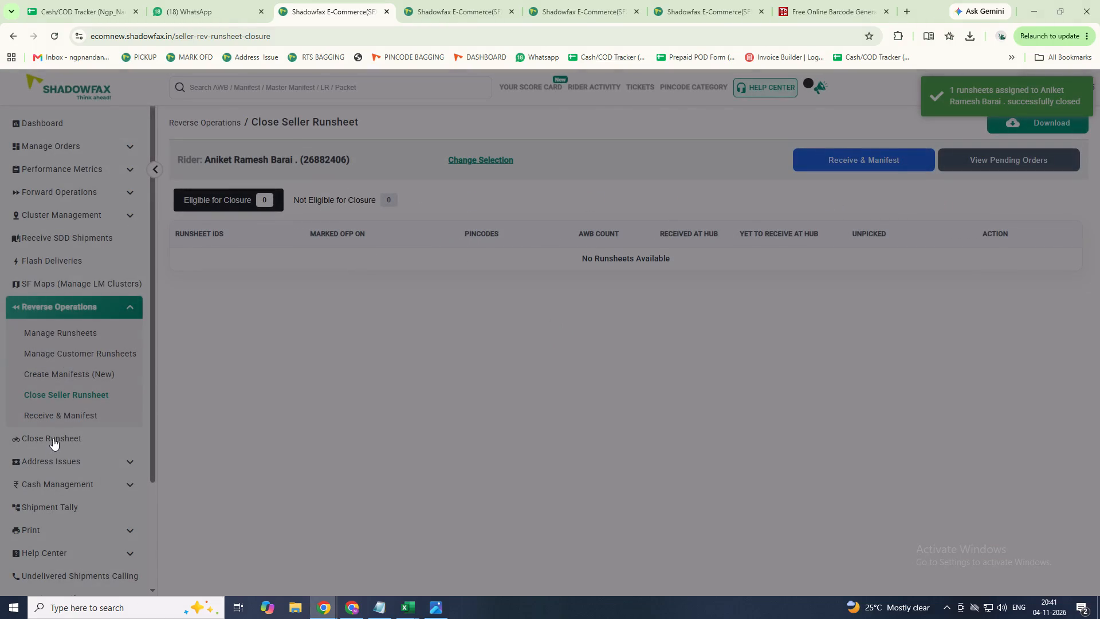
Open Close Runsheet, select the Forward runsheet type and rider Rahul, and proceed.
left_click(53, 437)
double_click(266, 187)
left_click_drag(266, 187, 267, 194)
double_click(270, 183)
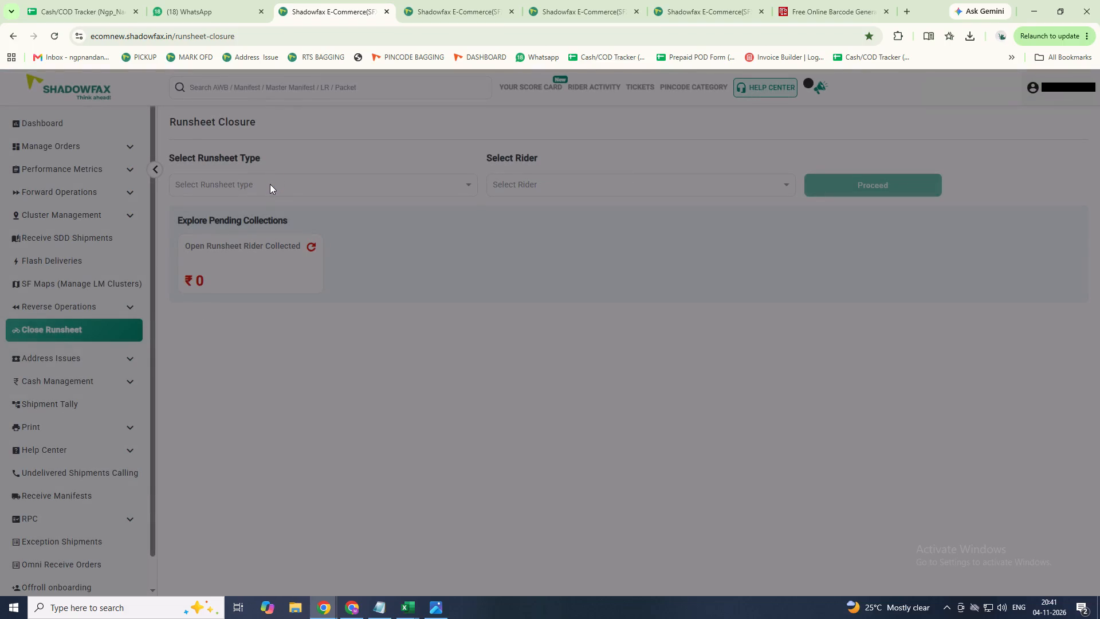
double_click(270, 184)
left_click(235, 206)
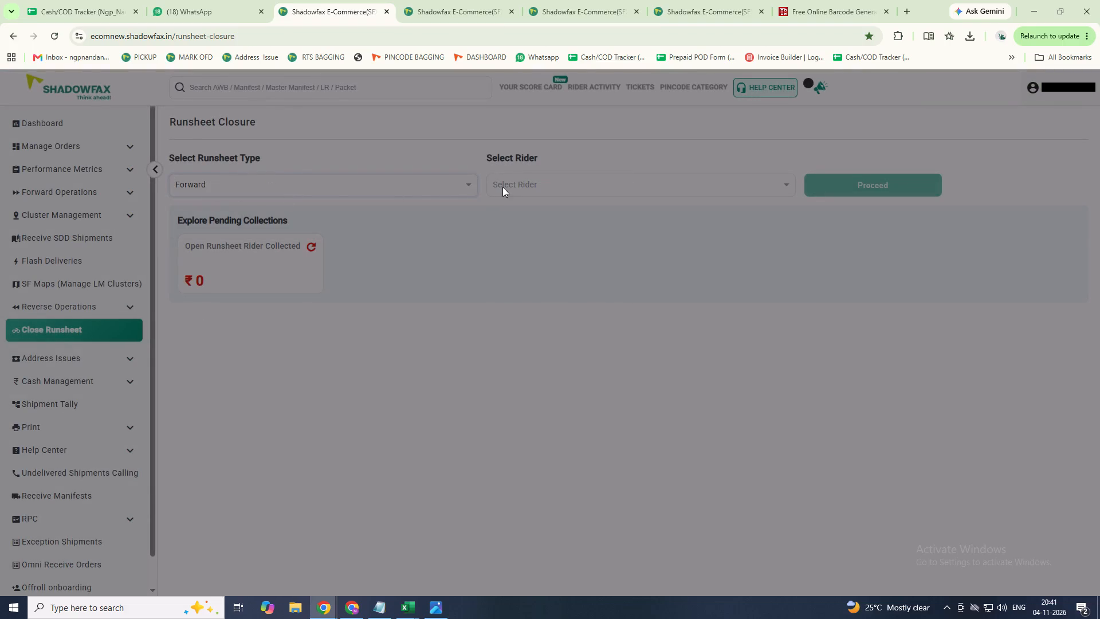
left_click(503, 187)
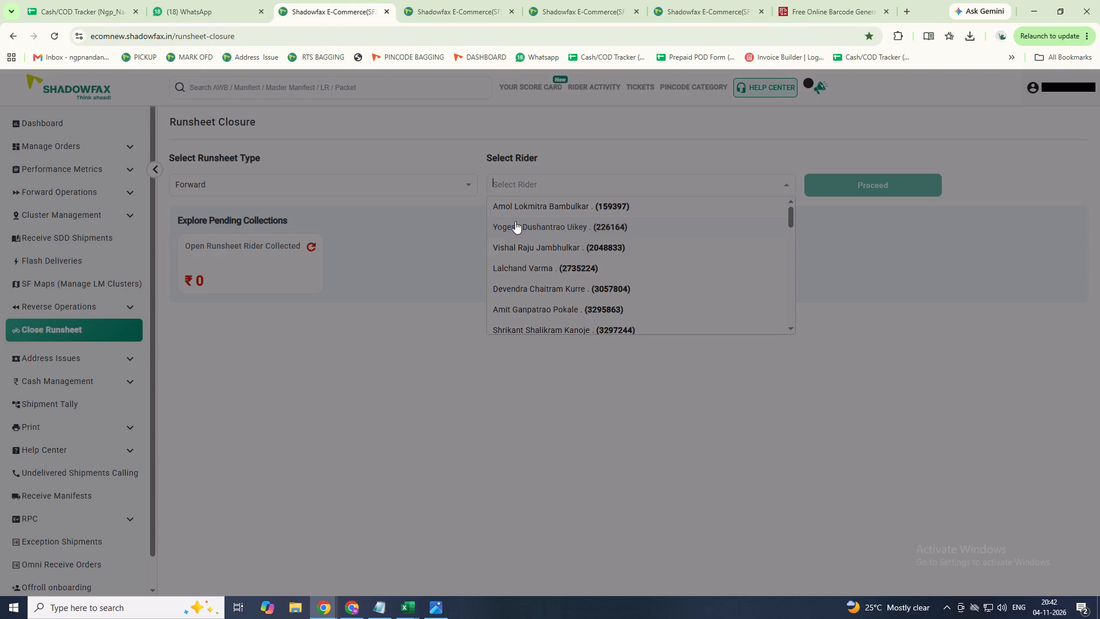
type("RAHUL")
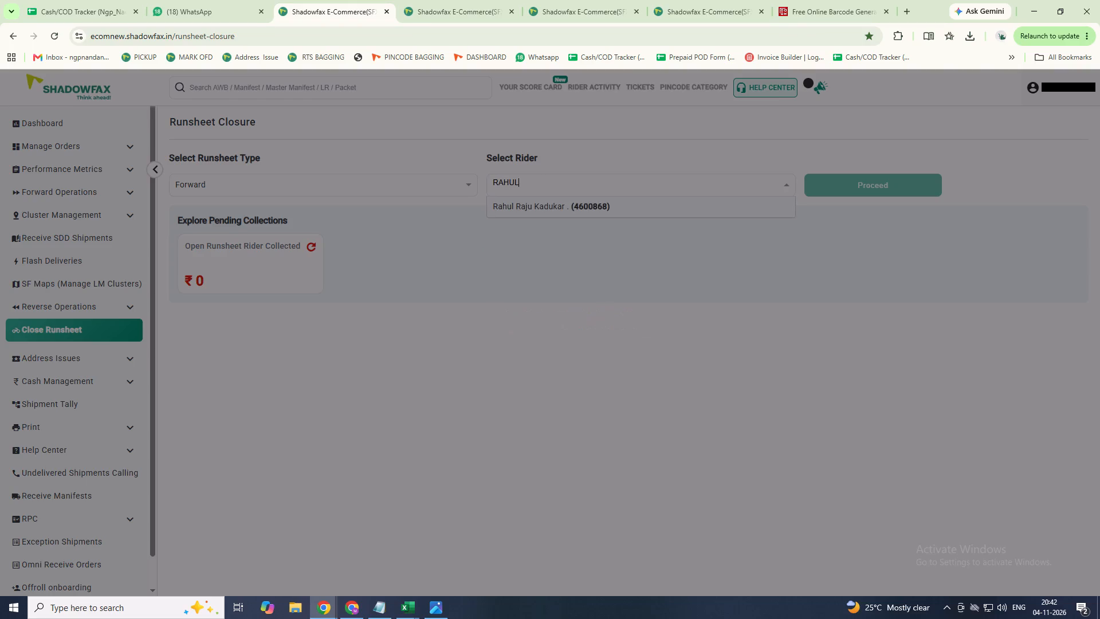
left_click(506, 210)
left_click(845, 185)
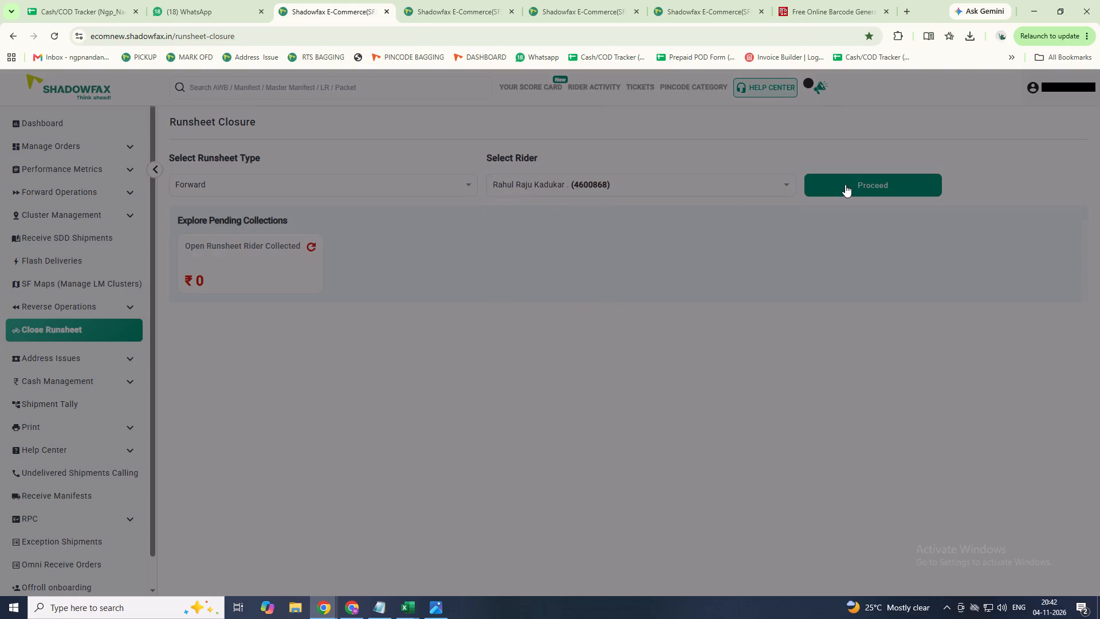
Switch to the Cash/COD Tracker and enter DEVEN as the name of rider 18 in the 2-11-2026 block.
left_click(100, 6)
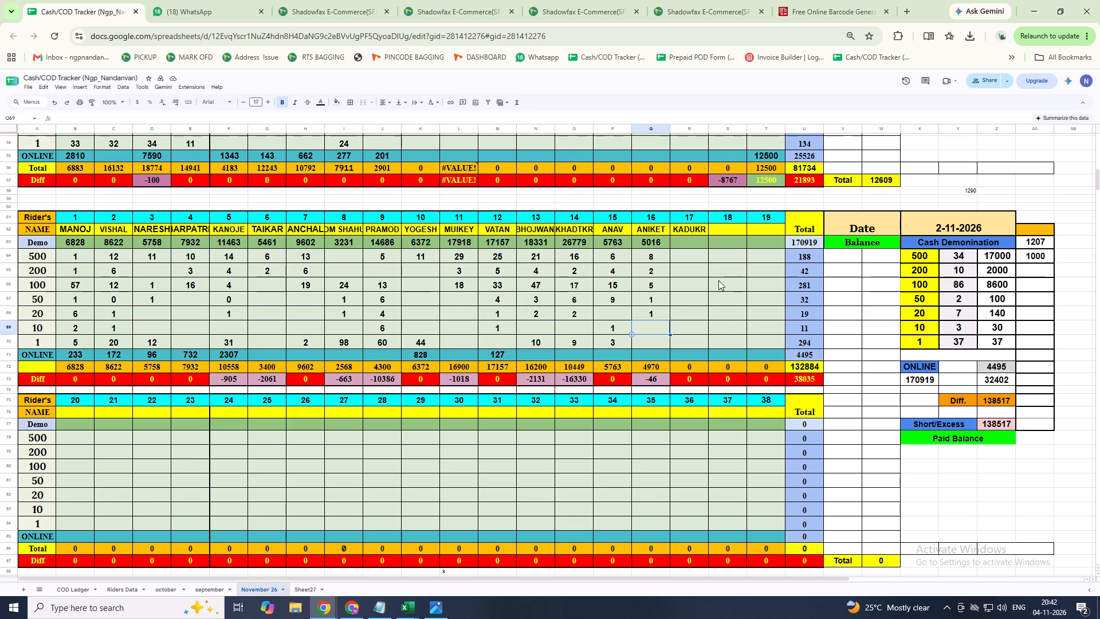
left_click(693, 246)
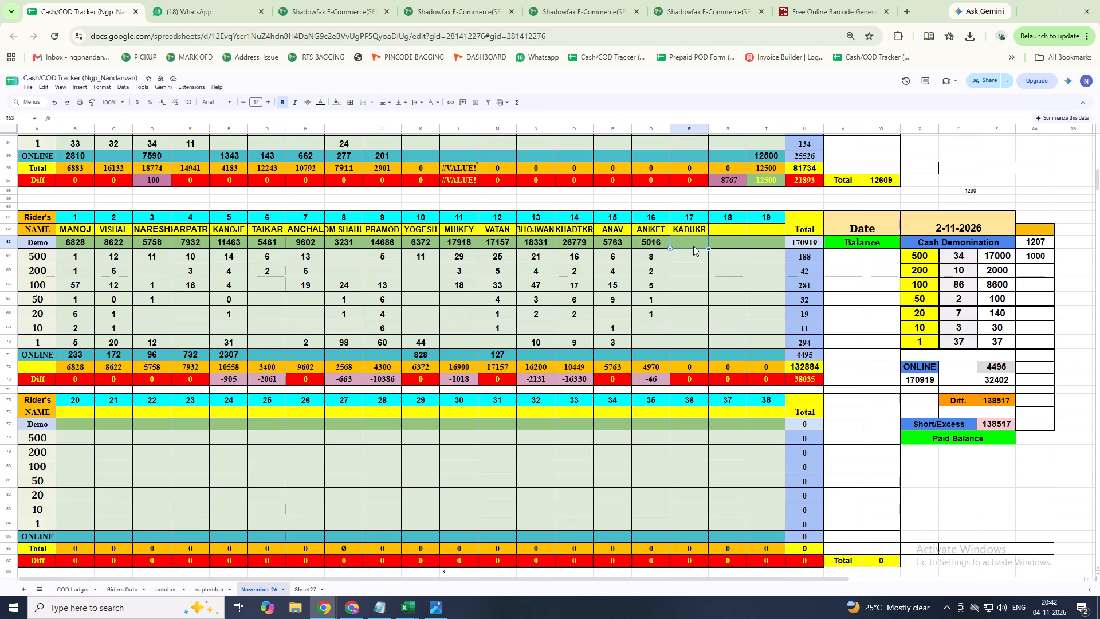
left_click(729, 232)
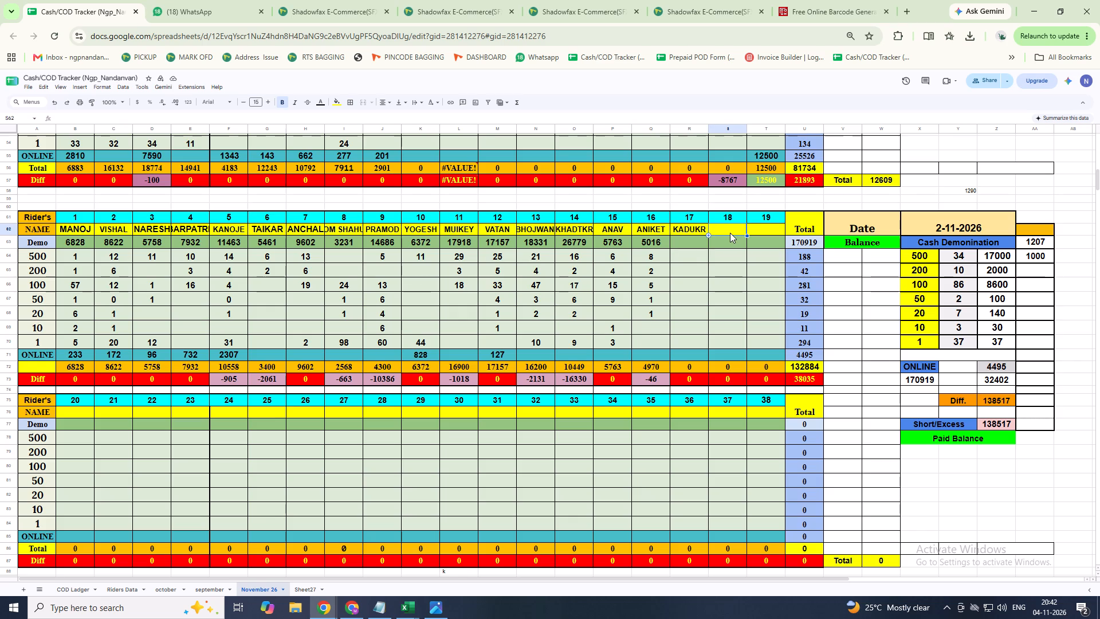
type("DEVEN")
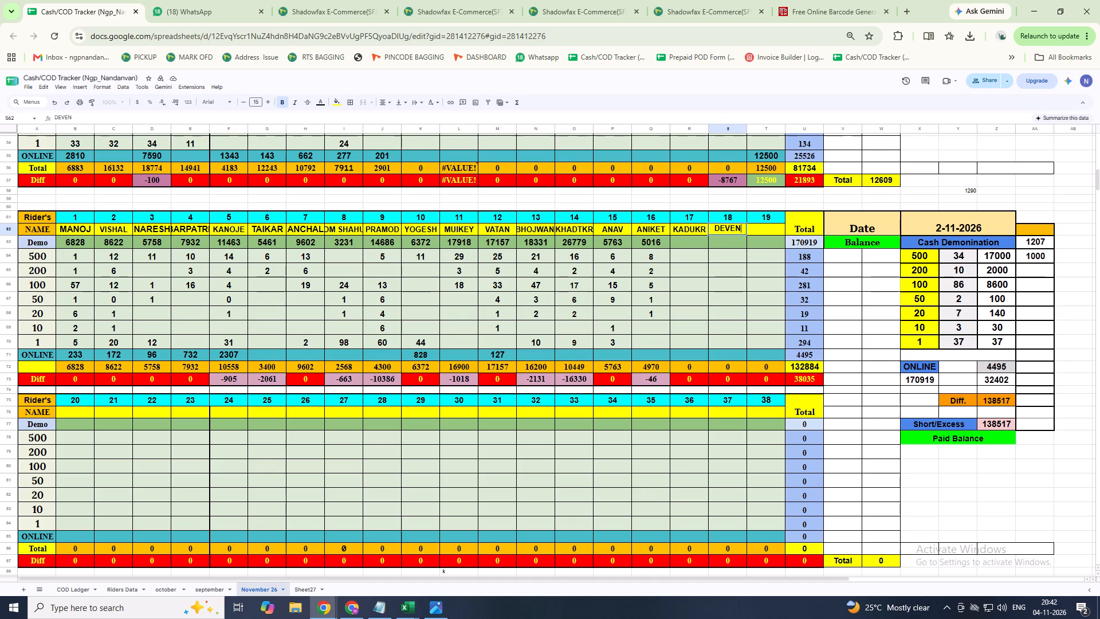
key("Return")
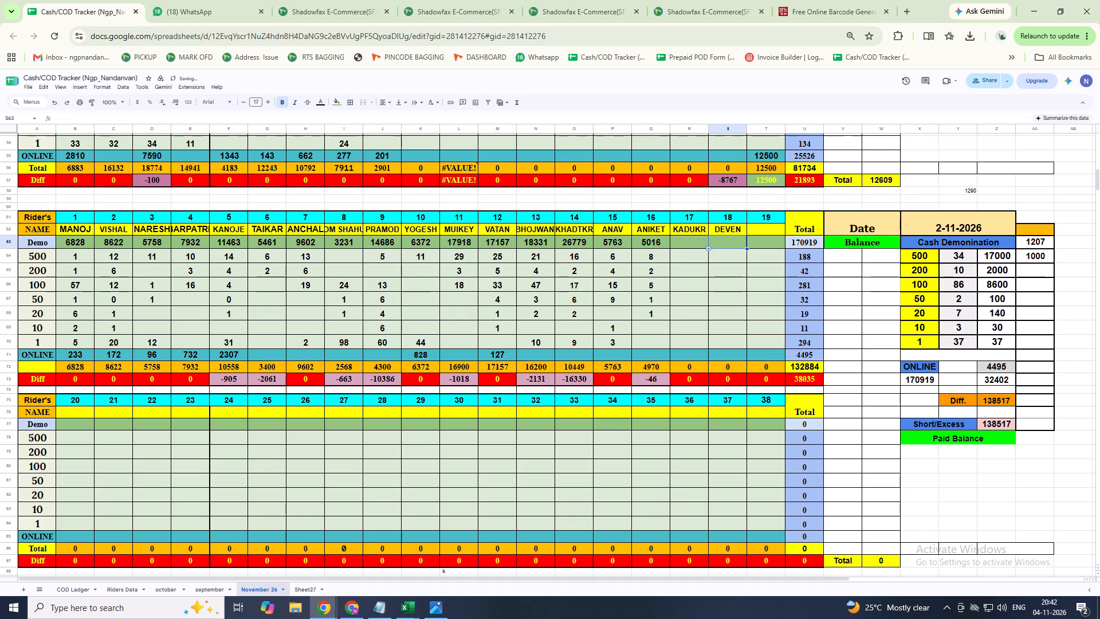
Enter KADUKR's note counts: 20 for 500, 8 for 200, 16 for 100, 2 for 50 and 1 for 10.
key("Left")
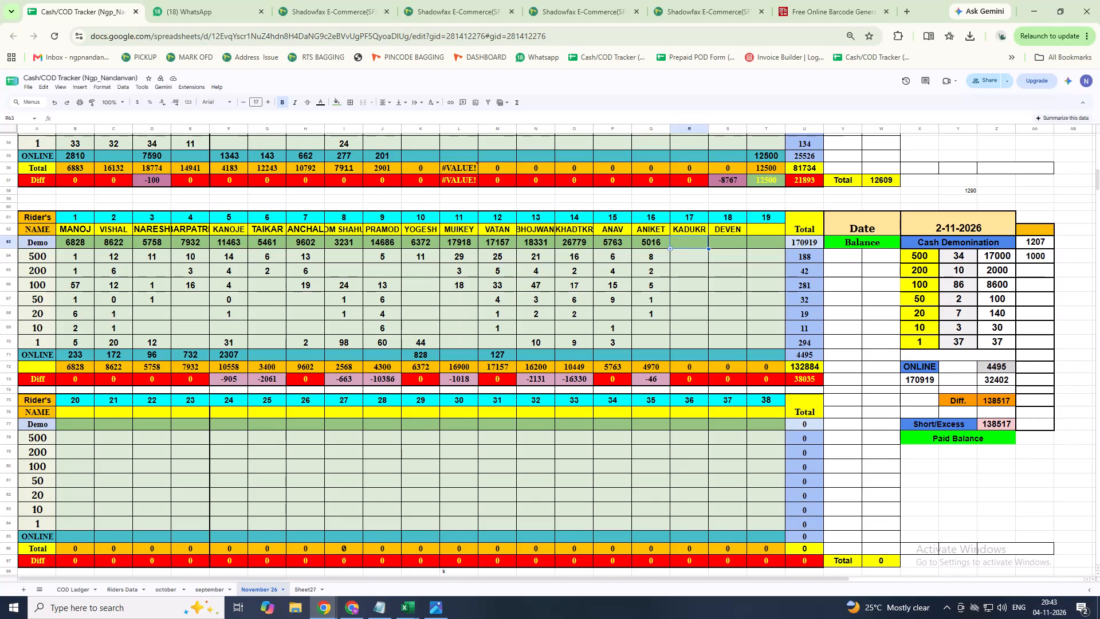
key("Down")
type("20")
key("Return")
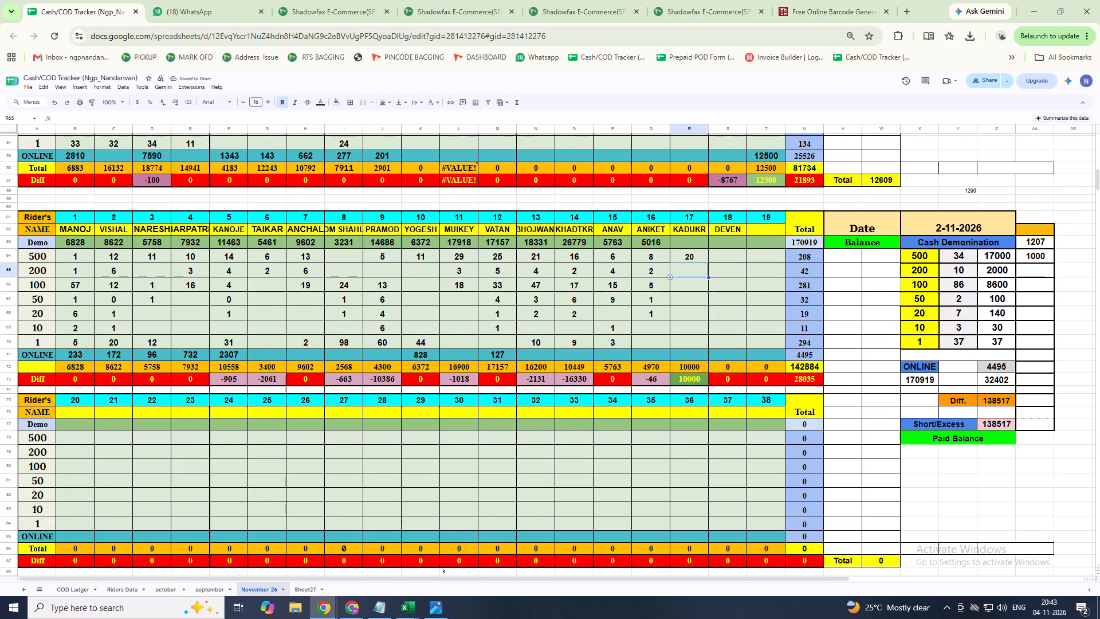
key("8")
key("Return")
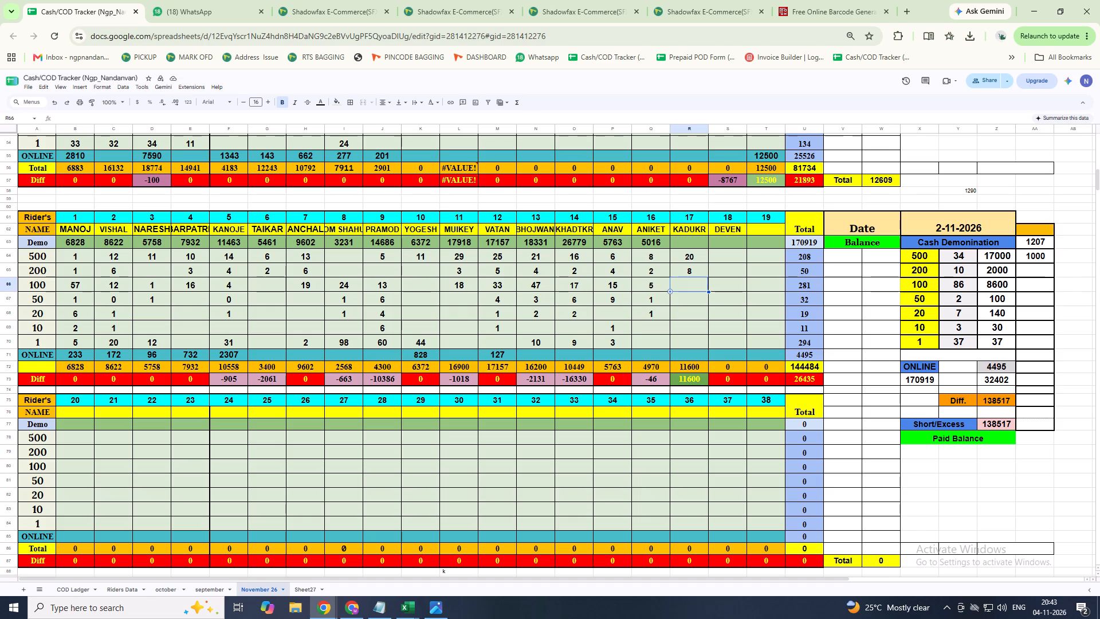
type("16")
key("Return")
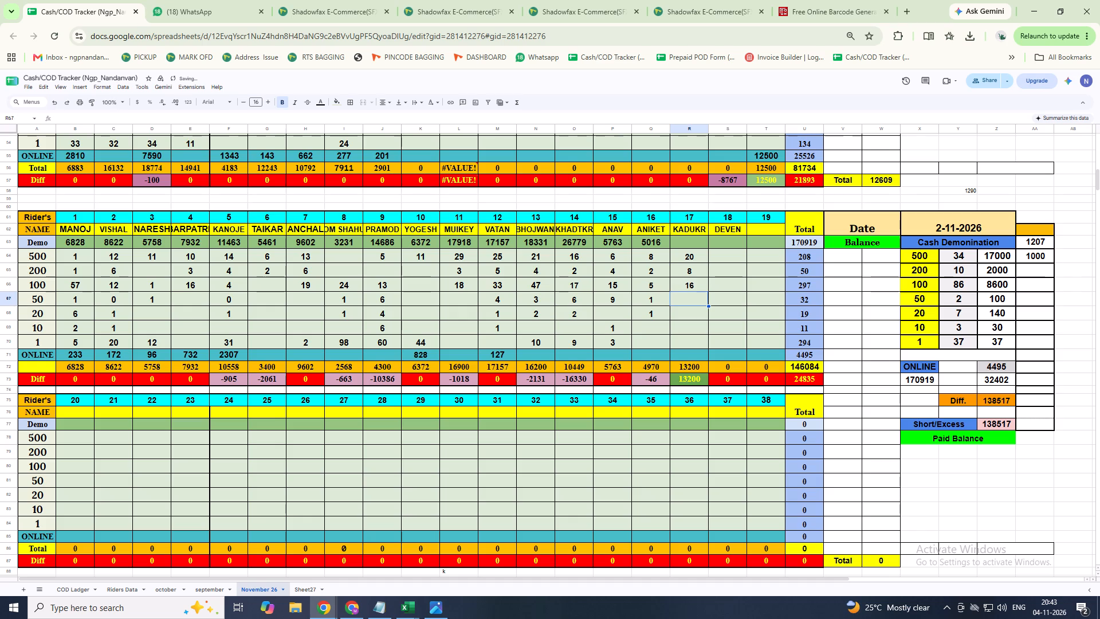
key("2")
key("Return")
key("Return")
key("Return")
key("1")
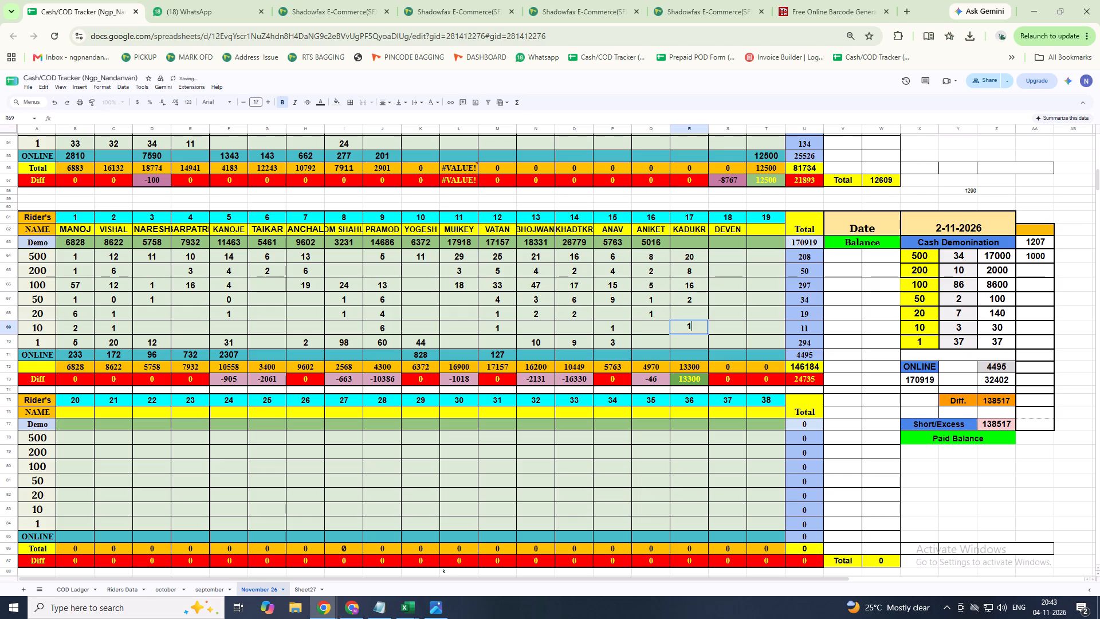
key("Return")
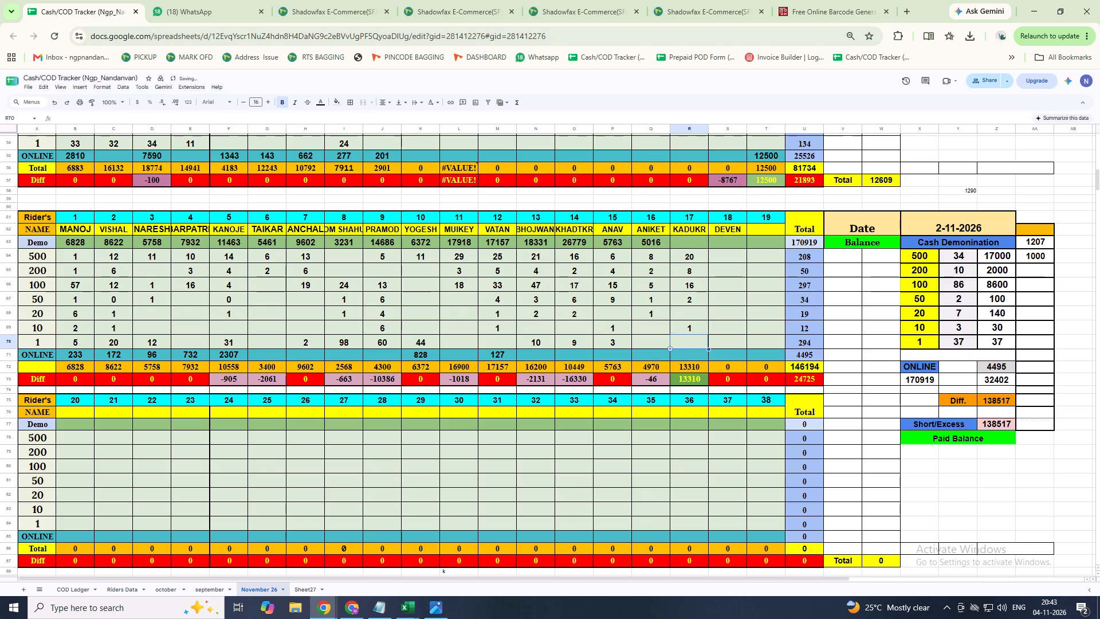
Set KADUKR's Demo amount to 13940.
key("Up")
key("Up")
key("Up")
key("Up")
key("Up")
key("Up")
key("Up")
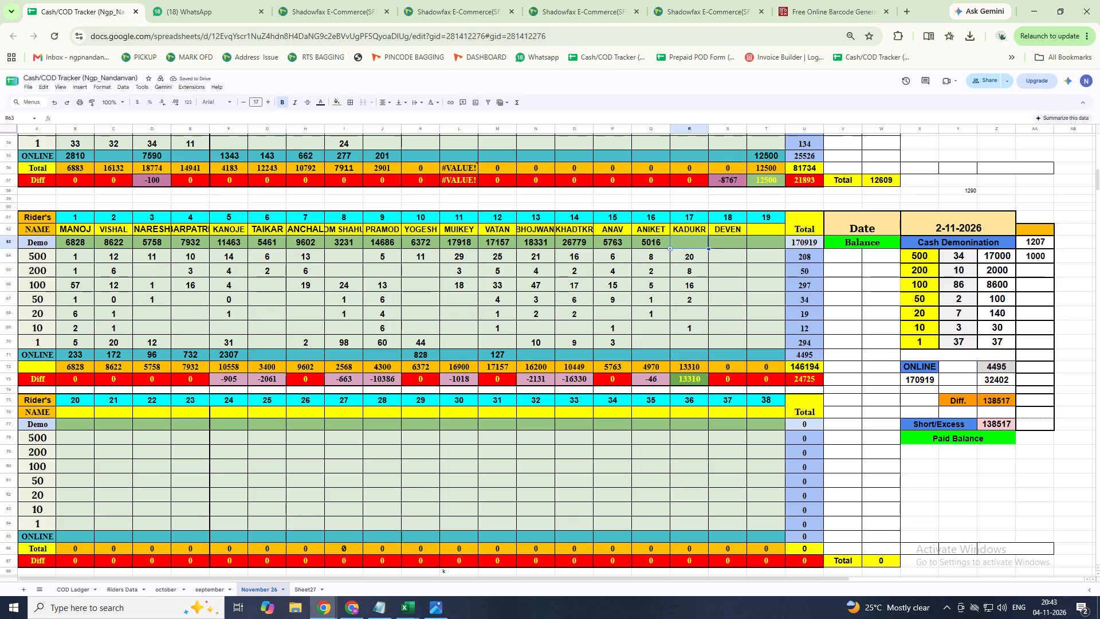
type("13940")
key("Return")
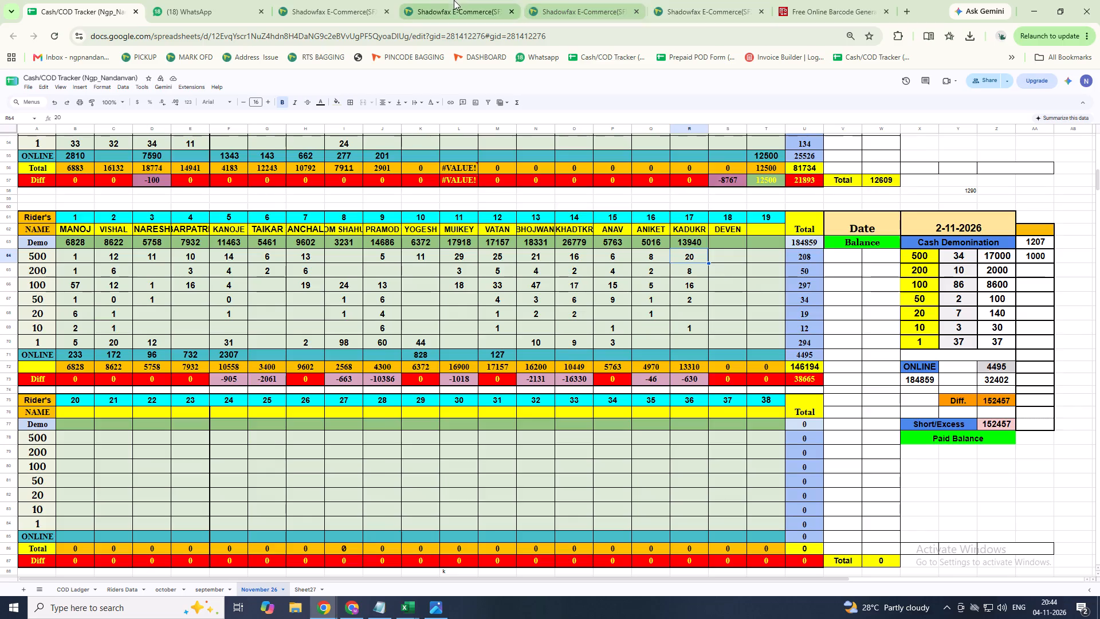
In the Shadowfax Daily Cash Deposit page, generate a UPI code for a cash deposit of 630.
double_click(430, 7)
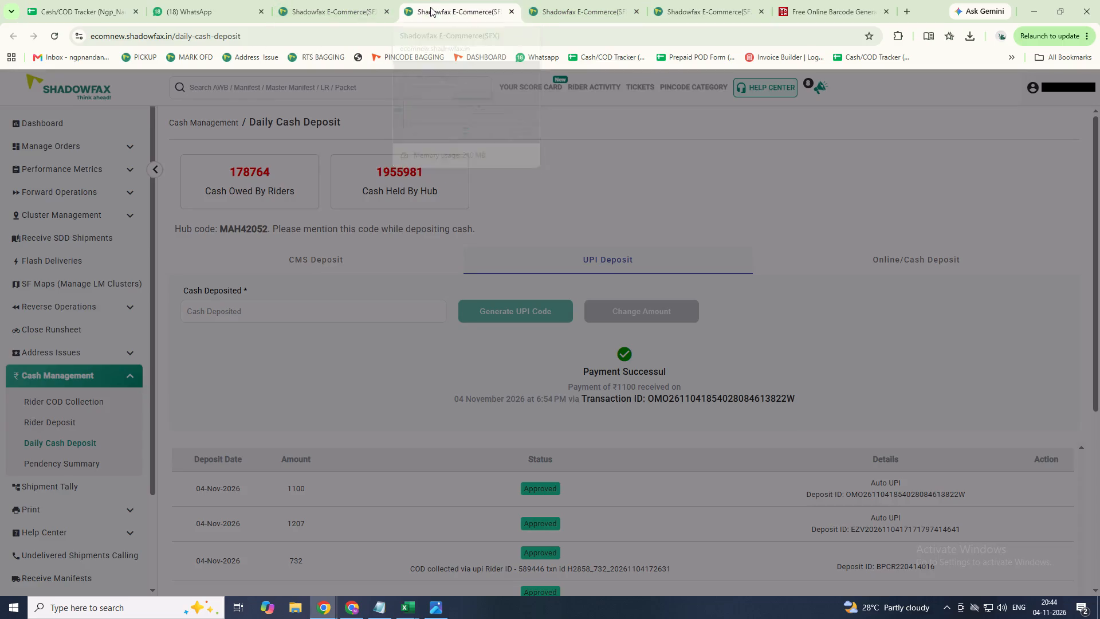
left_click(325, 310)
type("630")
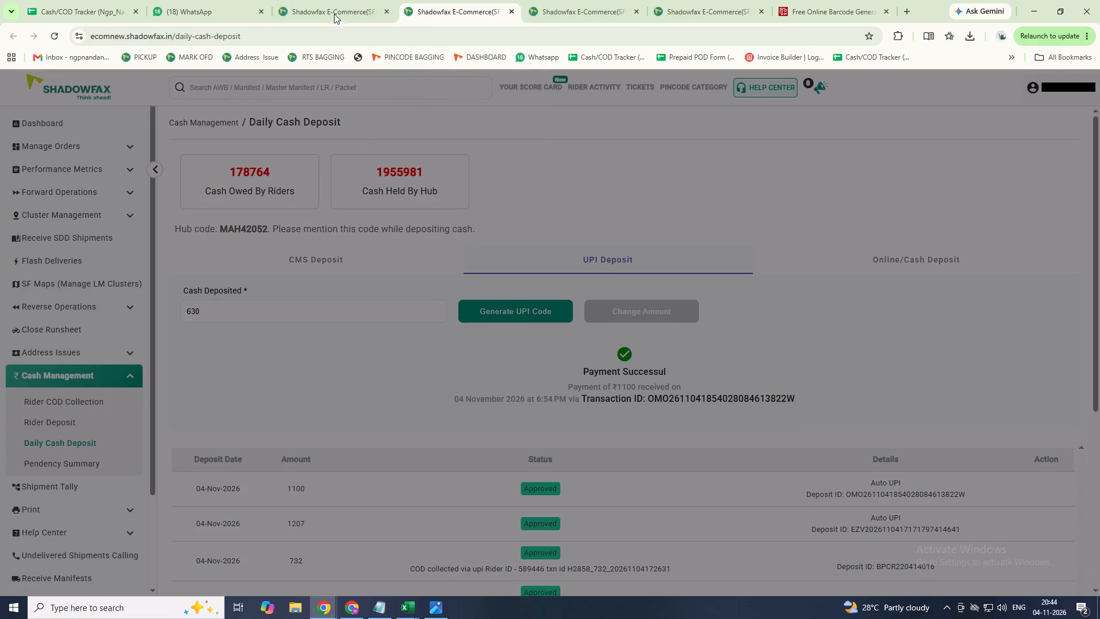
double_click(91, 2)
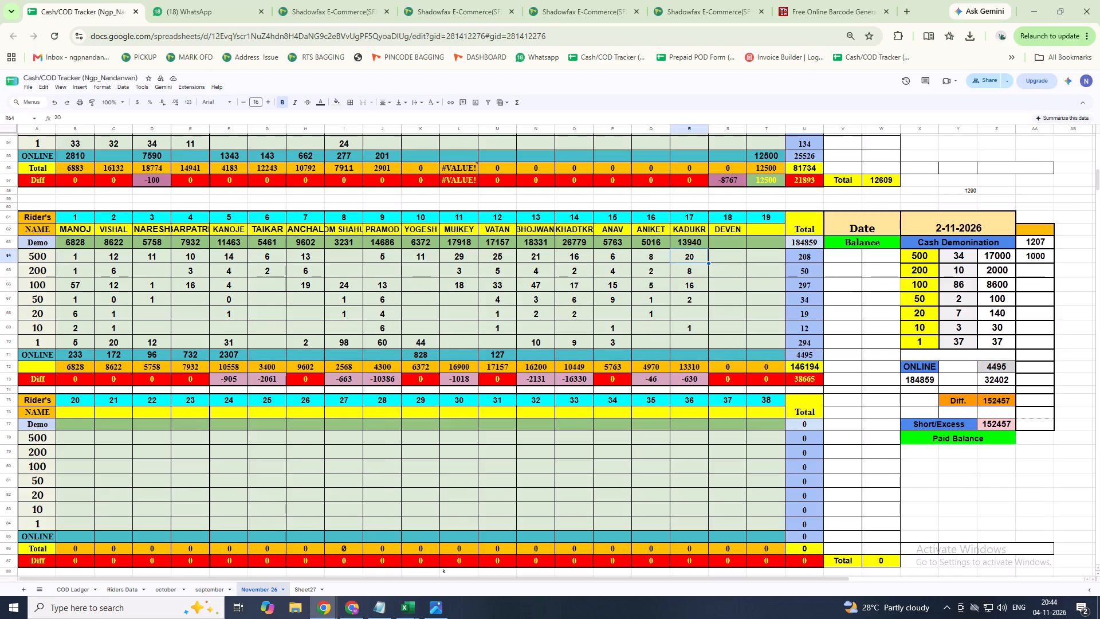
left_click(414, 15)
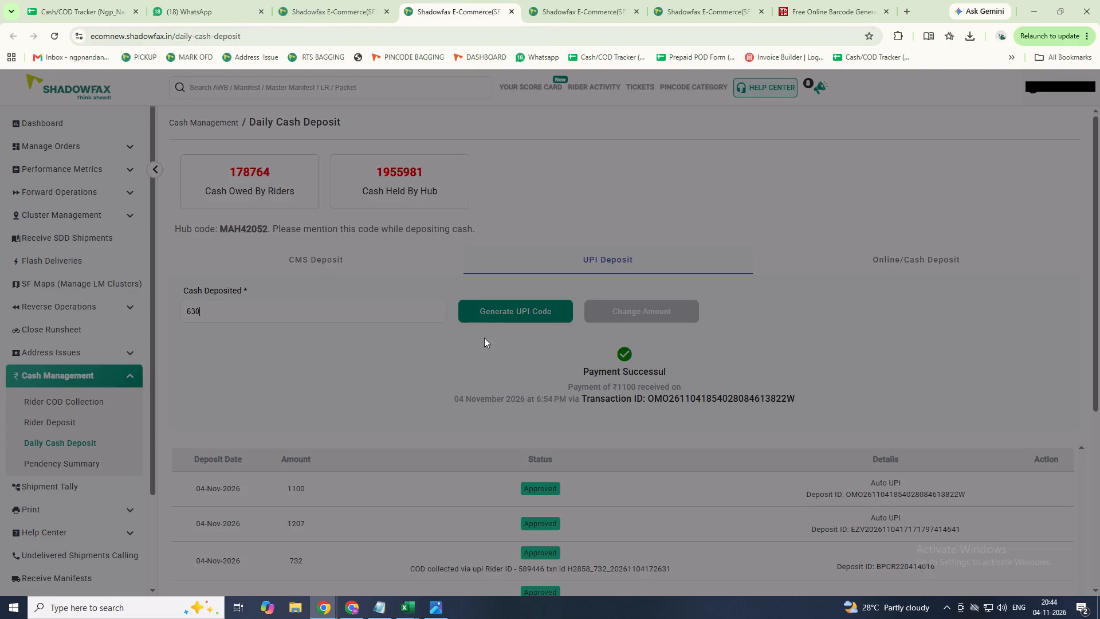
double_click(485, 311)
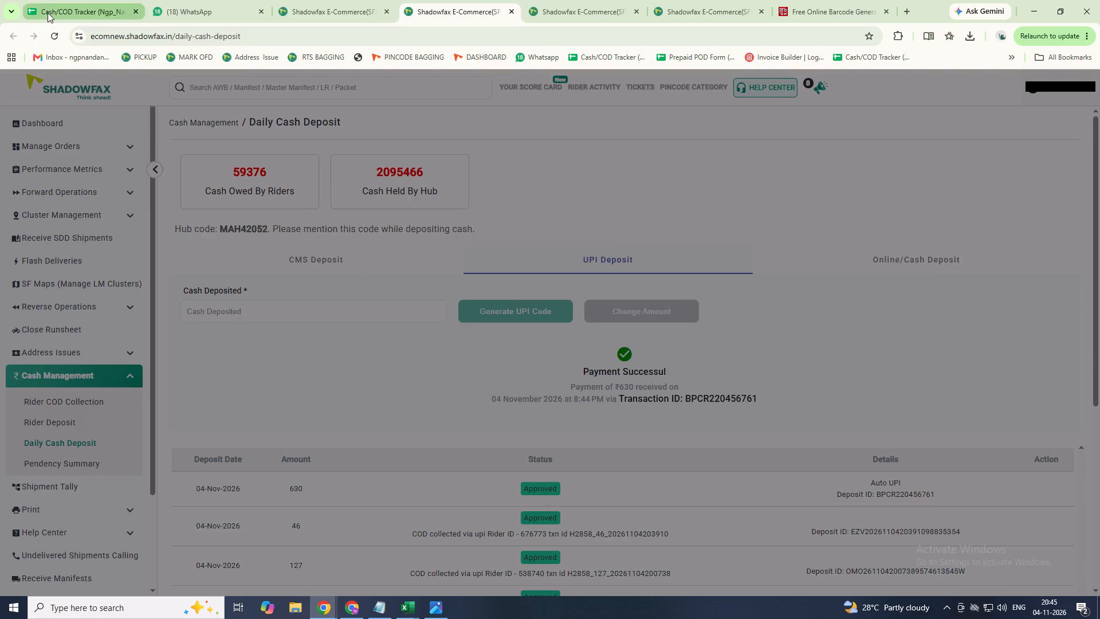
Back in the Cash/COD Tracker, record ONLINE payments of 630 for KADUKR and 46 for ANIKET.
left_click(87, 13)
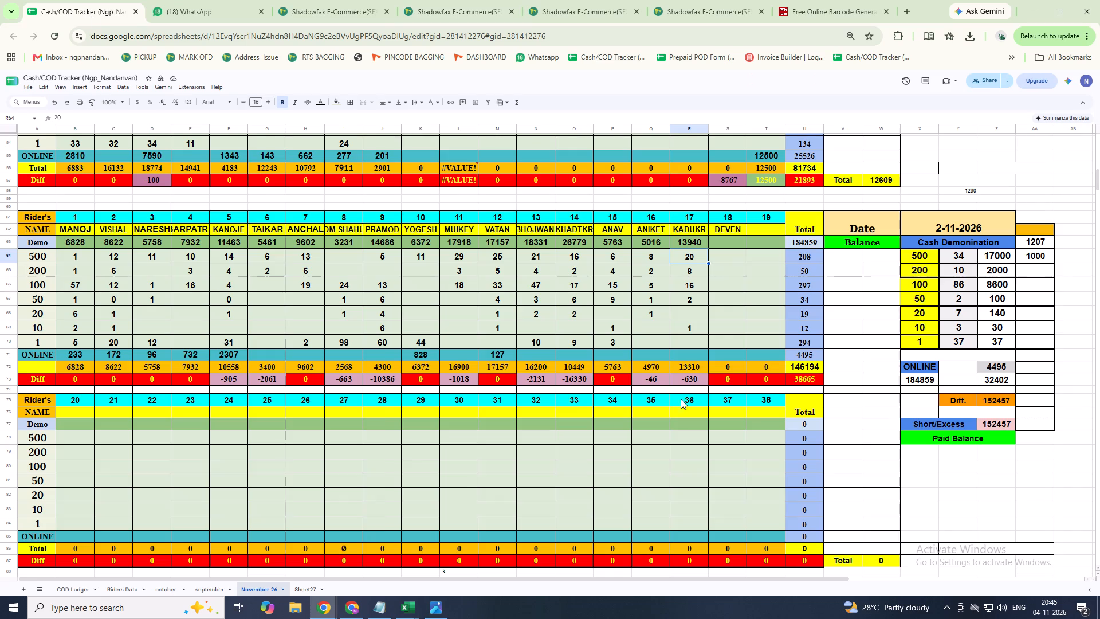
left_click(700, 356)
type("630")
key("Return")
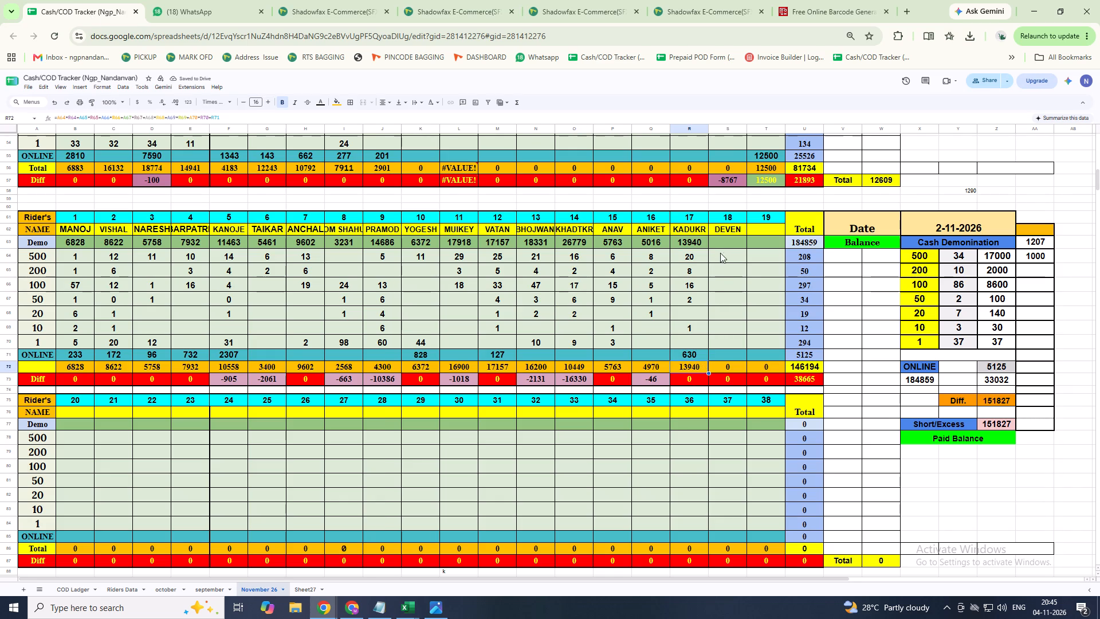
left_click(644, 358)
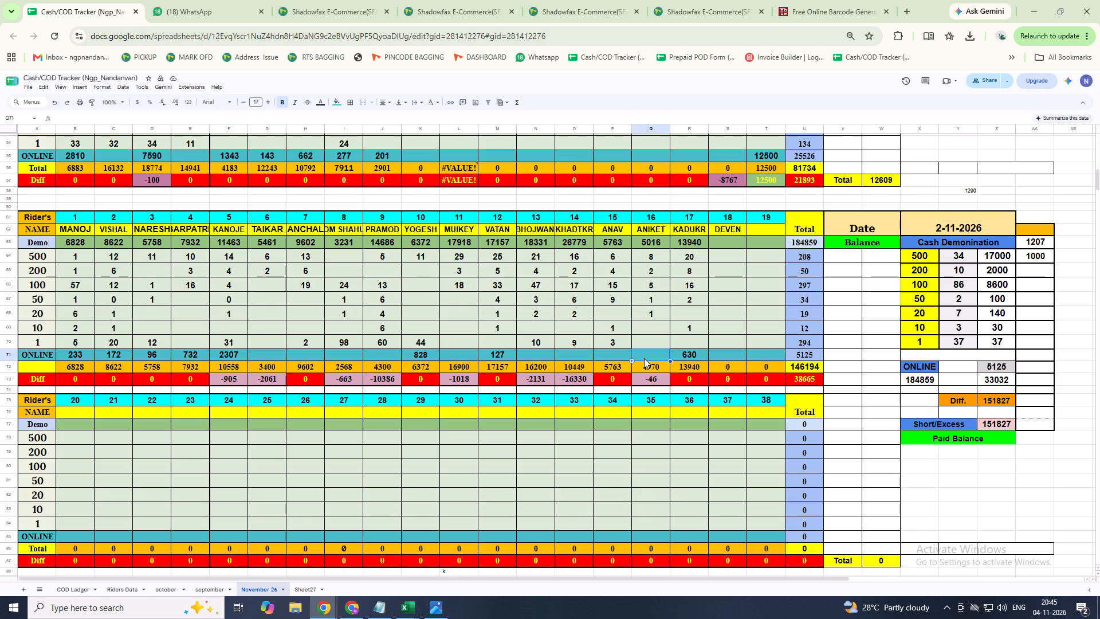
type("46")
key("Return")
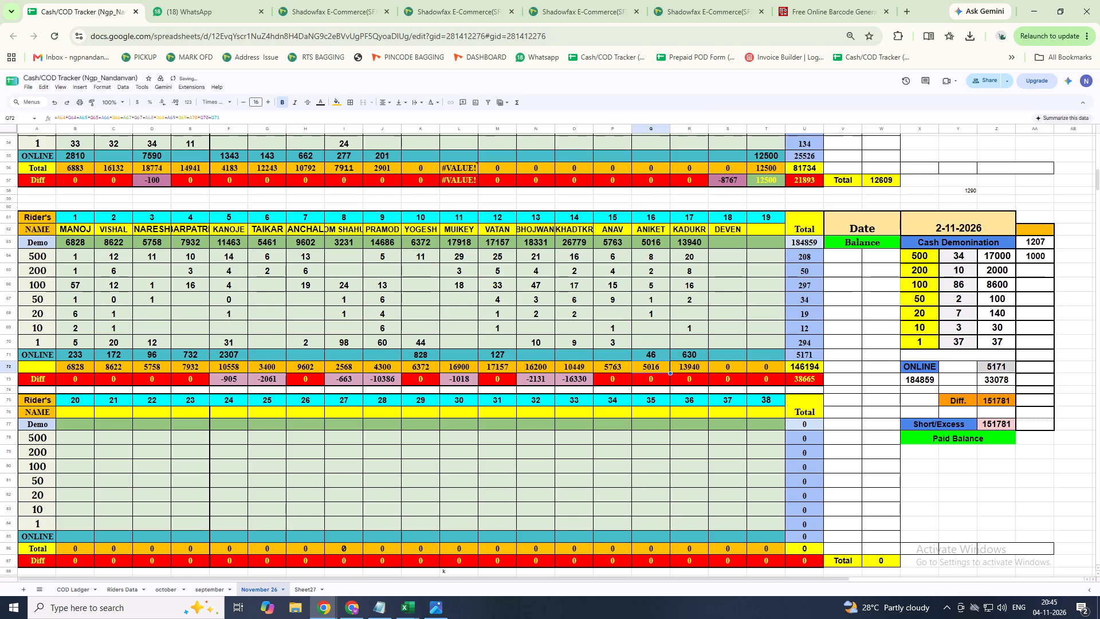
Enter 904 in the second column of the first row under the Balance heading.
left_click(874, 257)
type("904")
key("Return")
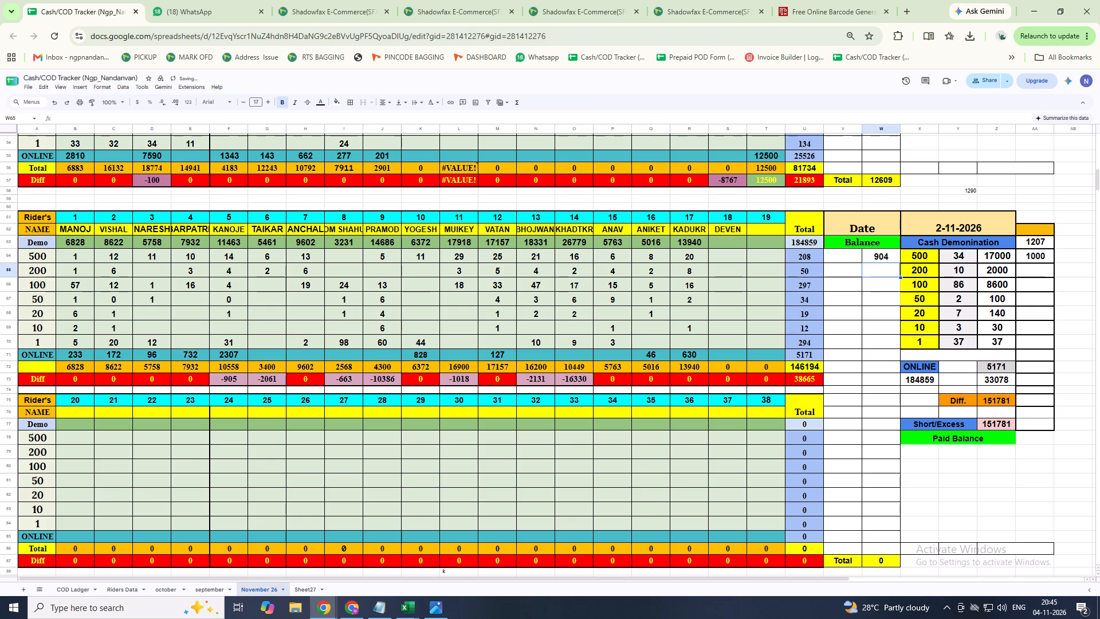
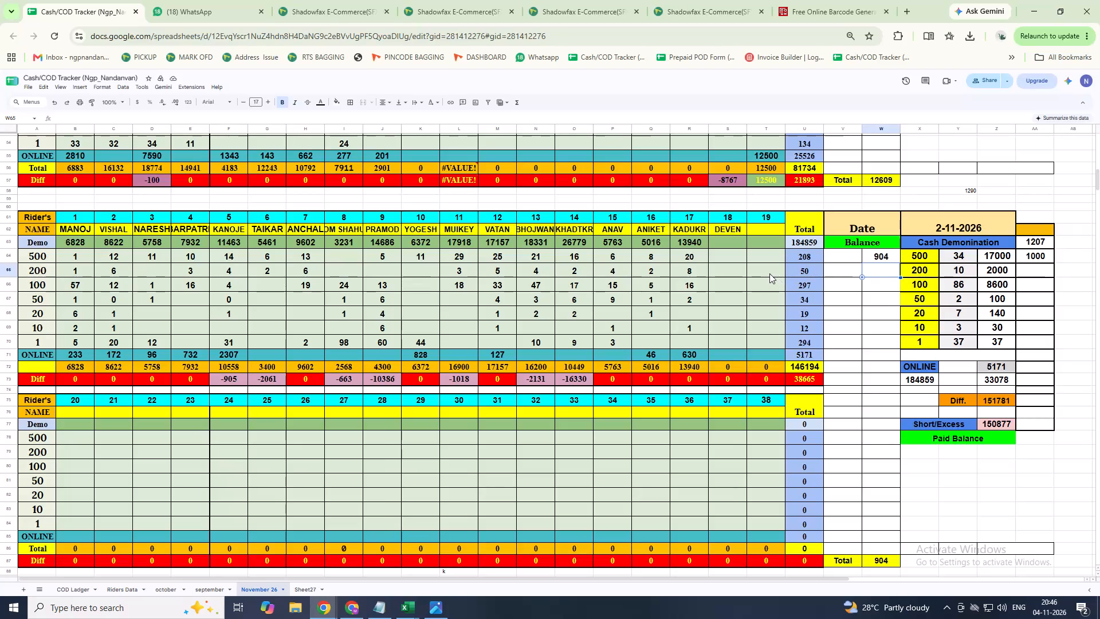
Set DEVEN's Demo amount to 13286.
left_click(732, 244)
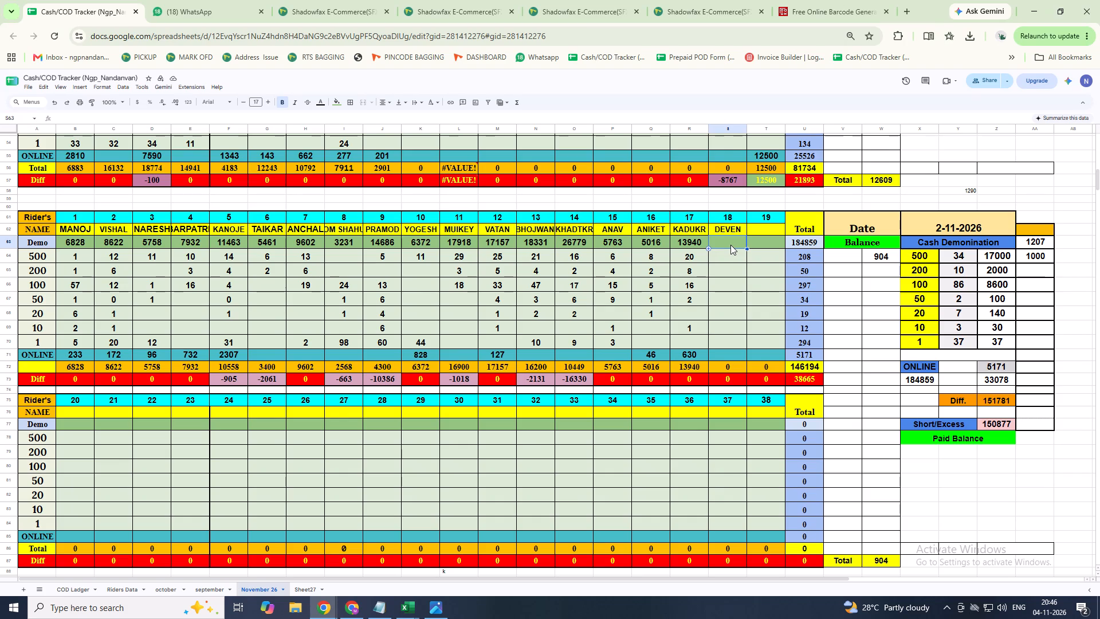
key("1")
type("3286")
key("Return")
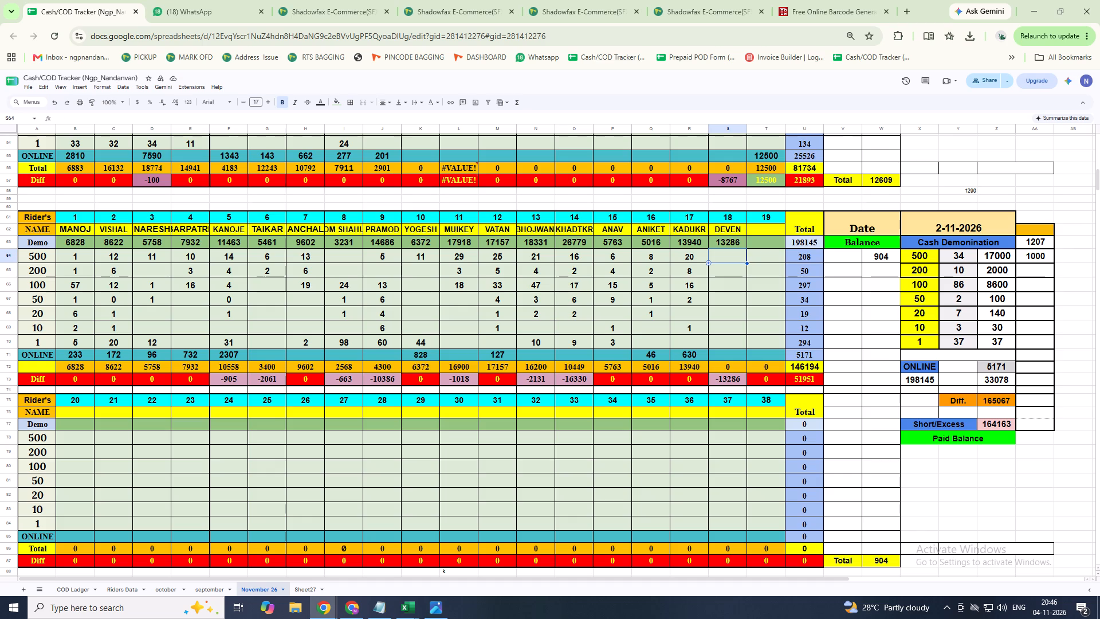
Record DEVEN's cash note counts as 15 of 500, 6 of 200 and 31 of 100.
type("15")
key("Return")
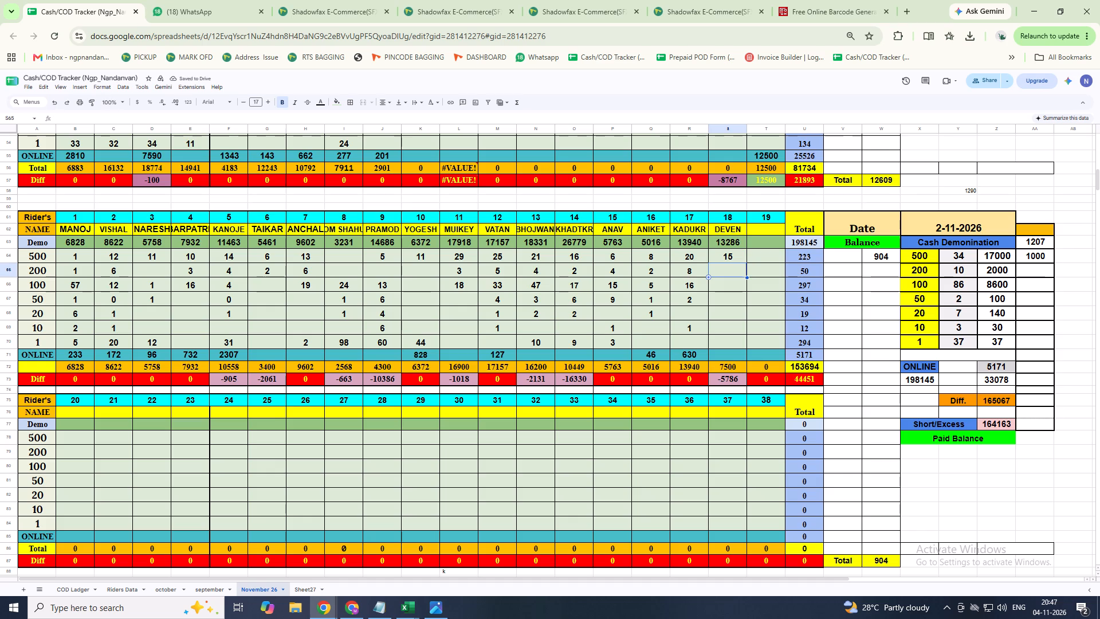
key("6")
key("Return")
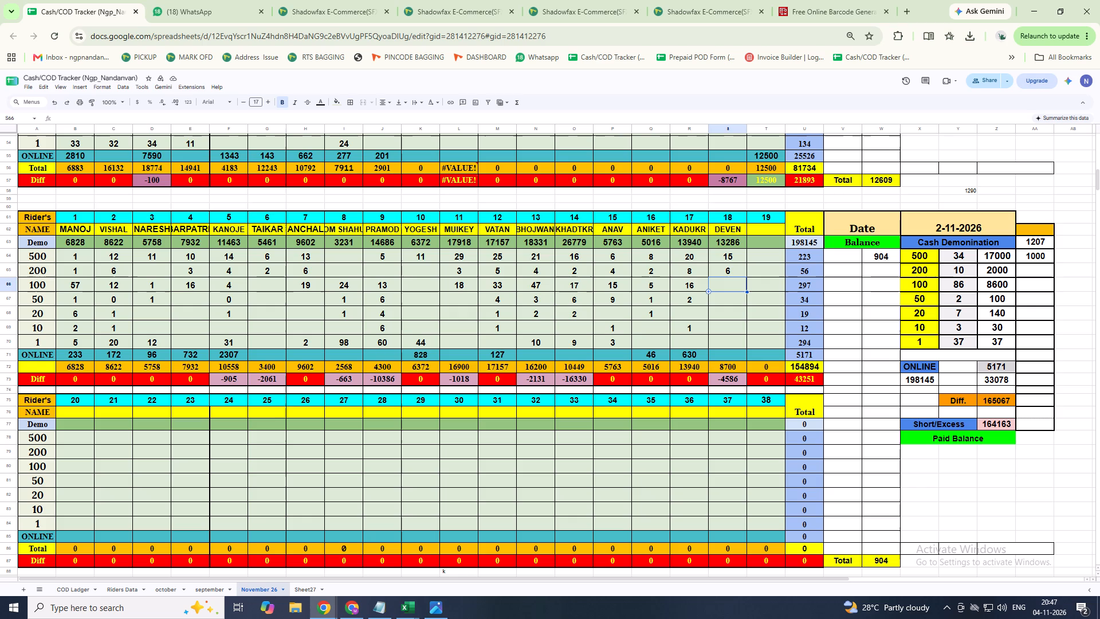
type("31")
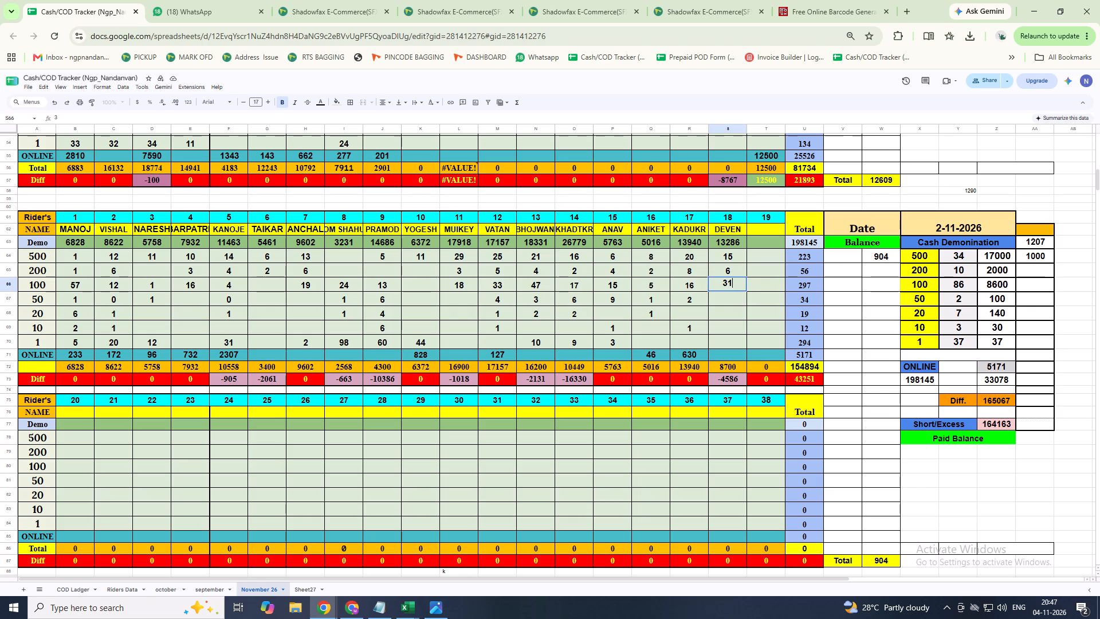
key("Return")
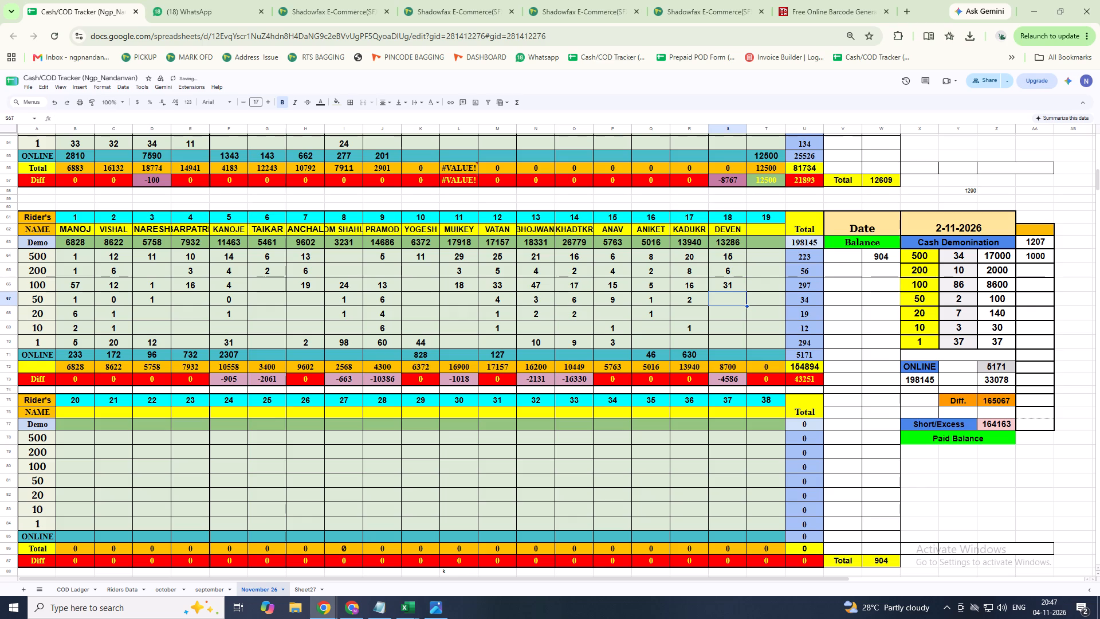
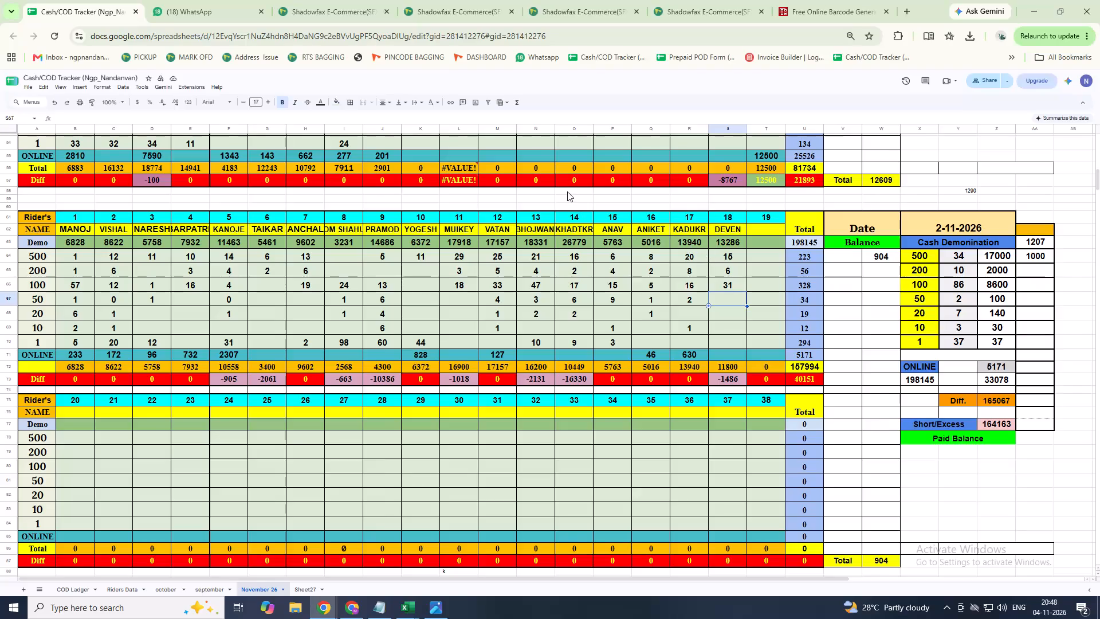
Switch to Shadowfax's Runsheet Closure page and clear the current forward rider selection.
left_click(349, 5)
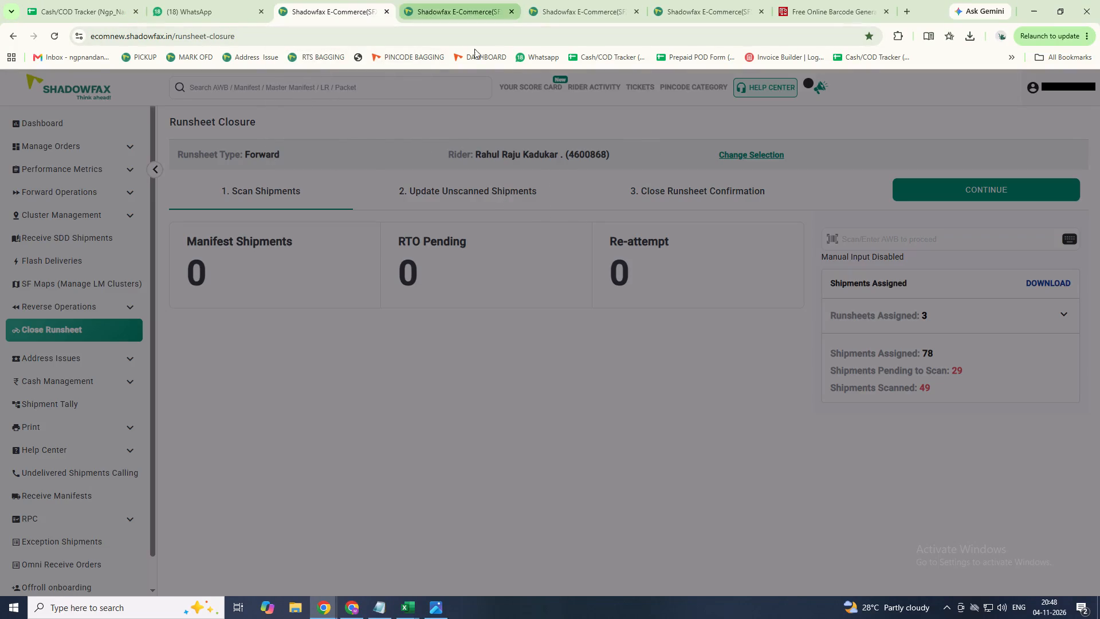
left_click(748, 155)
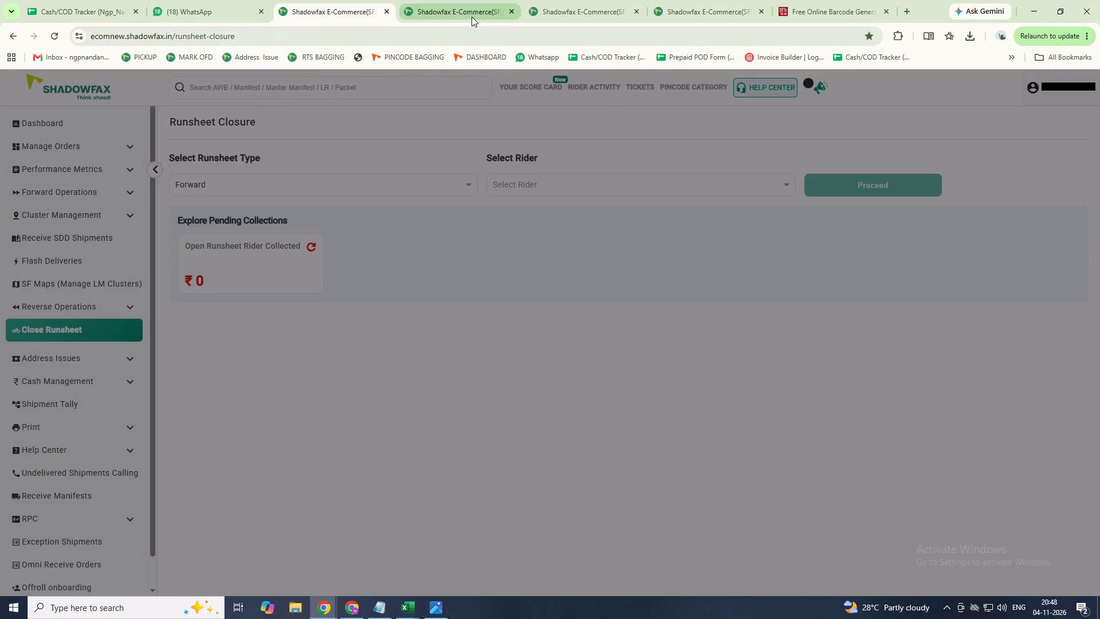
Generate a UPI code for a deposit of 1486 on the Daily Cash Deposit page.
left_click(472, 17)
left_click(382, 312)
type("1486")
left_click(487, 308)
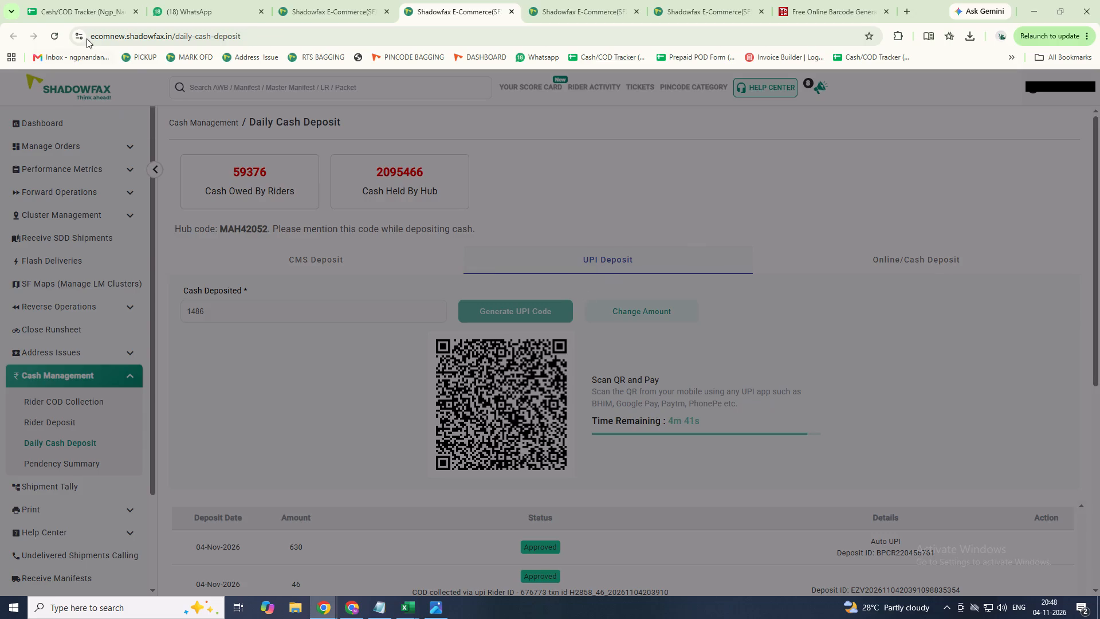
Record 1486 as DEVEN's ONLINE amount in the Cash/COD Tracker and check it against Shadowfax's deposit list.
left_click(90, 9)
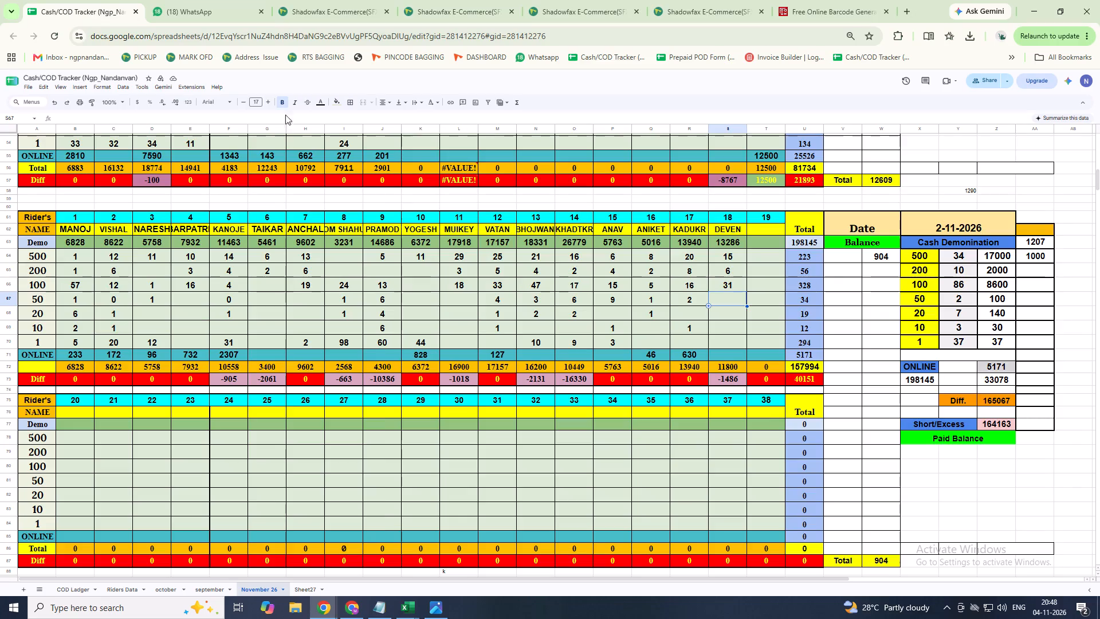
left_click(721, 358)
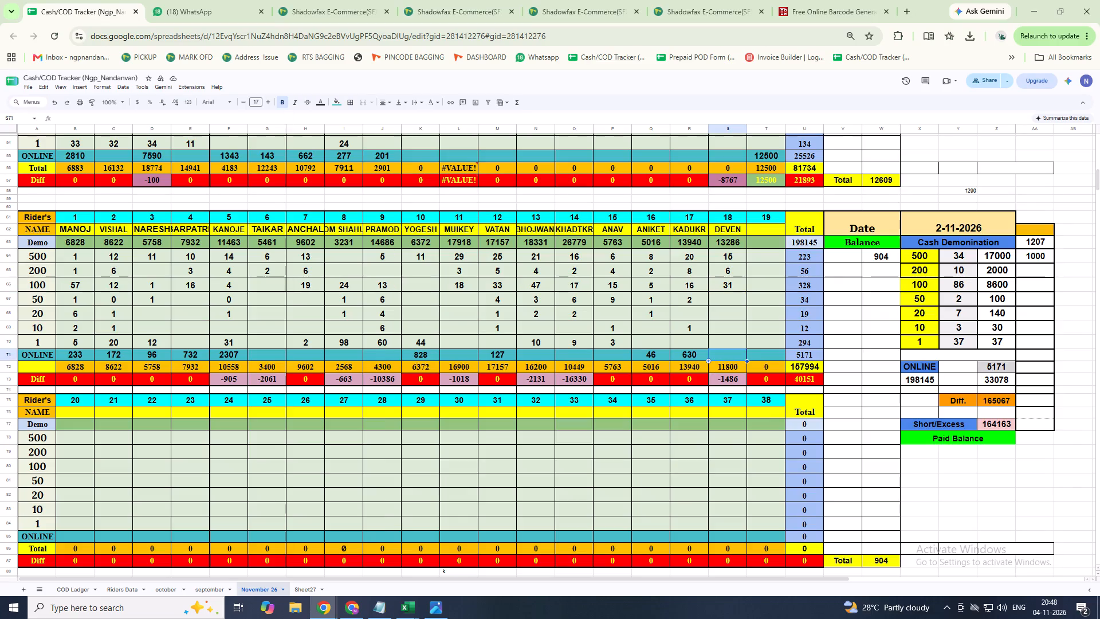
type("1486")
key("Return")
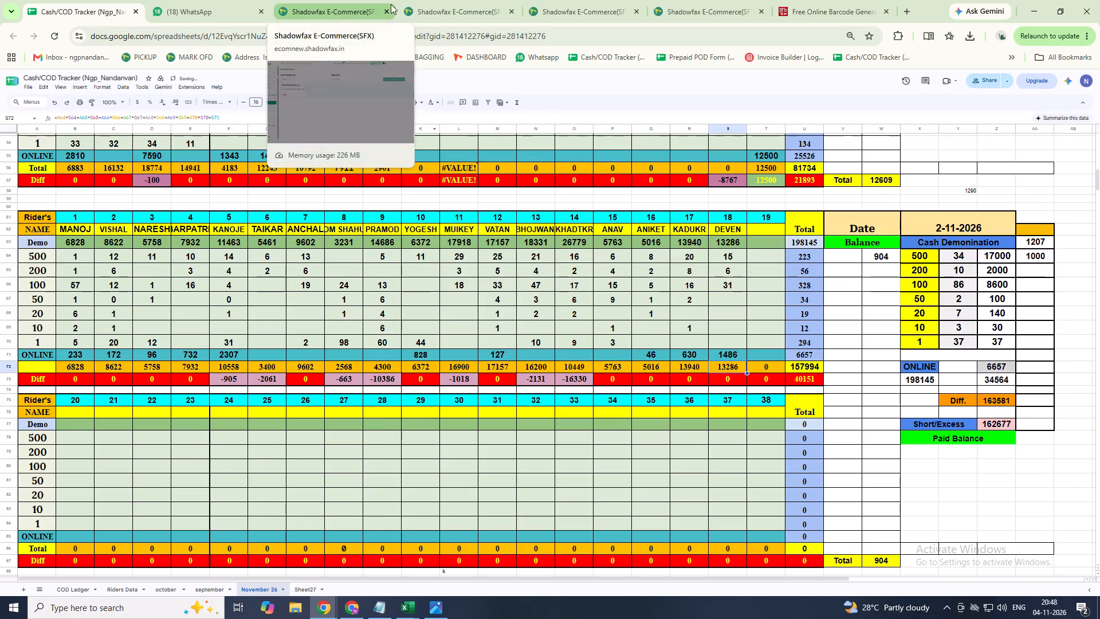
left_click(441, 5)
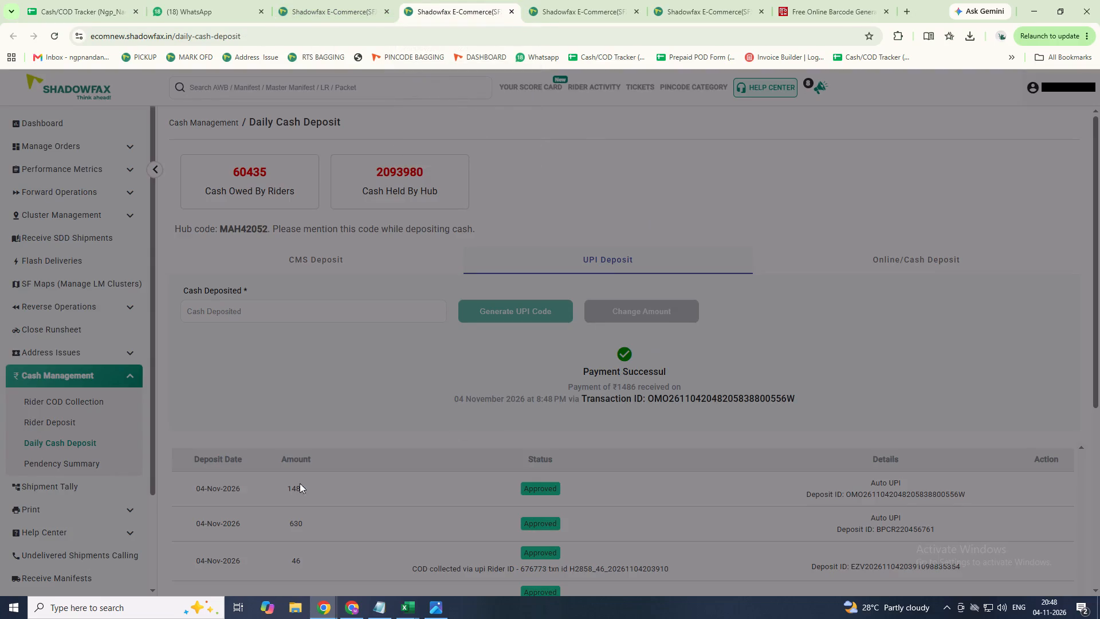
left_click(101, 8)
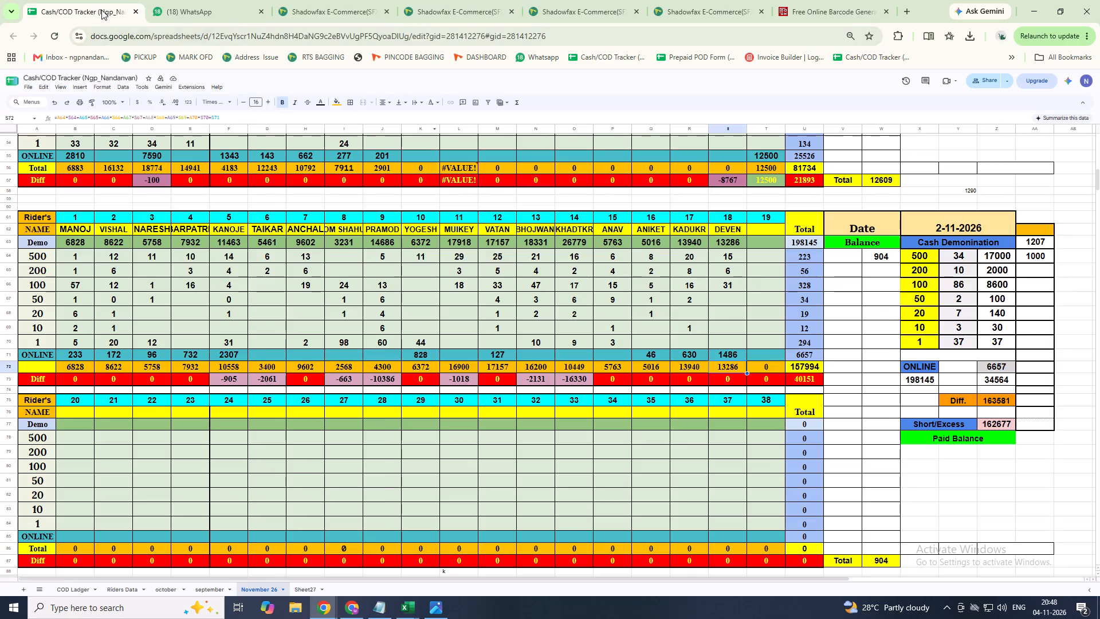
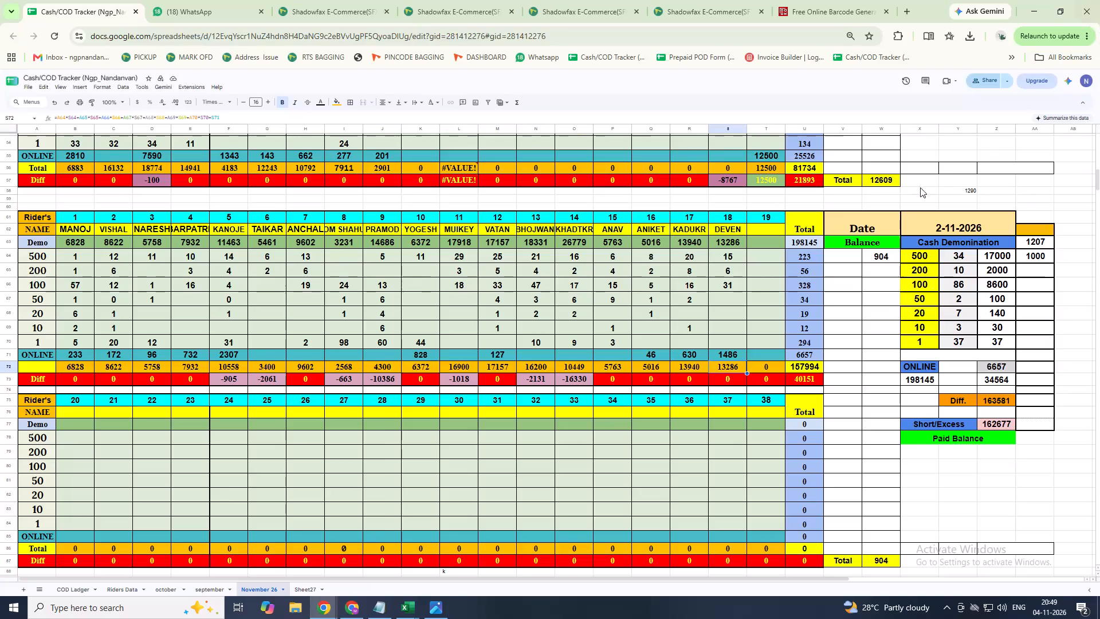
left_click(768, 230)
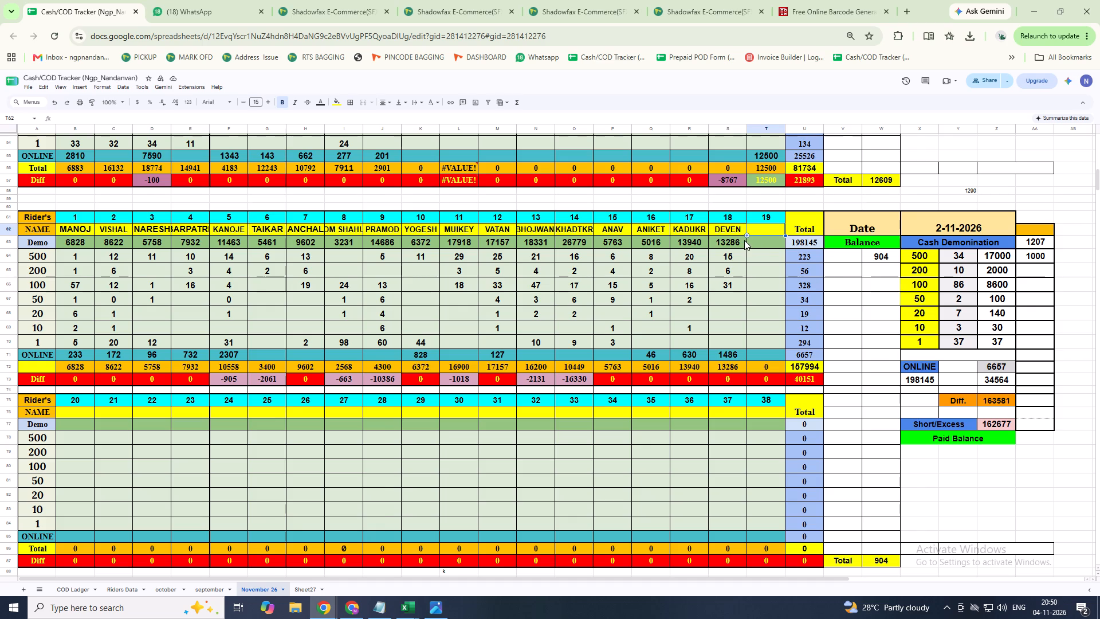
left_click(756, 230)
Switch to Shadowfax's Runsheet Closure page and open the rider list for the Forward runsheet type.
left_click(328, 2)
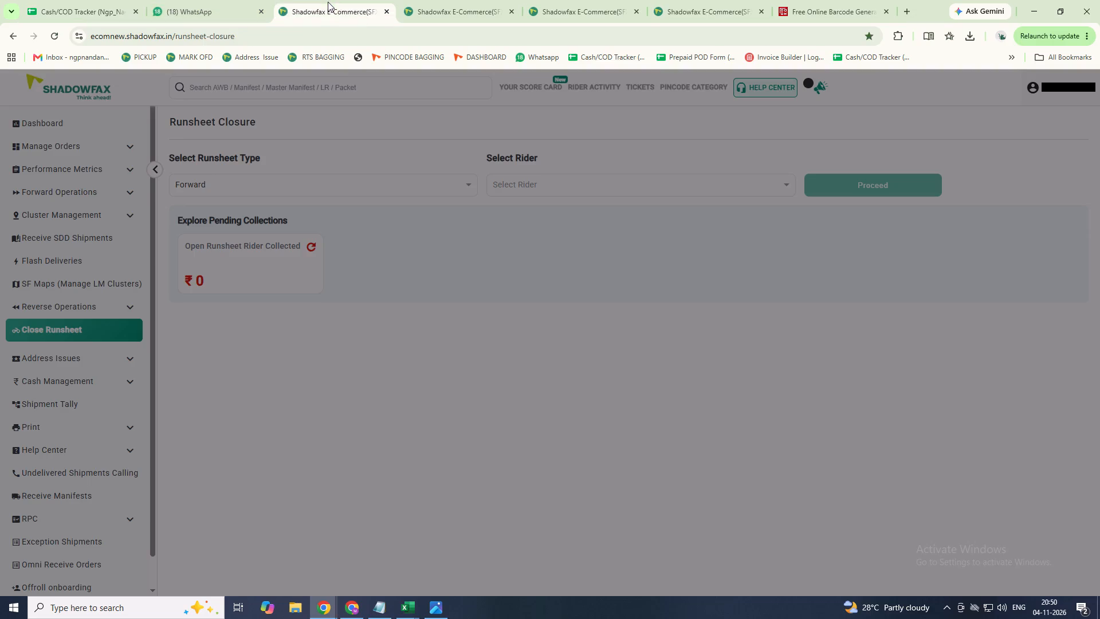
left_click(500, 182)
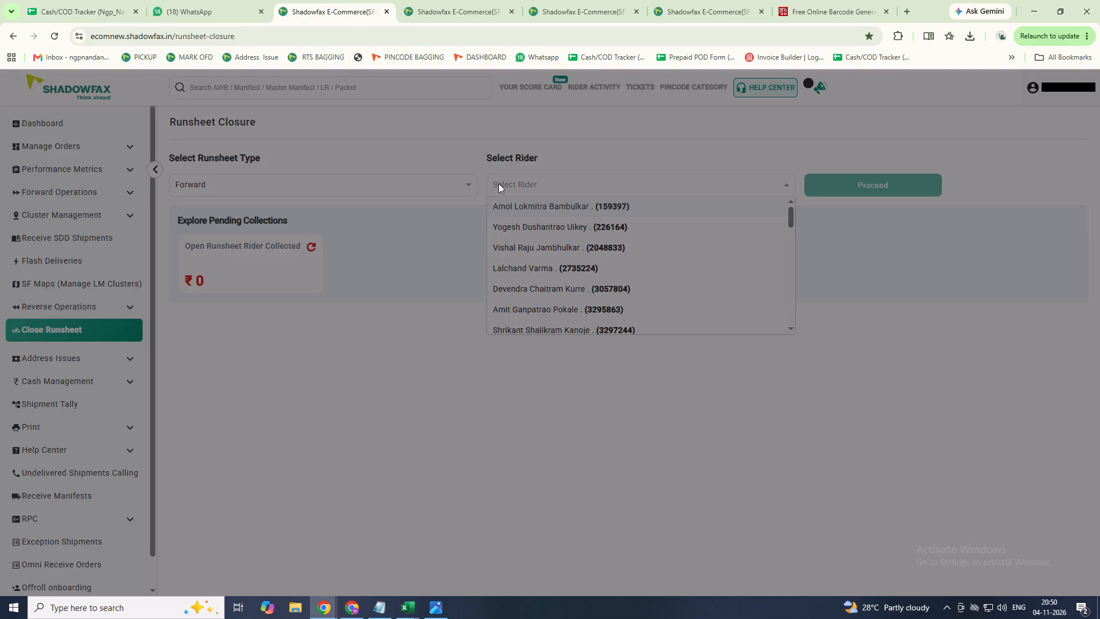
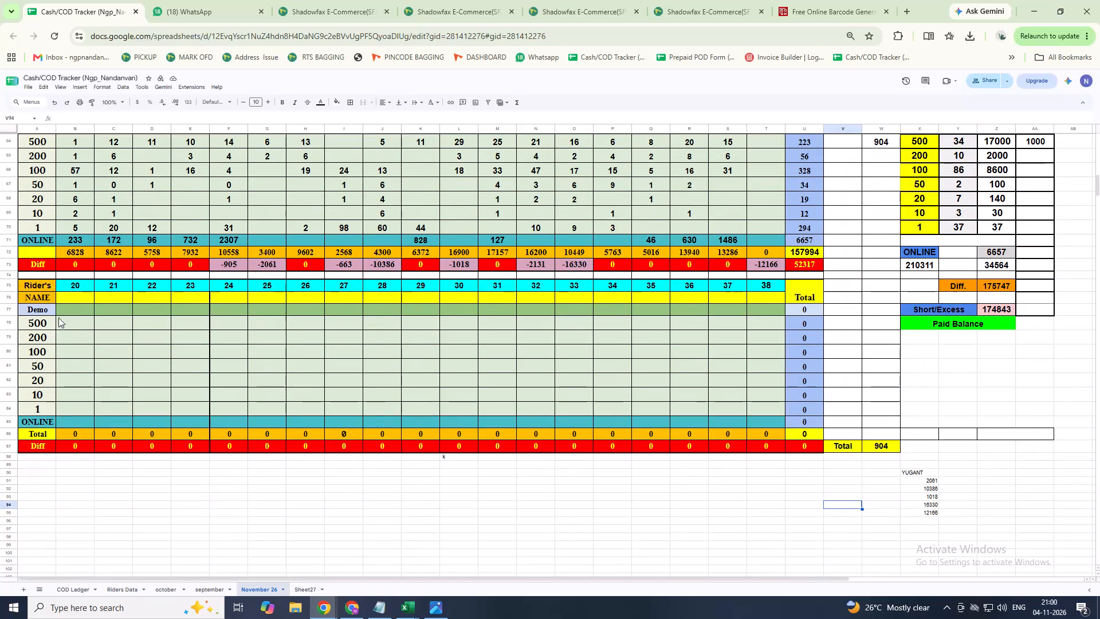
Select the empty name cell for rider 20 in the Cash/COD Tracker's November 26 sheet.
left_click(62, 300)
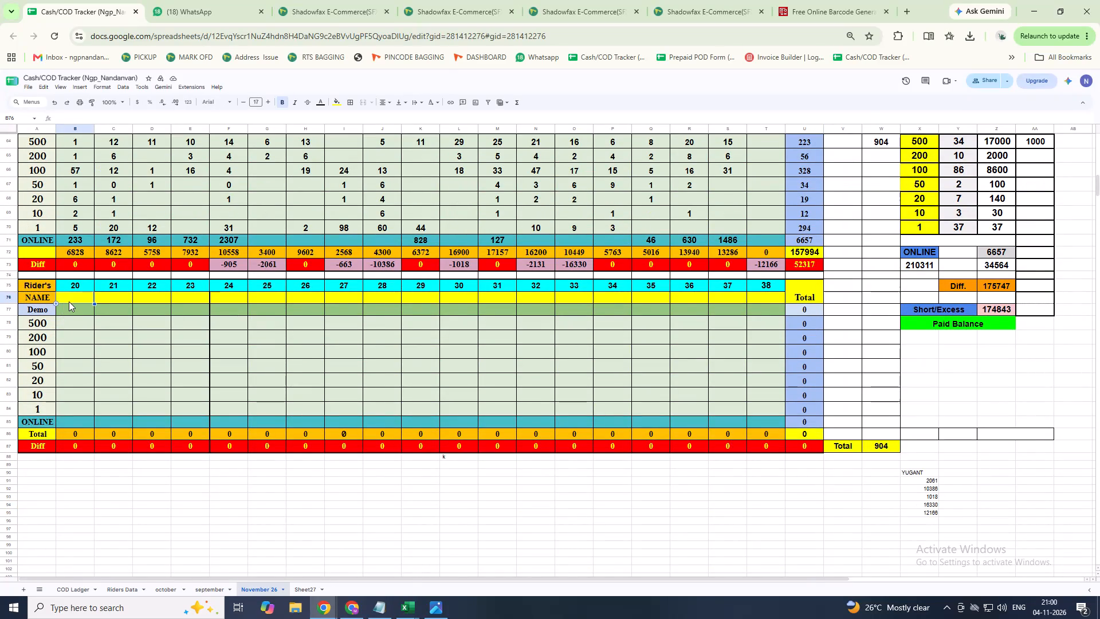
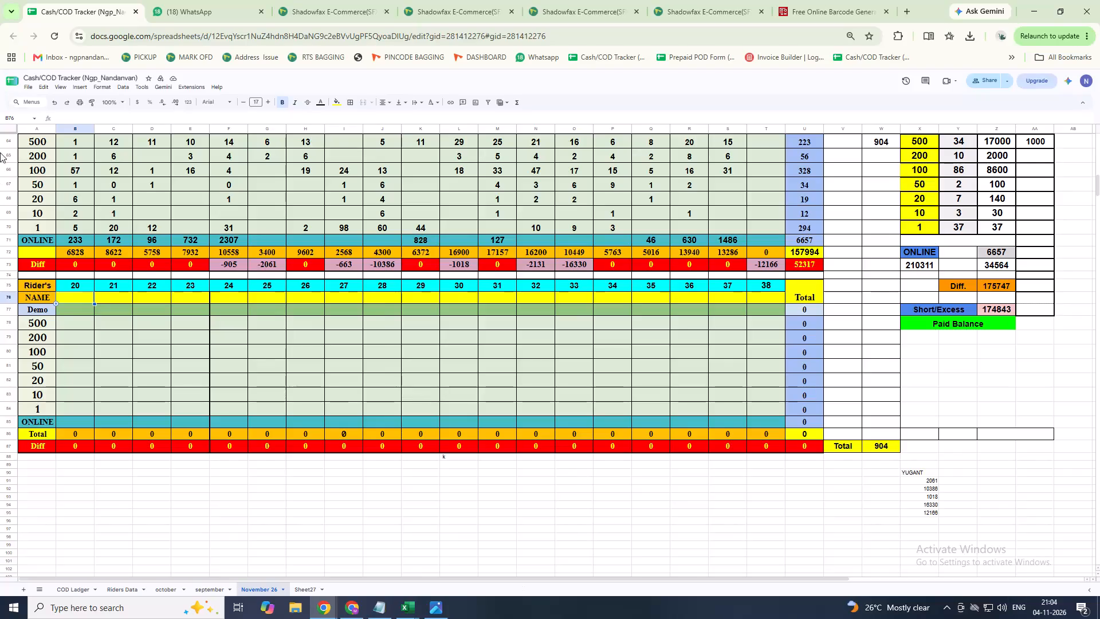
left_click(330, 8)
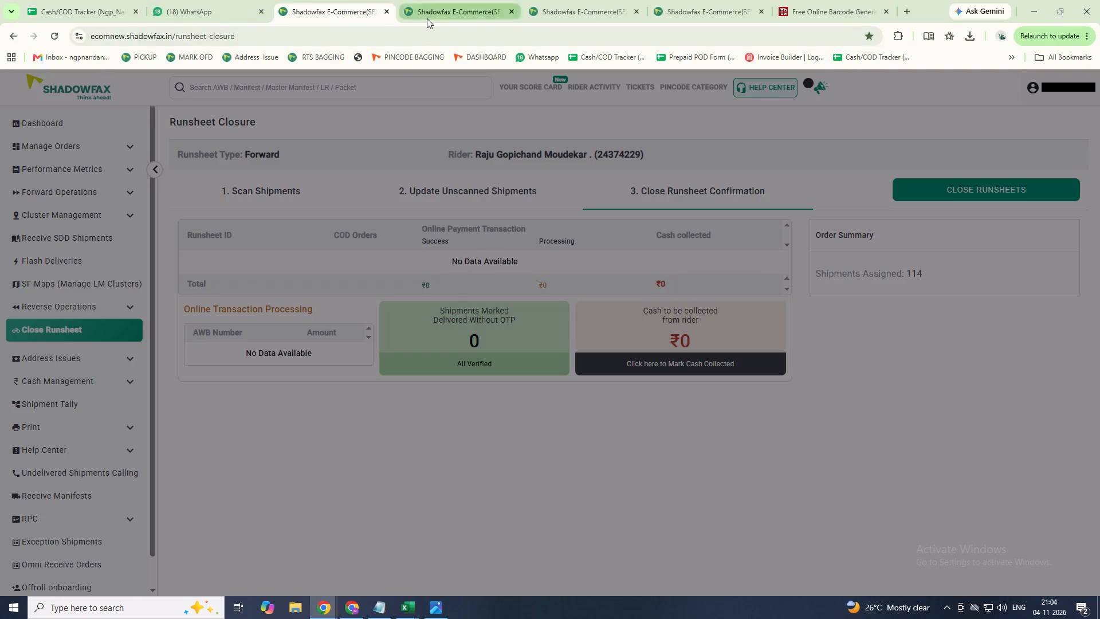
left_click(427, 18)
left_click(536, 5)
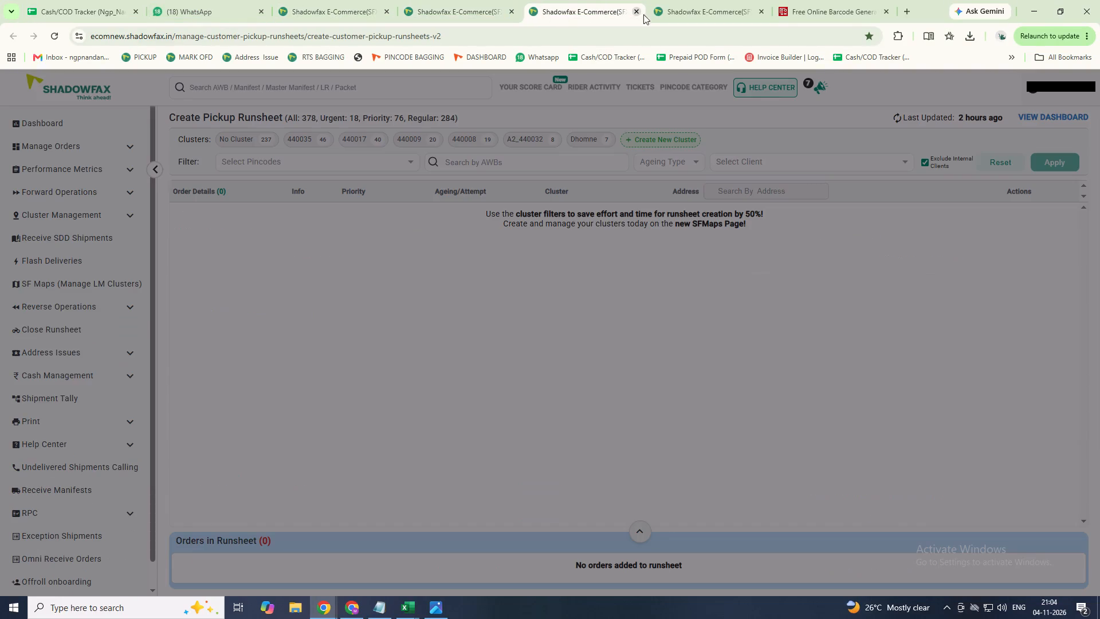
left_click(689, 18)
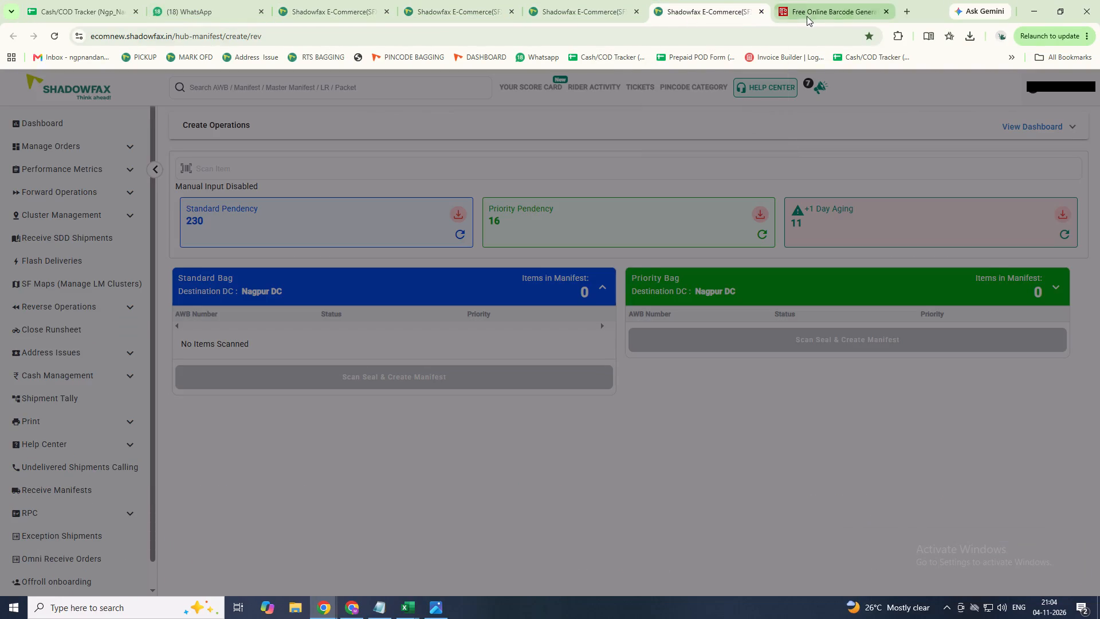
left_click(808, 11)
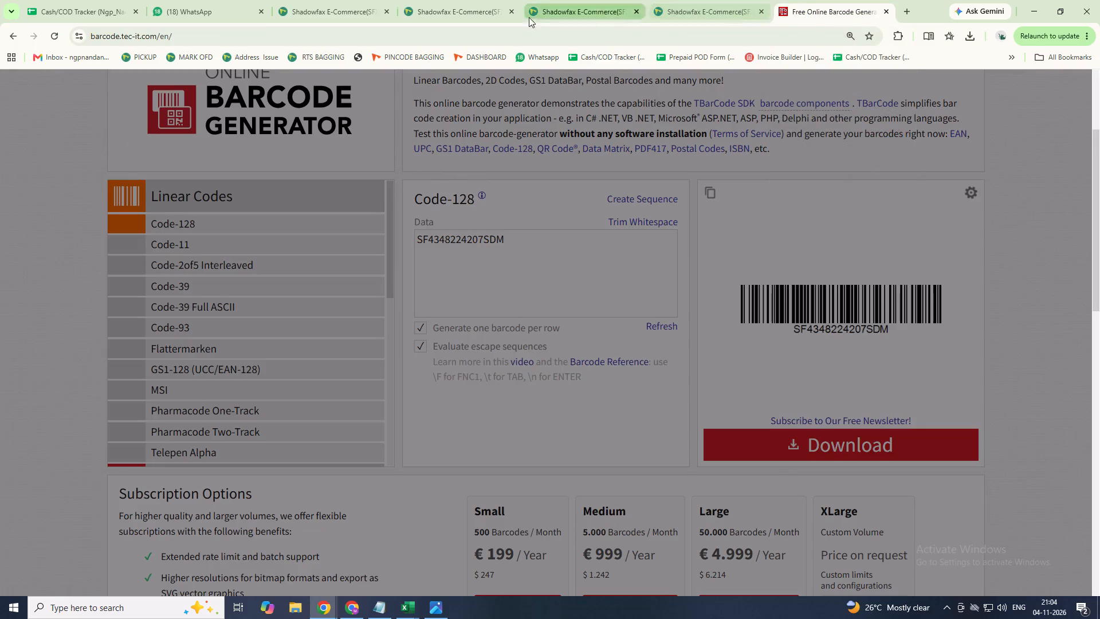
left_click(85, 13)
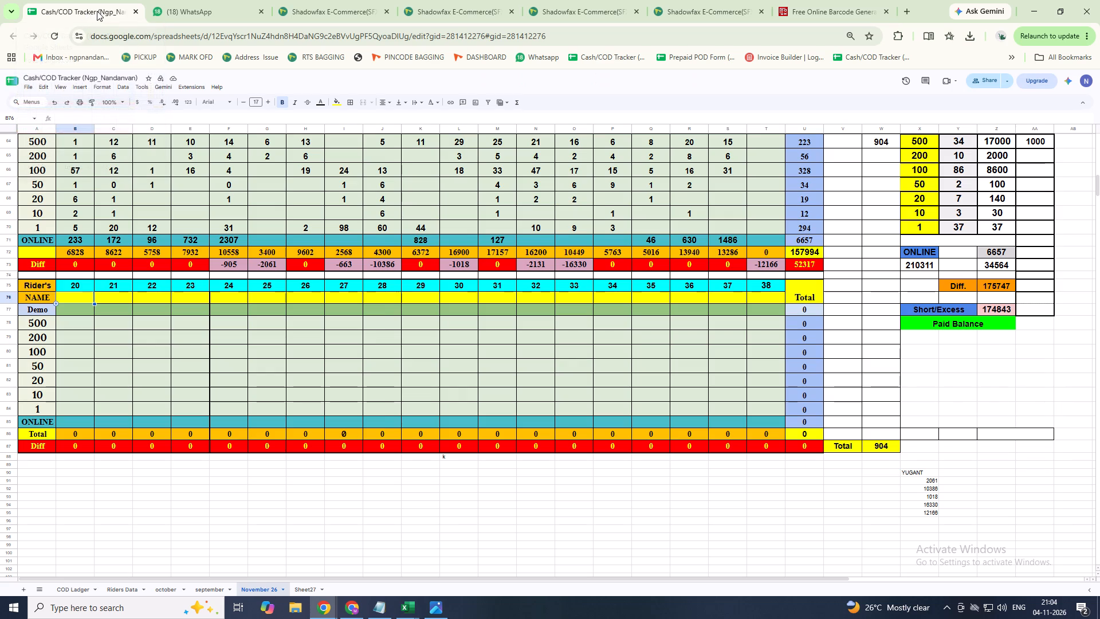